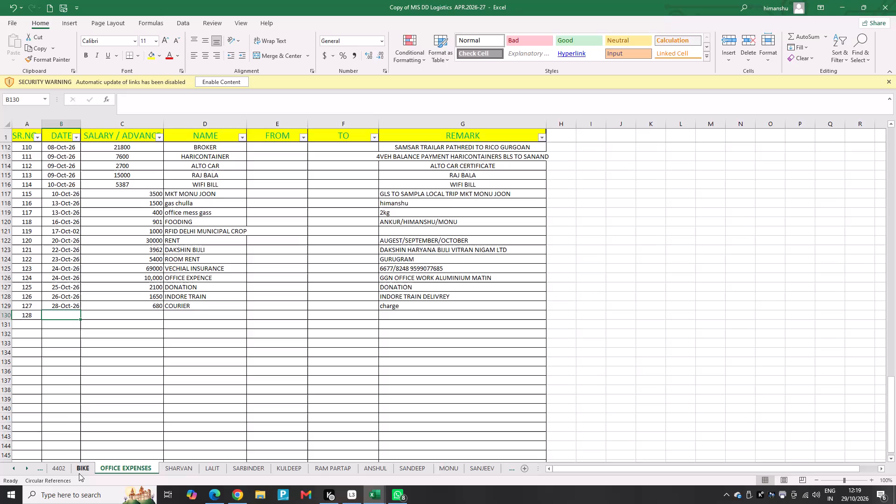
# Create a copy of the TARUN sheet in the same workbook, placed before the original TARUN sheet.
pyautogui.click(25, 472)
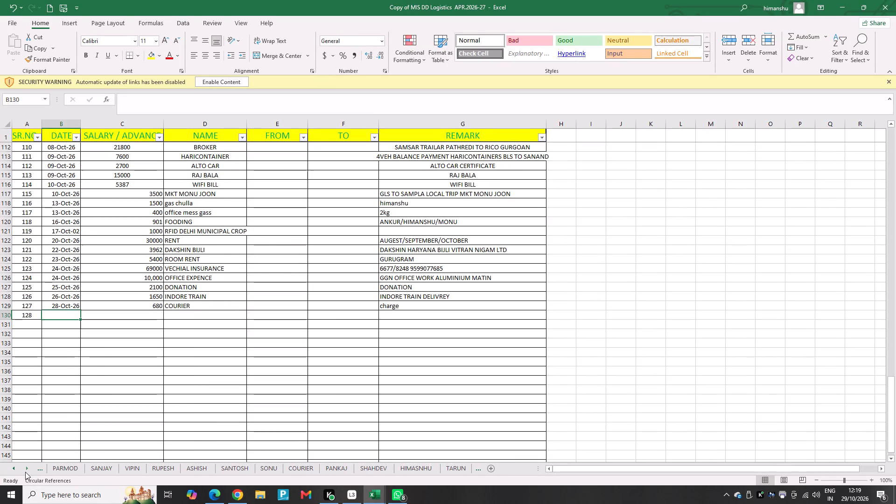
pyautogui.click(450, 468)
pyautogui.rightClick(450, 468)
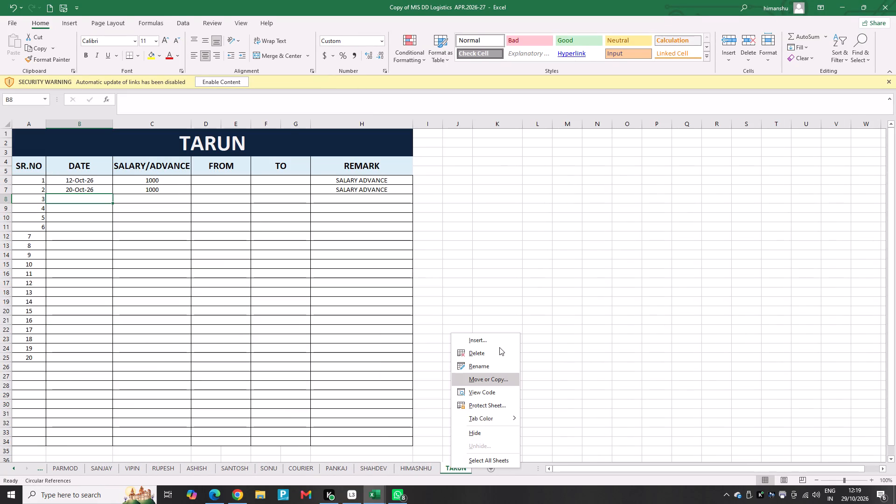
pyautogui.click(499, 380)
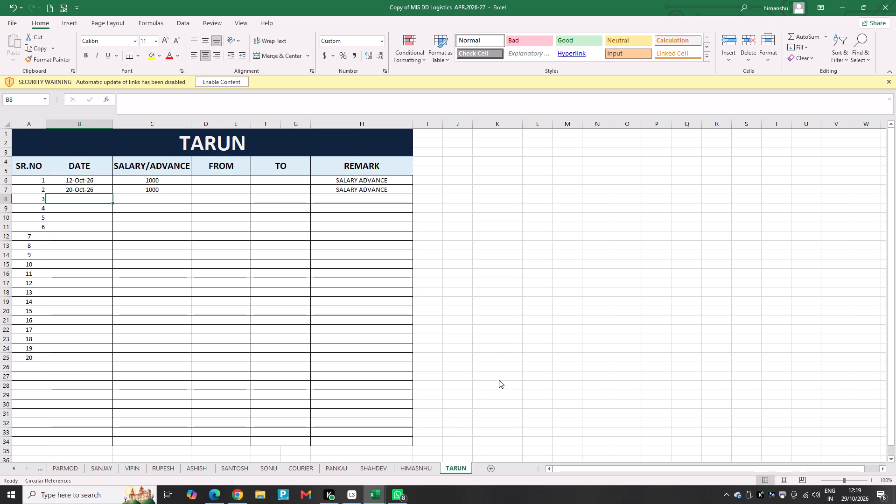
pyautogui.scroll(-20, 457, 394)
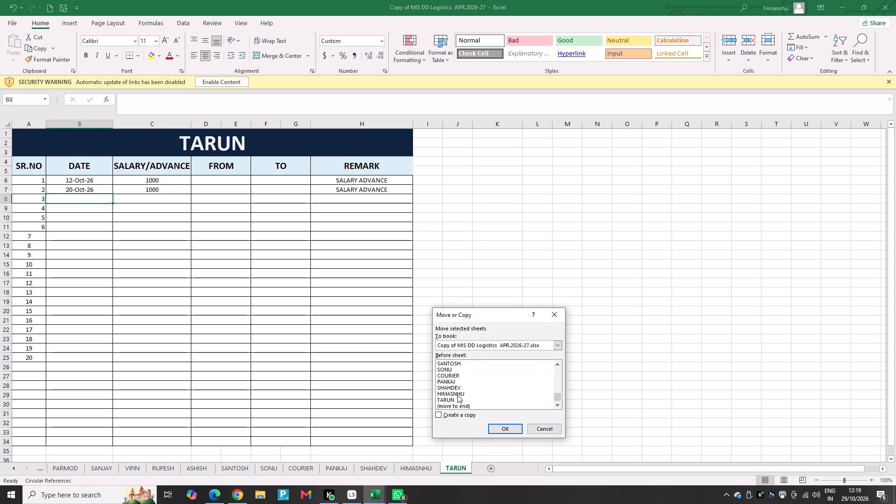
pyautogui.click(457, 396)
pyautogui.click(455, 398)
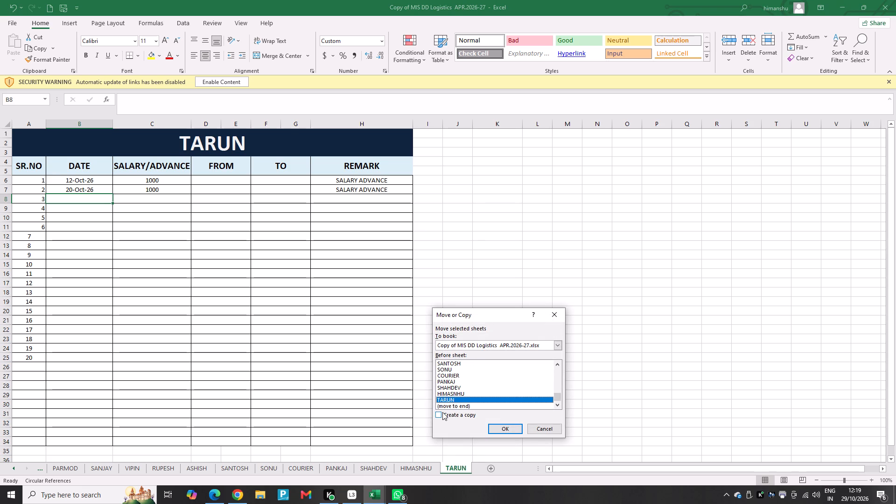
pyautogui.click(442, 412)
pyautogui.click(515, 430)
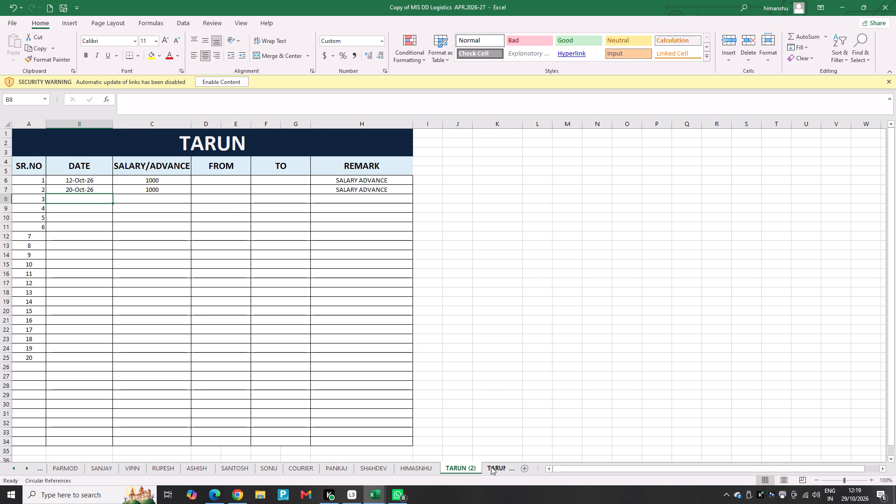
# Rename the copied TARUN (2) sheet as PREAM.
pyautogui.rightClick(472, 468)
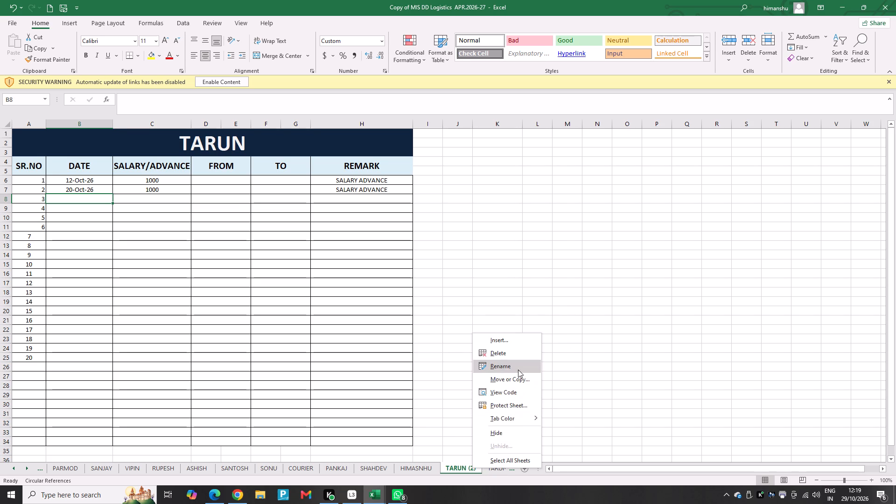
pyautogui.click(518, 370)
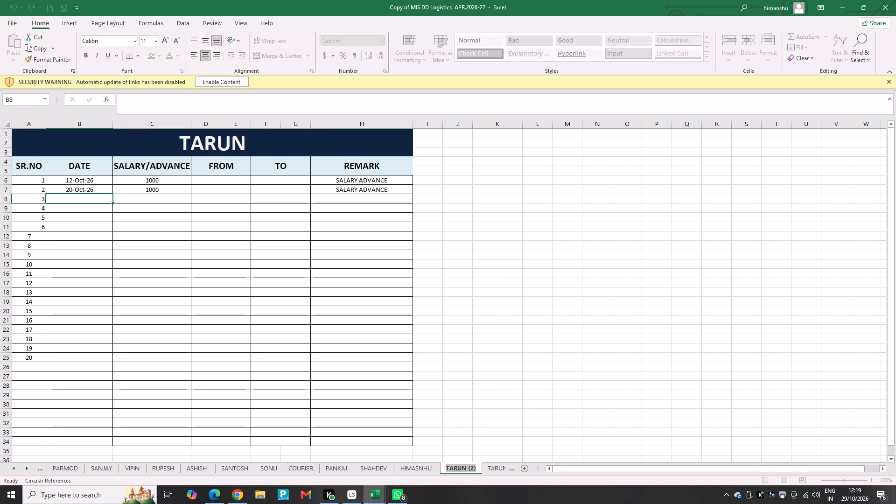
pyautogui.write('PREAM')
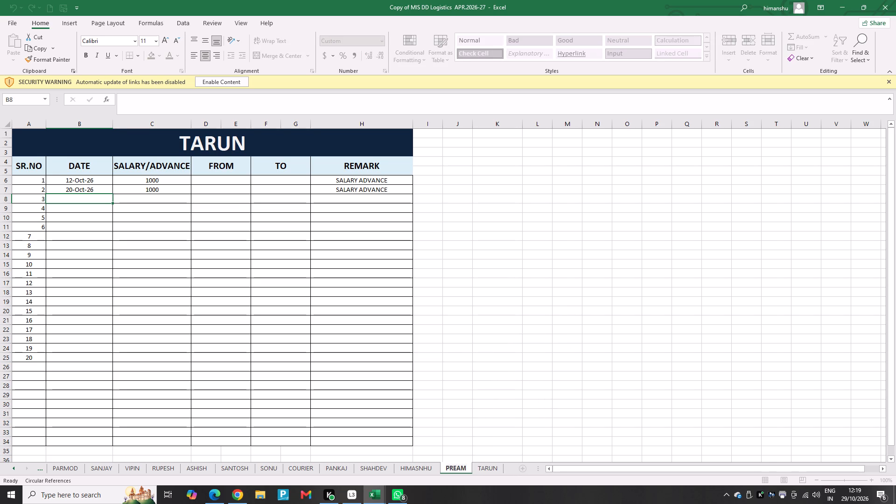
pyautogui.press('Return')
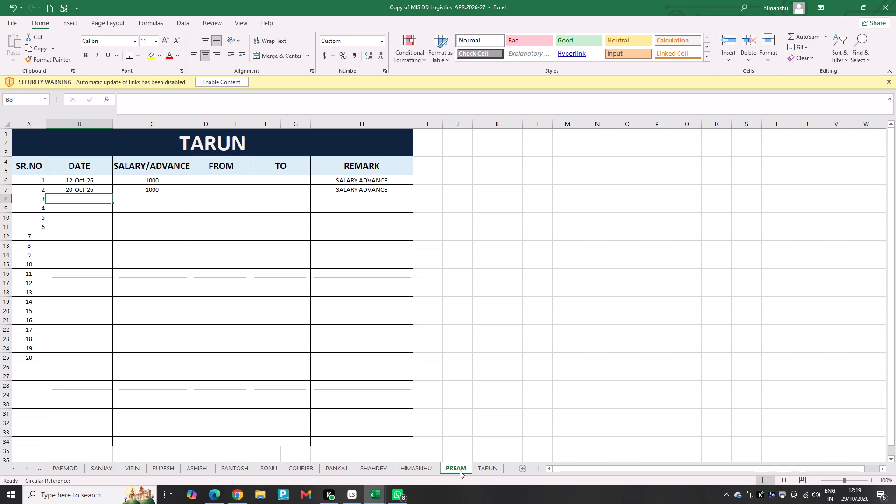
# Reorder the sheets so that PREAM comes after TARUN.
pyautogui.moveTo(460, 470); pyautogui.dragTo(503, 470)
pyautogui.click(486, 467)
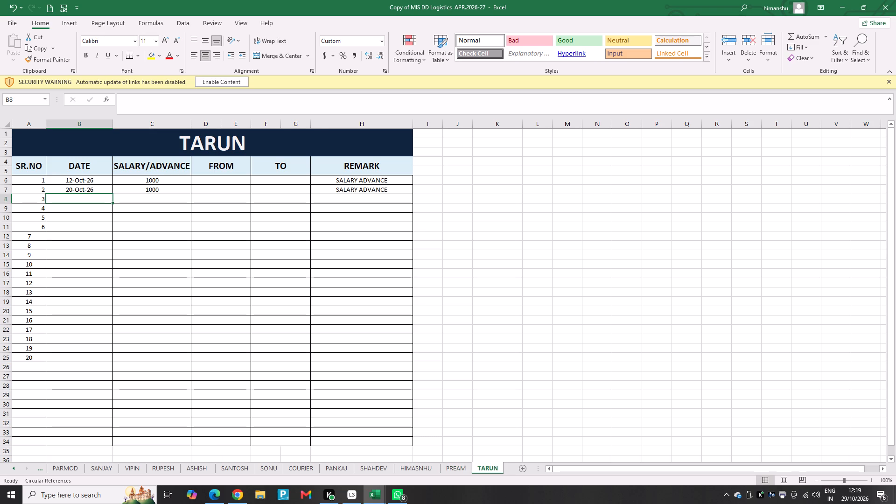
pyautogui.moveTo(452, 467); pyautogui.dragTo(490, 466)
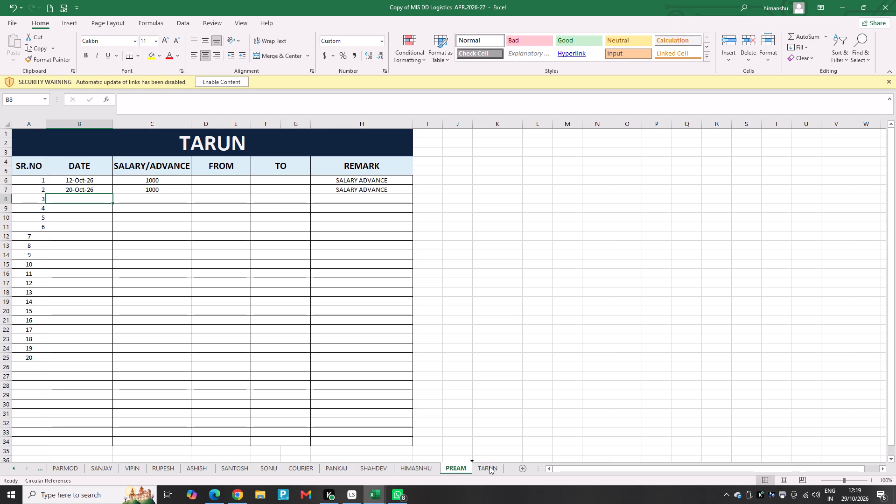
pyautogui.moveTo(483, 465); pyautogui.dragTo(449, 463)
# On the PREAM sheet, replace the banner title with PREAM.
pyautogui.click(487, 469)
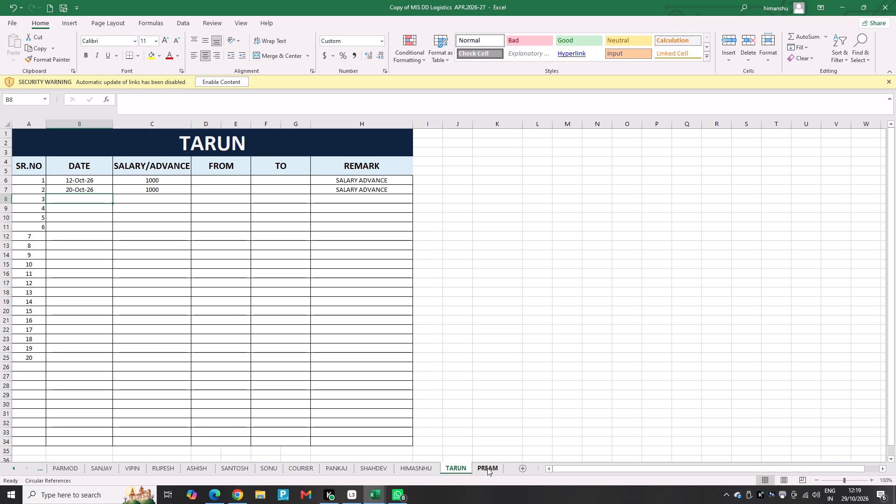
pyautogui.doubleClick(261, 144)
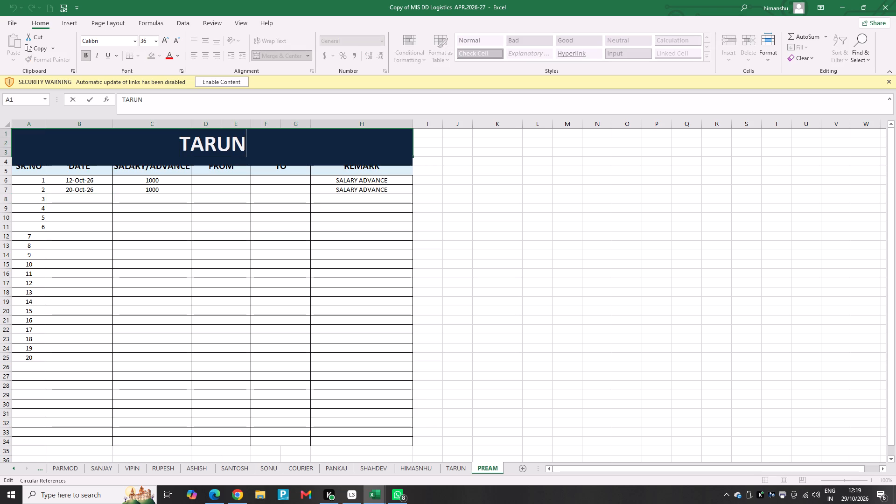
pyautogui.press('BackSpace')
pyautogui.press('BackSpace')
pyautogui.press('BackSpace')
pyautogui.press('BackSpace')
pyautogui.press('BackSpace')
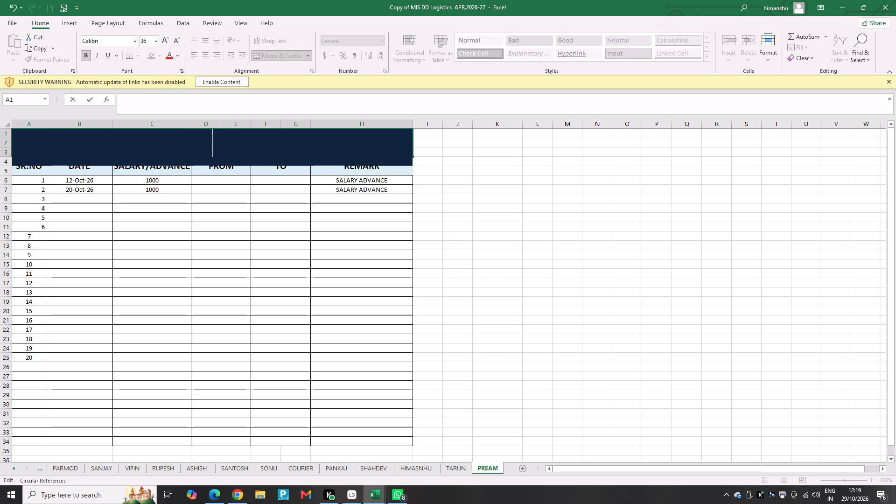
pyautogui.write('PE')
pyautogui.press('BackSpace')
pyautogui.write('REAM')
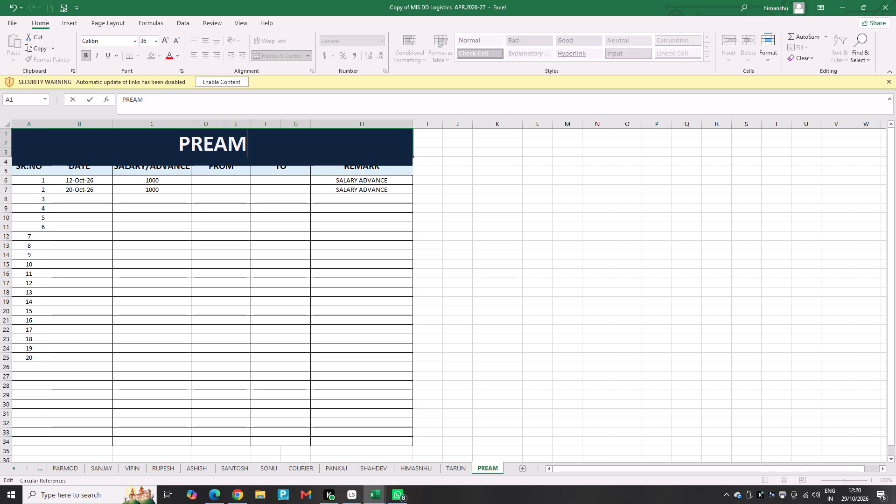
pyautogui.press('Return')
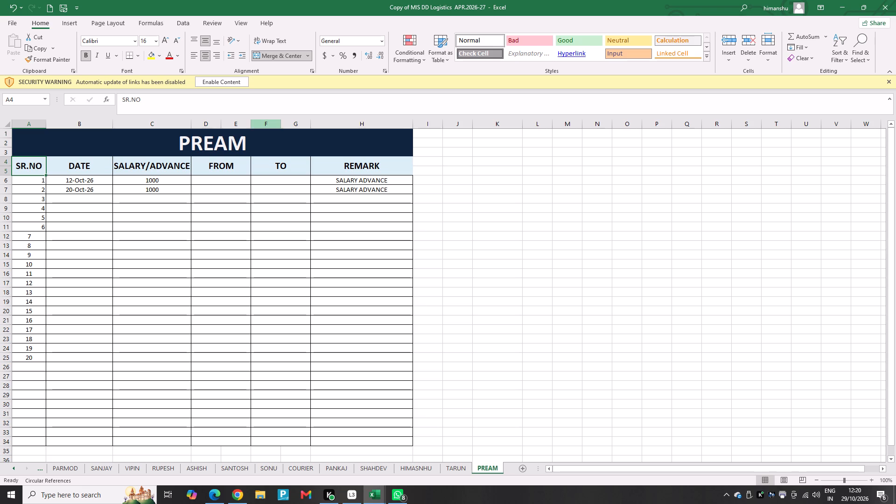
# Clear the copied salary/advance amounts and dates from serial numbers 1 and 2.
pyautogui.click(160, 182)
pyautogui.press('BackSpace')
pyautogui.press('Down')
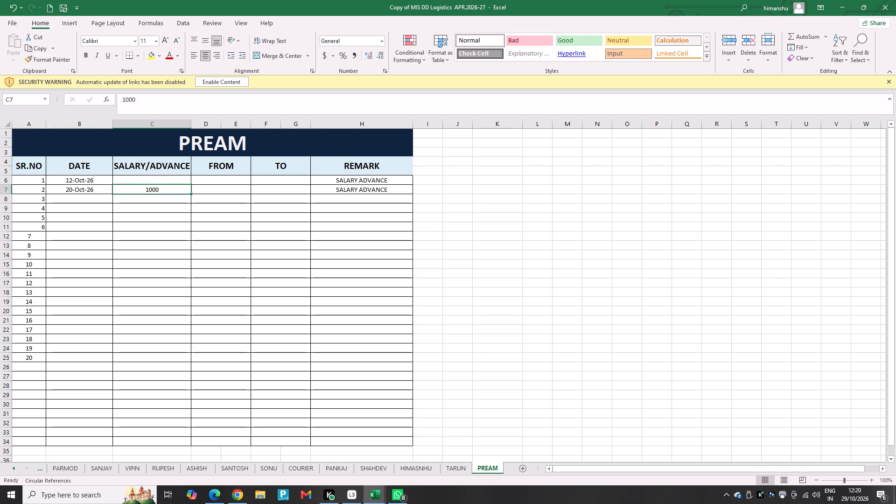
pyautogui.press('BackSpace')
pyautogui.press('Left')
pyautogui.press('BackSpace')
pyautogui.press('Up')
pyautogui.press('BackSpace')
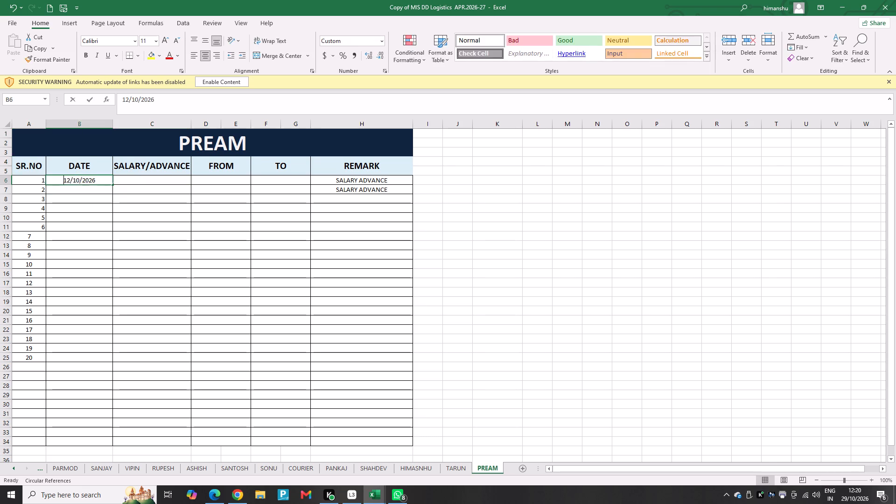
# Clear the copied remarks from serial numbers 1 and 2, and return to the first row's date cell.
pyautogui.press('Right')
pyautogui.press('Right')
pyautogui.press('Right')
pyautogui.press('Right')
pyautogui.press('BackSpace')
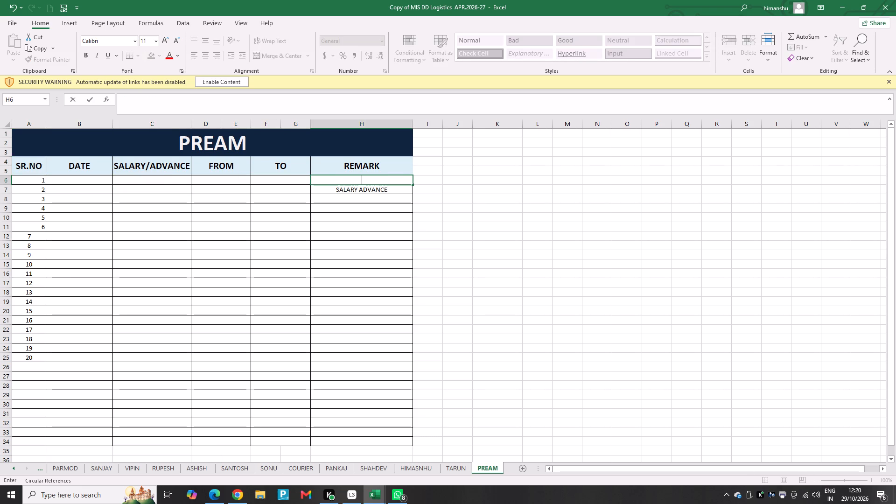
pyautogui.press('Down')
pyautogui.press('BackSpace')
pyautogui.press('Left')
pyautogui.press('Left')
pyautogui.press('Left')
pyautogui.press('Left')
pyautogui.press('Left')
pyautogui.press('Left')
pyautogui.press('Left')
pyautogui.press('Left')
pyautogui.press('Left')
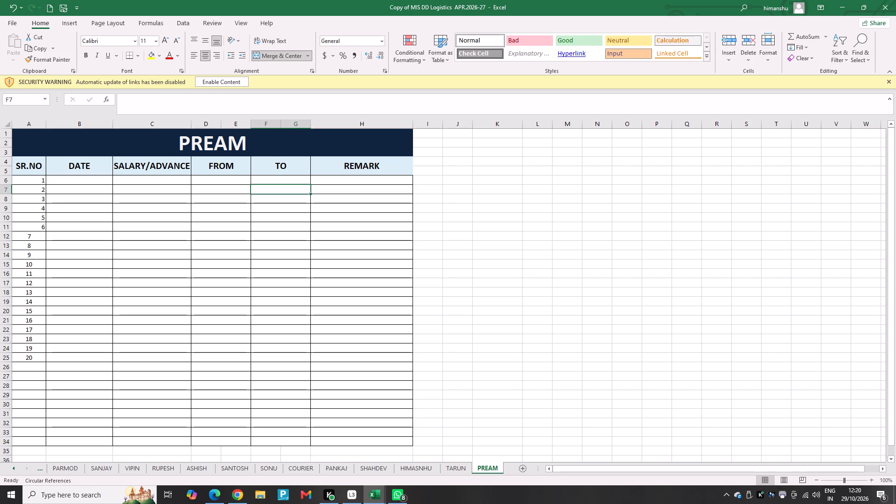
pyautogui.press('Up')
pyautogui.press('Right')
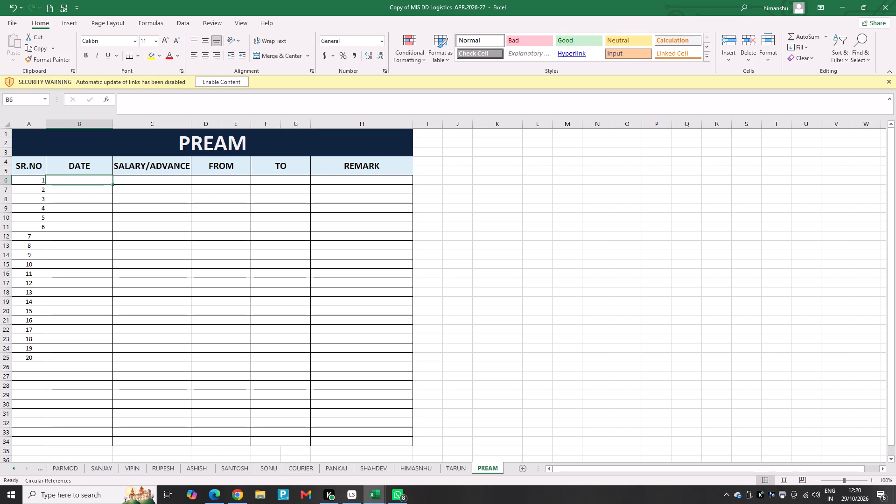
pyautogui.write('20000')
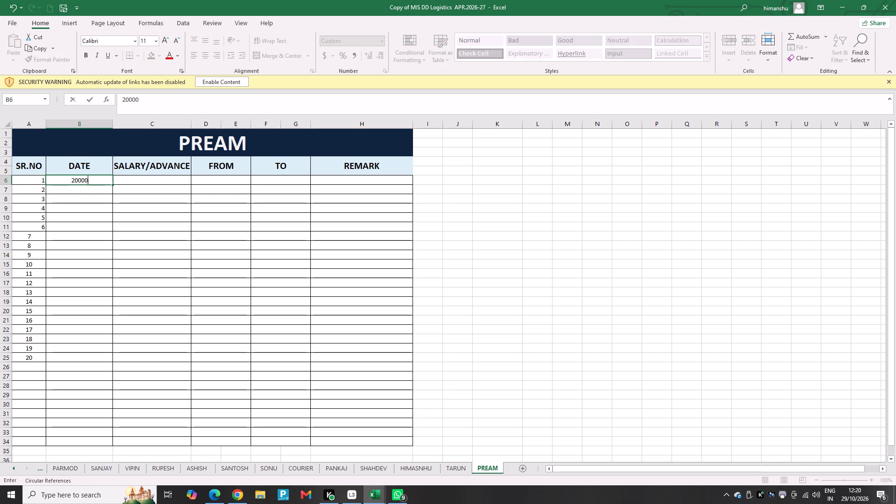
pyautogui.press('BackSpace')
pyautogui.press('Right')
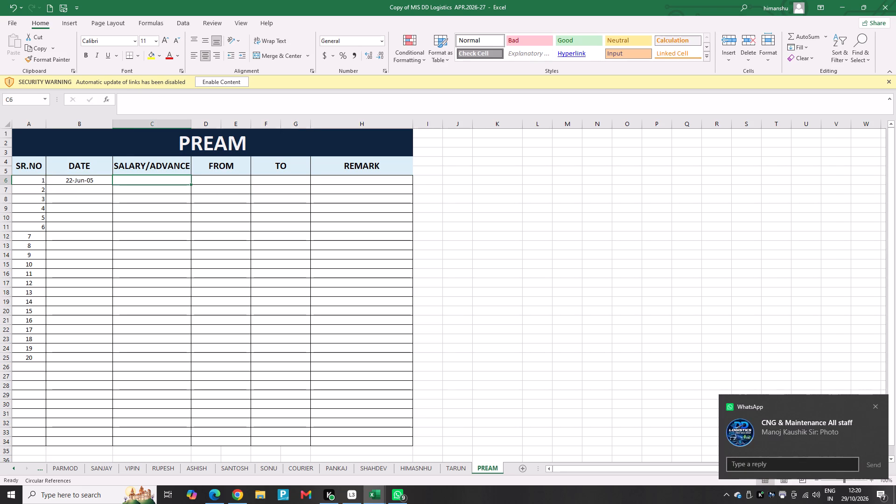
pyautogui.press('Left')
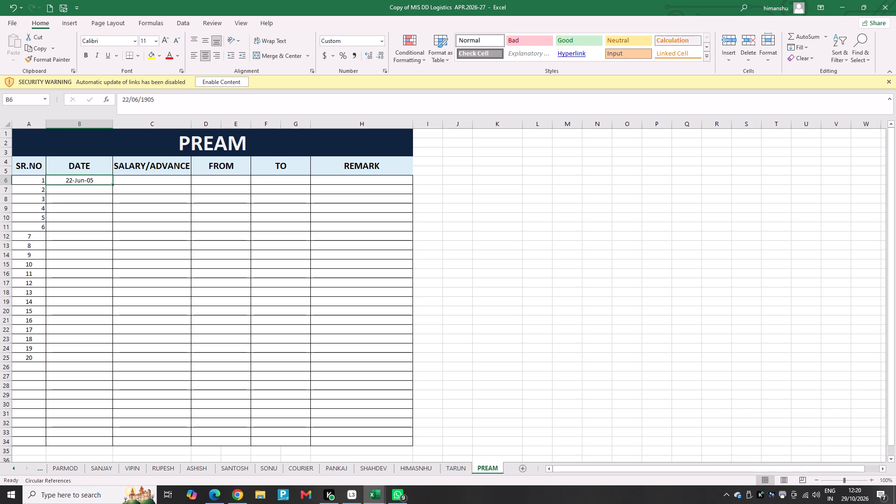
# For serial number 1, enter the date 29-OCT-26 and a salary/advance amount of 2000.
pyautogui.write('29-')
pyautogui.write('OC')
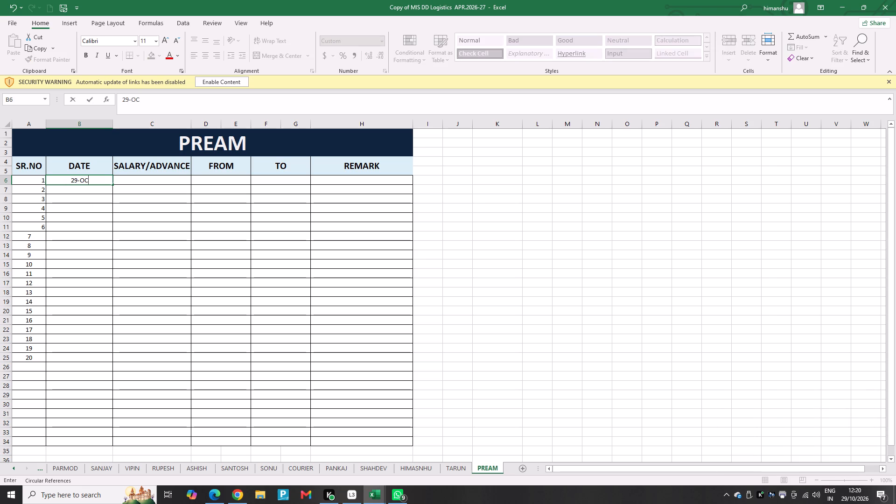
pyautogui.write('T-26')
pyautogui.press('Right')
pyautogui.write('2000')
pyautogui.press('Right')
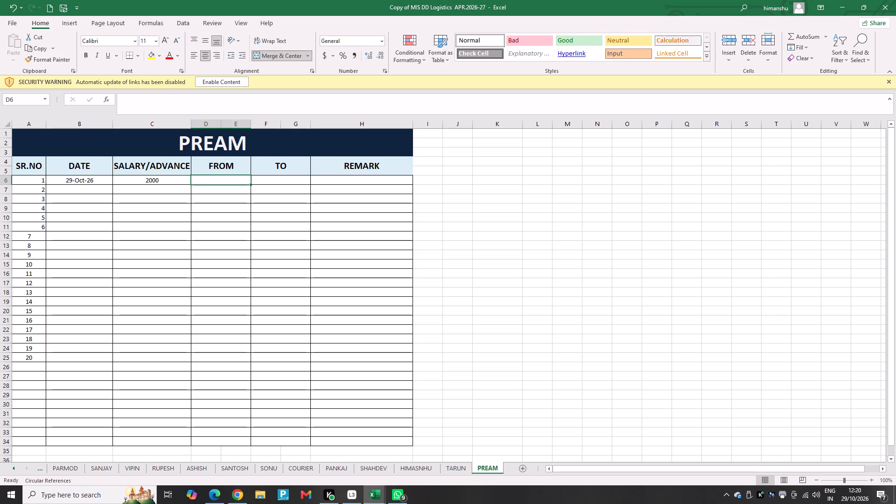
# Enter a remark beginning with PAREM for serial number 1.
pyautogui.press('Right')
pyautogui.press('Right')
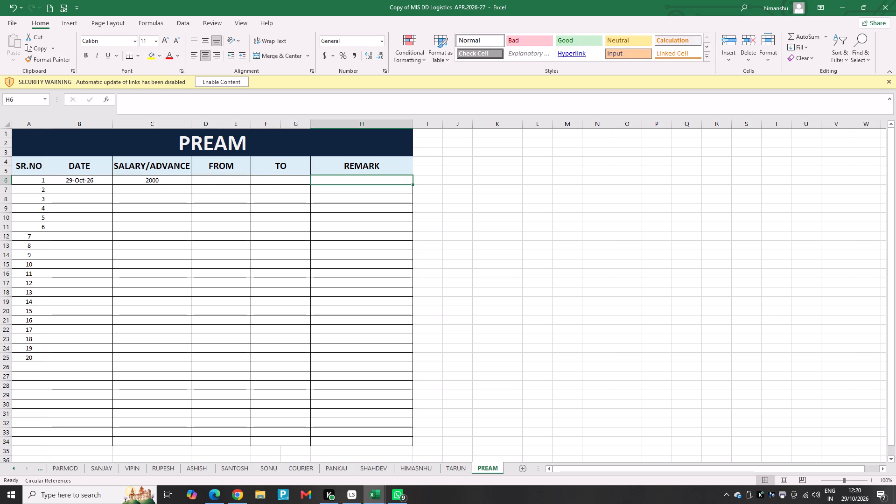
pyautogui.write('PARE')
pyautogui.press('m')
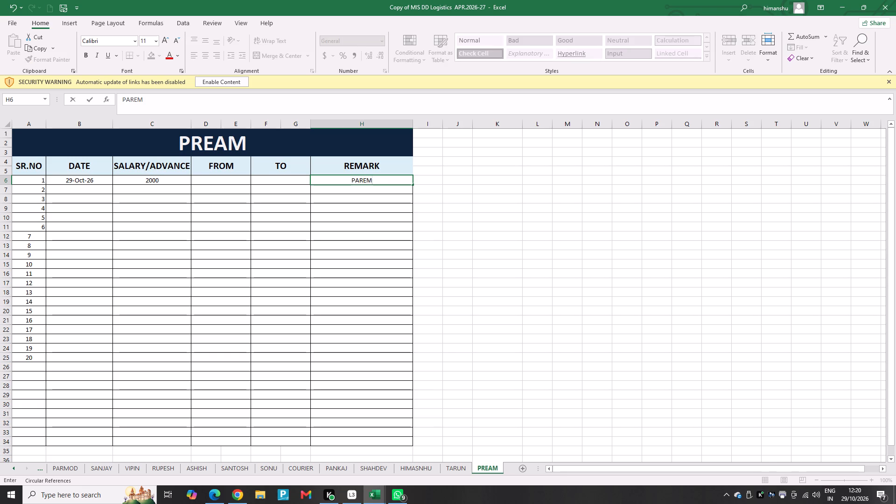
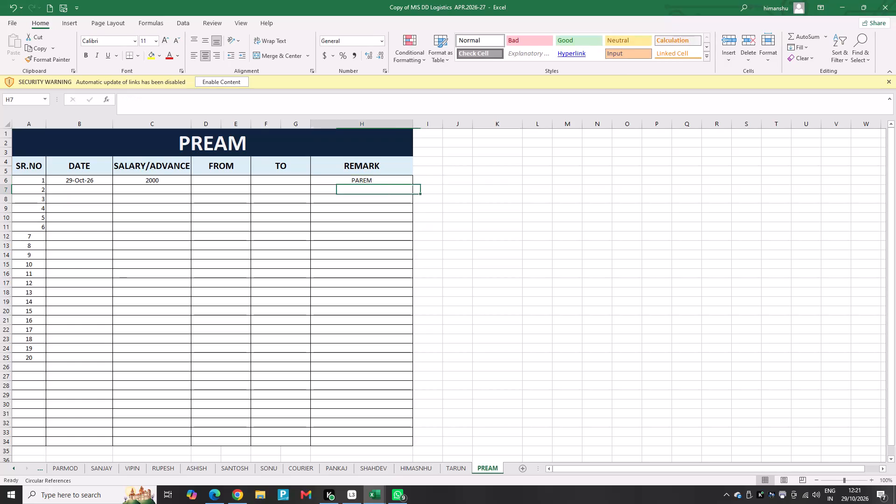
# Align serial numbers 7 to 20 in the SR.NO column to the right and bottom of their cells.
pyautogui.press('Down')
pyautogui.press('Down')
pyautogui.press('Down')
pyautogui.press('Down')
pyautogui.press('Down')
pyautogui.press('Down')
pyautogui.press('Down')
pyautogui.press('Up')
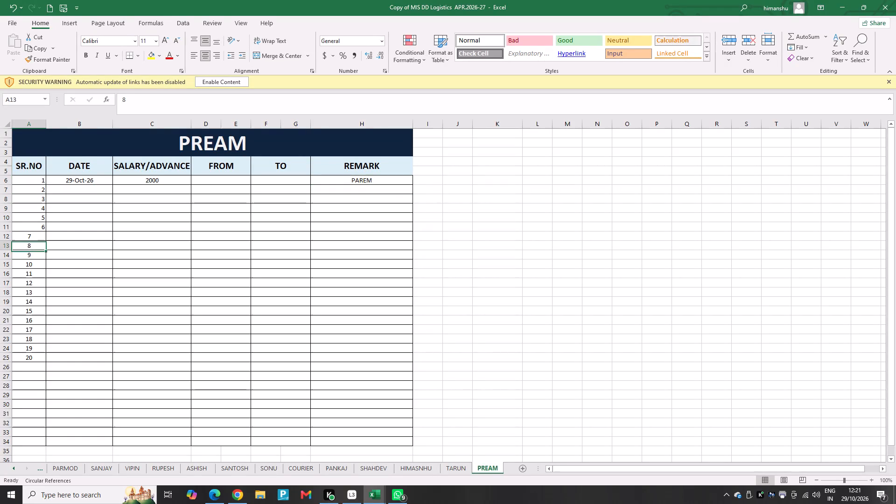
pyautogui.press('Up')
pyautogui.hotkey('shift', 'Down')
pyautogui.hotkey('shift', 'Down')
pyautogui.hotkey('shift', 'Down')
pyautogui.hotkey('shift', 'Down')
pyautogui.hotkey('shift', 'Down')
pyautogui.hotkey('shift', 'Down')
pyautogui.hotkey('shift', 'Down')
pyautogui.hotkey('shift', 'Down')
pyautogui.hotkey('shift', 'Down')
pyautogui.hotkey('shift', 'Down')
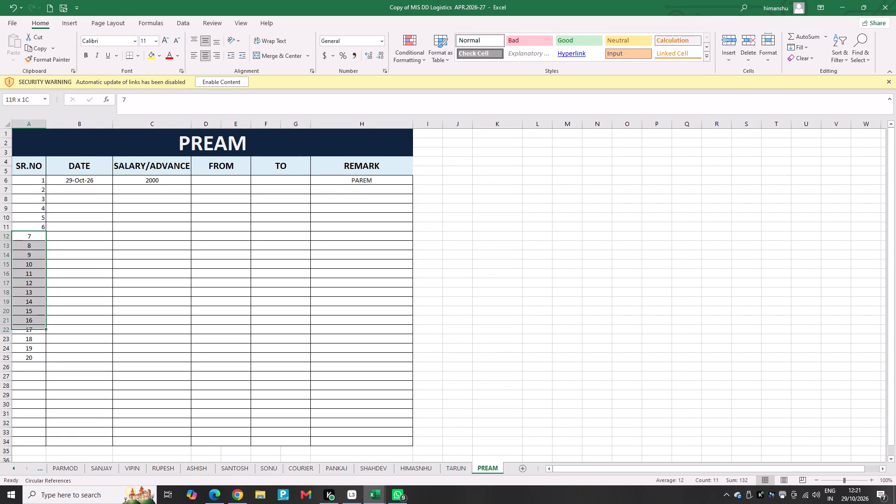
pyautogui.hotkey('shift', 'Down')
pyautogui.hotkey('shift', 'Down')
pyautogui.hotkey('shift', 'Down')
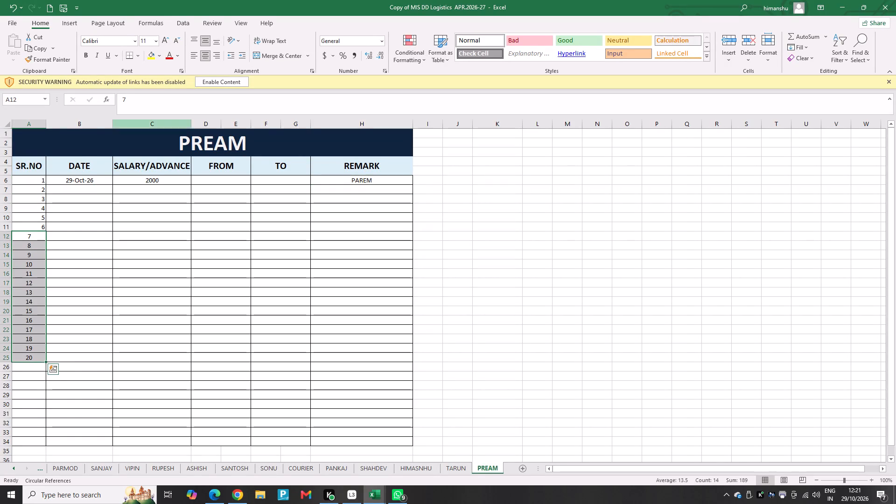
pyautogui.click(213, 54)
pyautogui.click(215, 38)
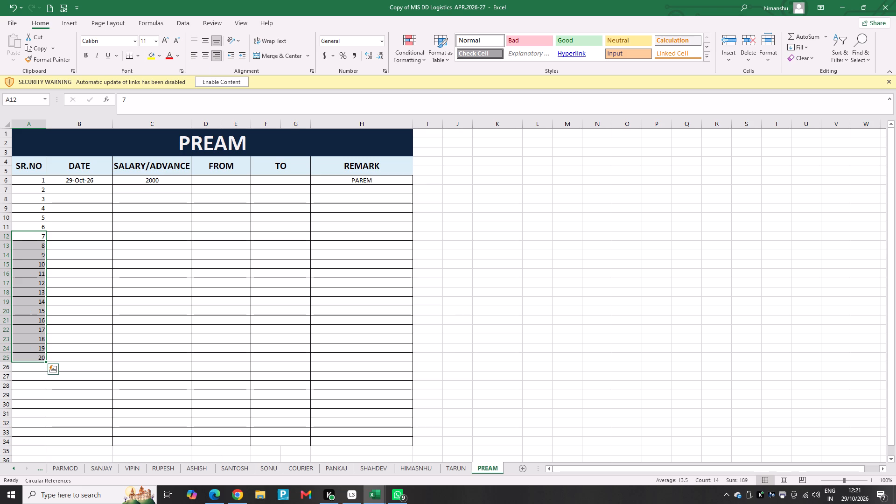
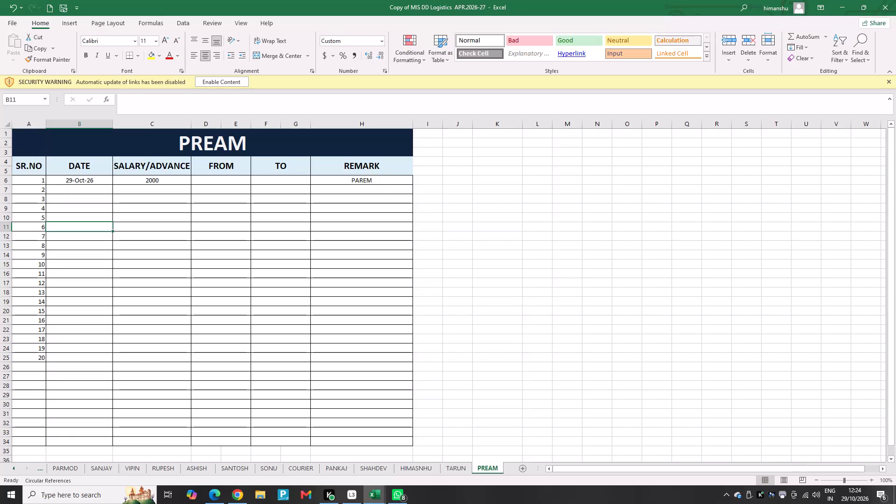
# Review the first advance entry on the PREAM sheet and compare it with the entries on the TARUN sheet.
pyautogui.click(154, 176)
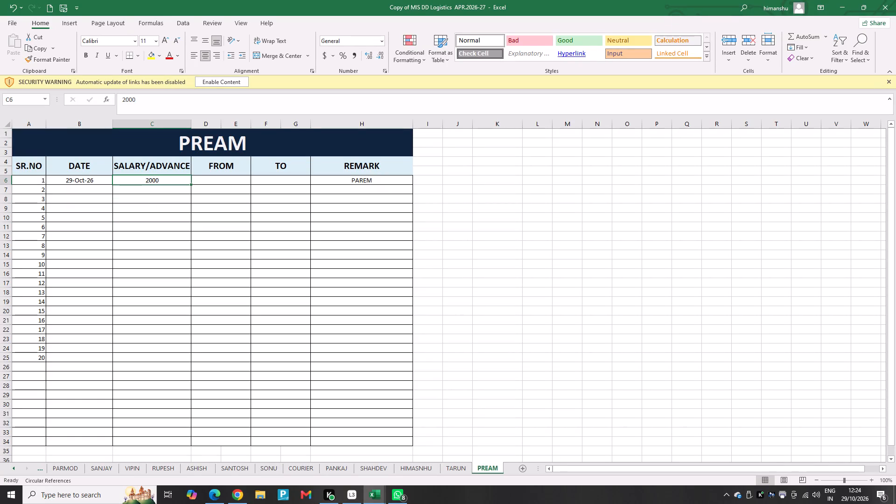
pyautogui.click(74, 193)
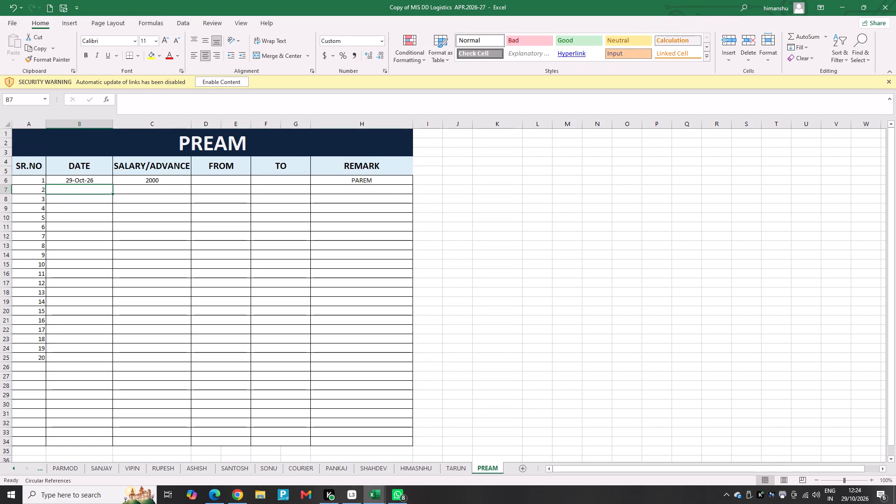
pyautogui.click(454, 471)
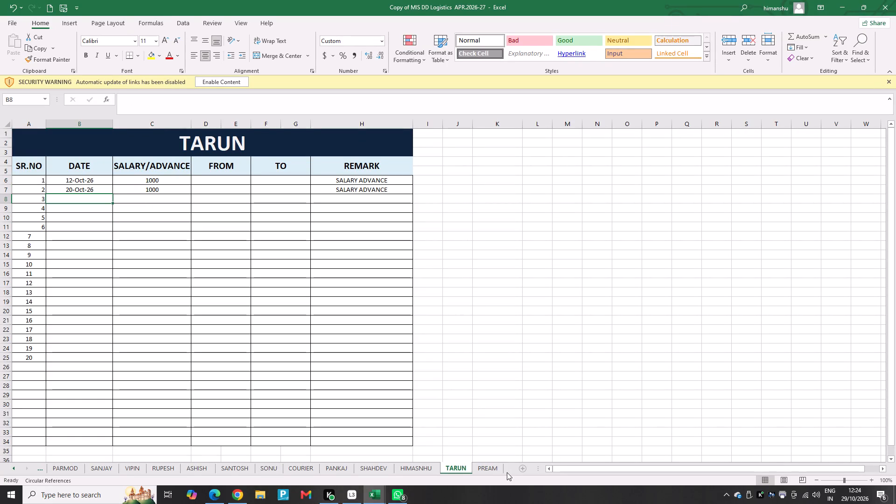
pyautogui.click(486, 471)
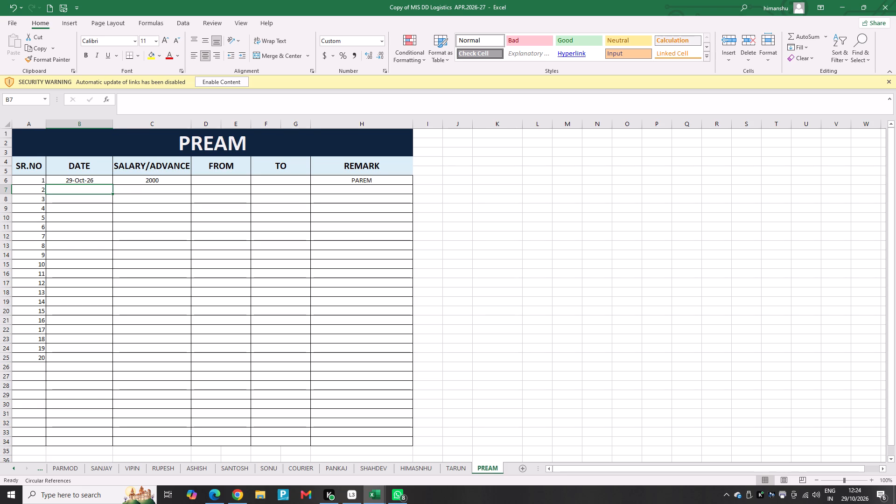
pyautogui.click(107, 178)
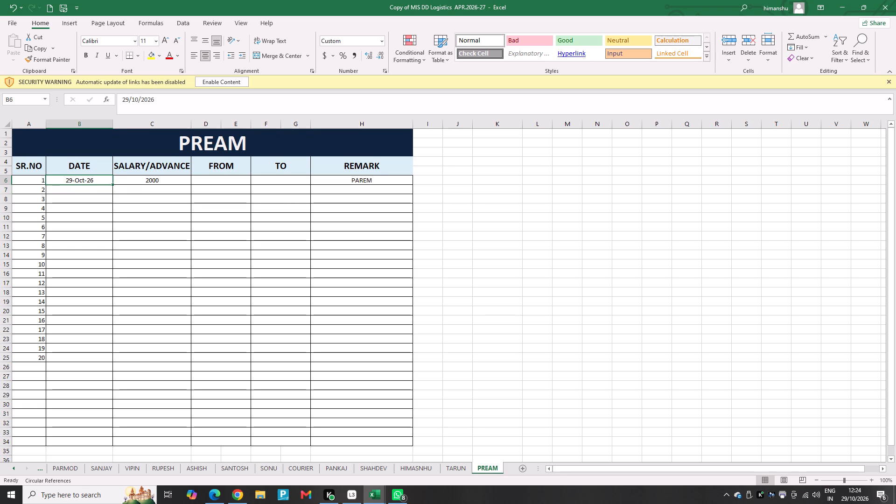
pyautogui.click(186, 179)
pyautogui.click(239, 180)
pyautogui.click(284, 180)
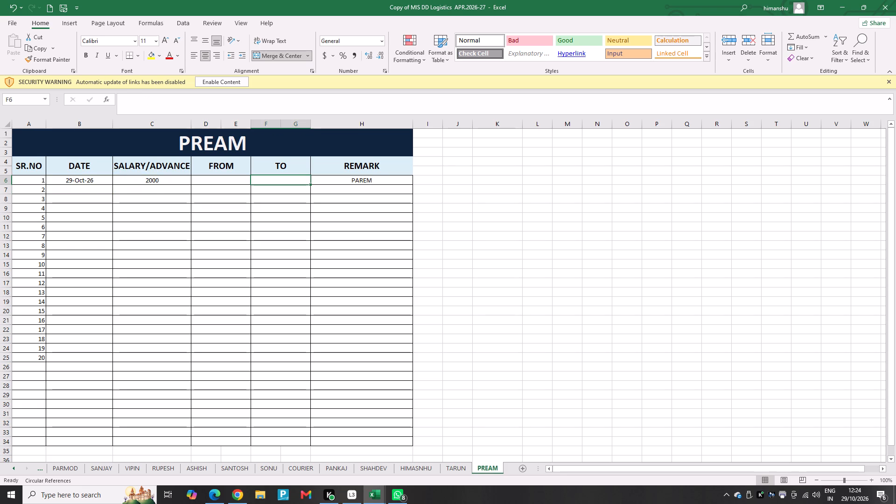
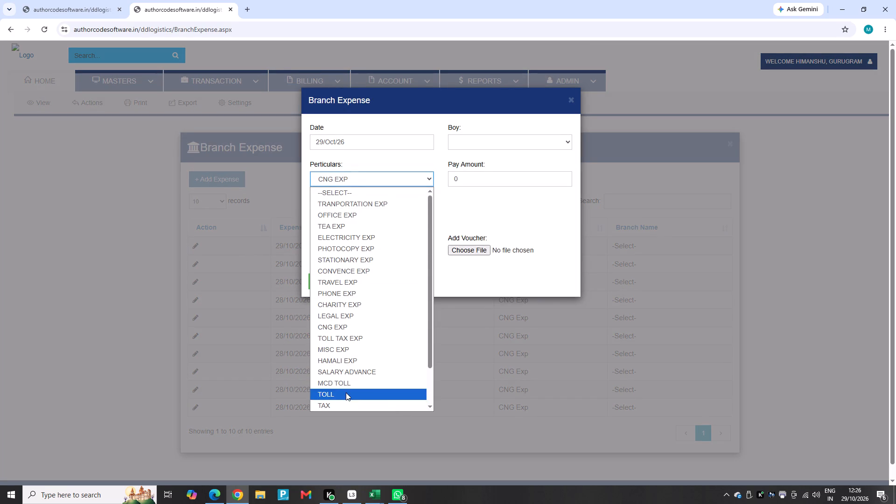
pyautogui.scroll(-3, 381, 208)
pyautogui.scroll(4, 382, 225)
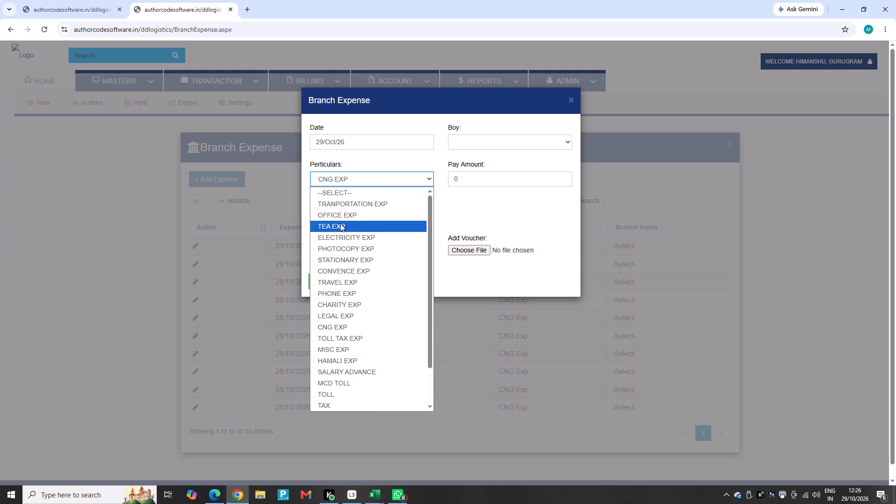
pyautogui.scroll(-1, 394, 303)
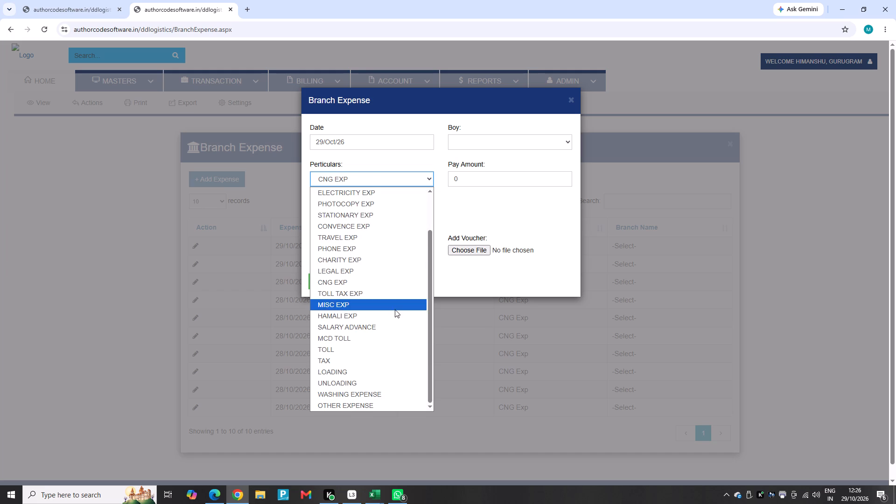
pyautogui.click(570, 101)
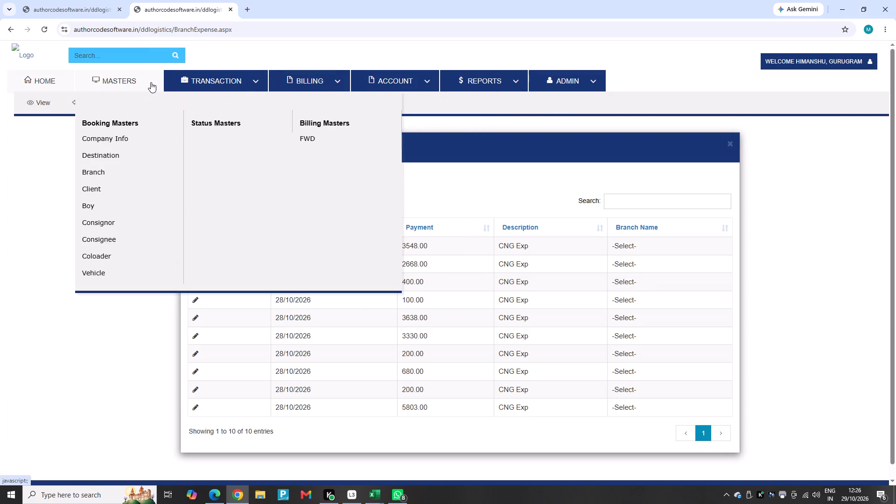
# Start a new boy record in the Boy Master for the GURUGRAM branch, ready for the name entry.
pyautogui.click(98, 198)
pyautogui.click(89, 207)
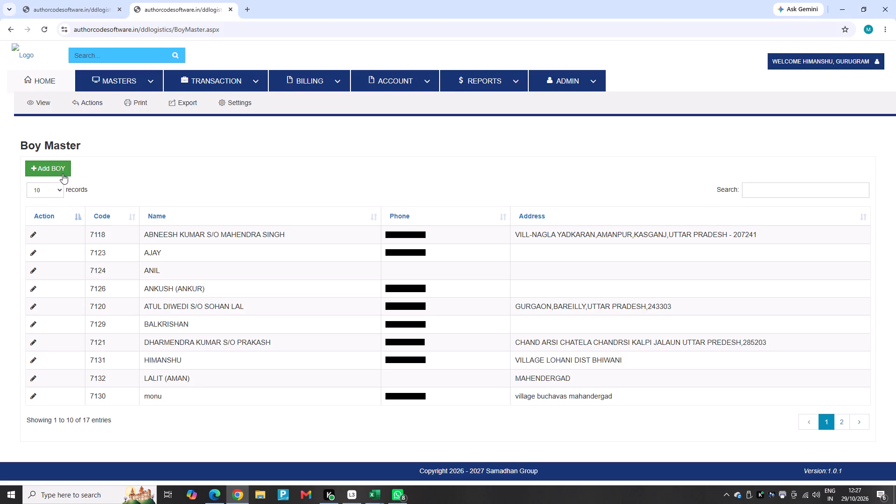
pyautogui.click(46, 173)
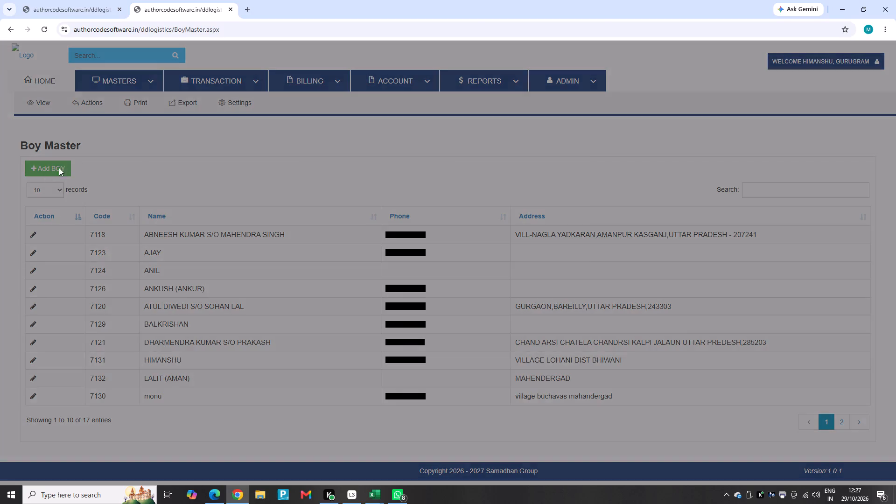
pyautogui.click(487, 148)
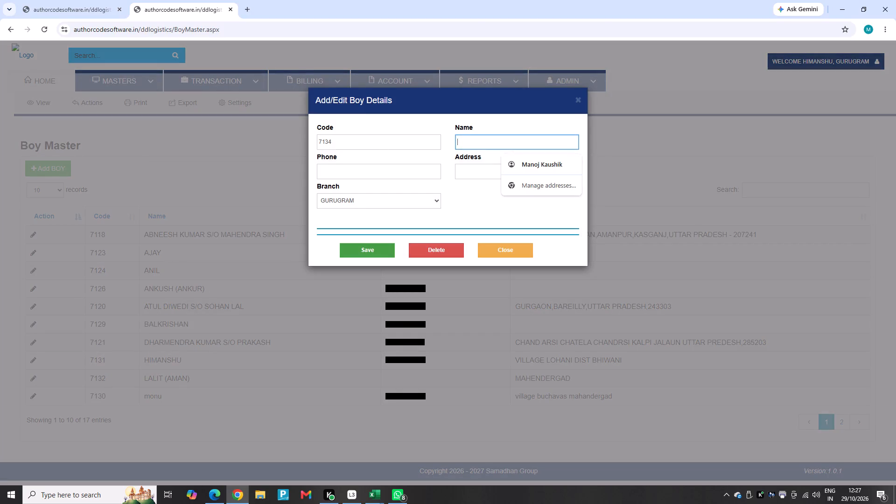
pyautogui.click(505, 143)
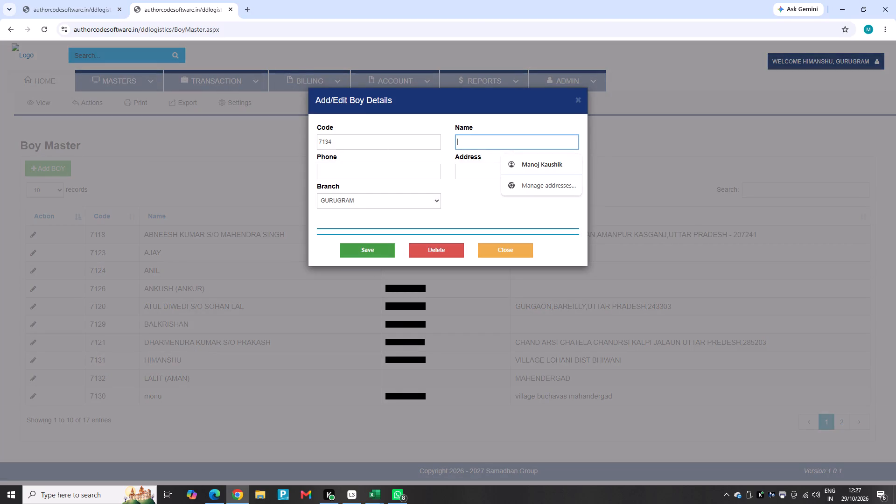
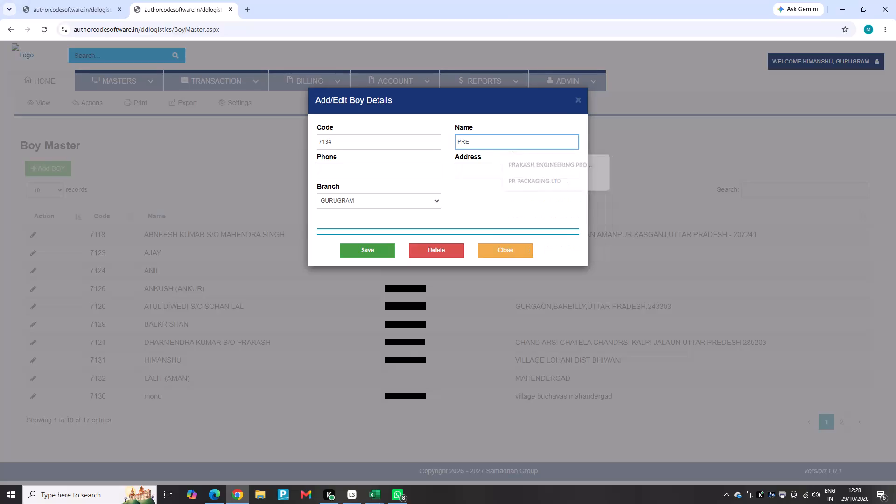
# Complete the new boy record for PREAM, leaving the phone blank and filling in the address, and save it.
pyautogui.press('Tab')
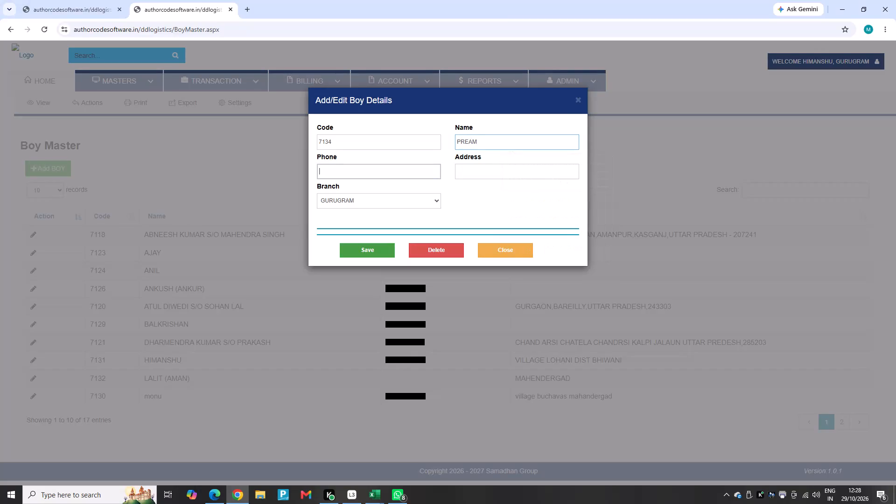
pyautogui.press('Tab')
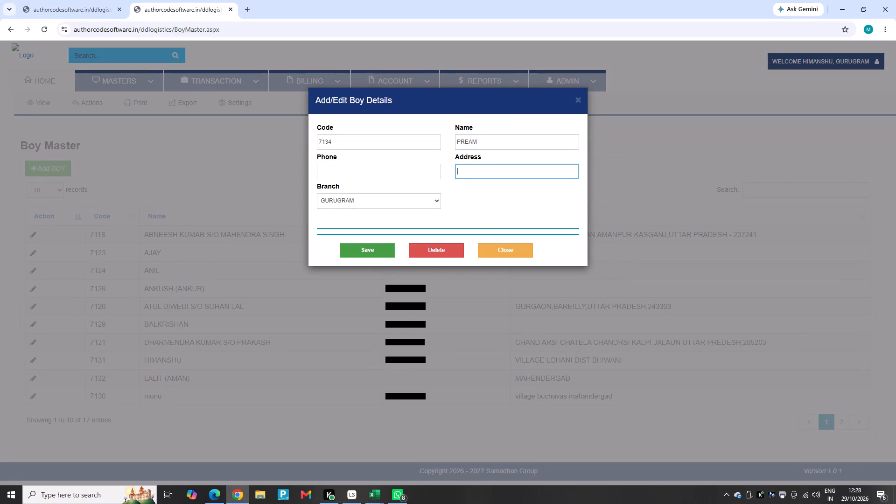
pyautogui.write('KAR')
pyautogui.press('BackSpace')
pyautogui.write('TARIA PARKET SE')
pyautogui.press('BackSpace')
pyautogui.press('BackSpace')
pyautogui.press('BackSpace')
pyautogui.press('BackSpace')
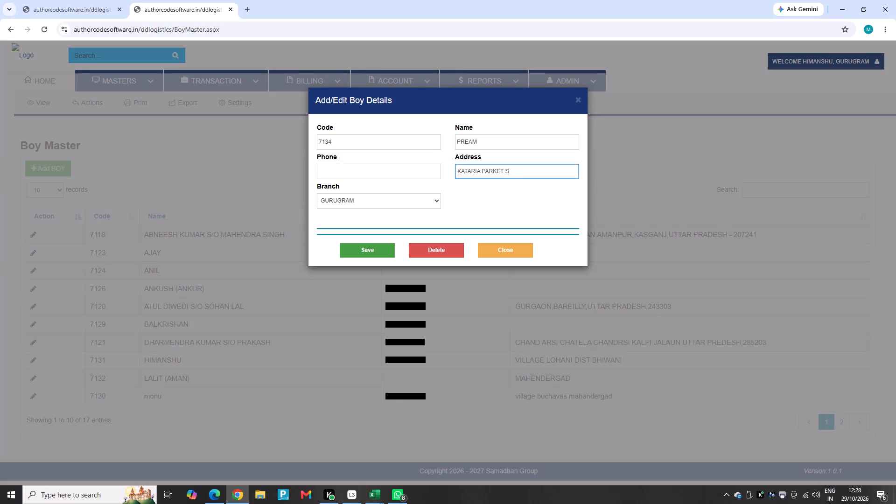
pyautogui.click(367, 245)
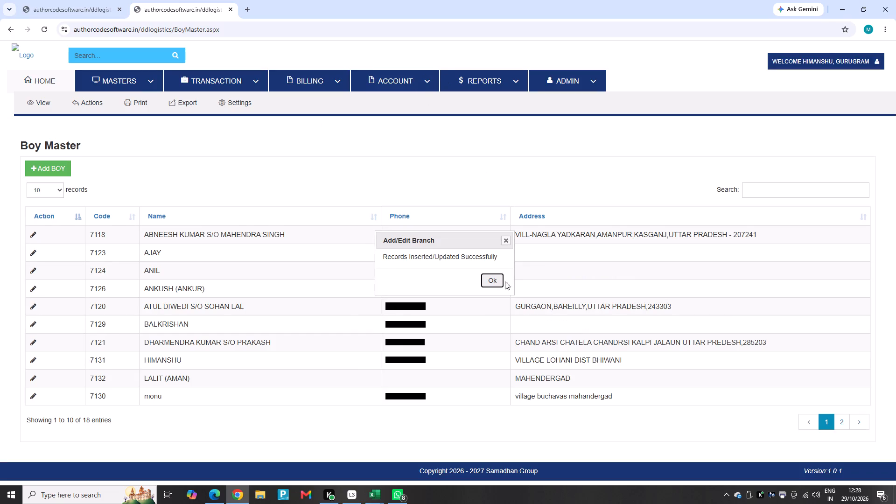
pyautogui.click(493, 283)
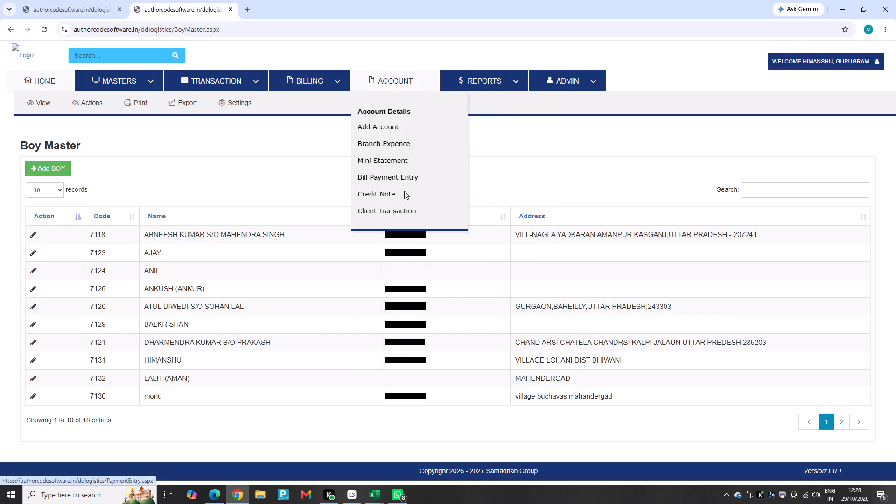
# Open the Branch Expense list from the account details.
pyautogui.click(386, 144)
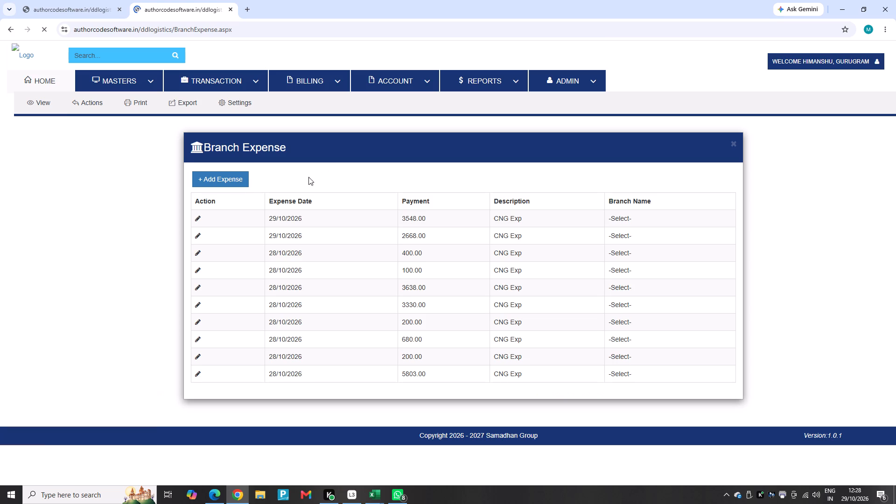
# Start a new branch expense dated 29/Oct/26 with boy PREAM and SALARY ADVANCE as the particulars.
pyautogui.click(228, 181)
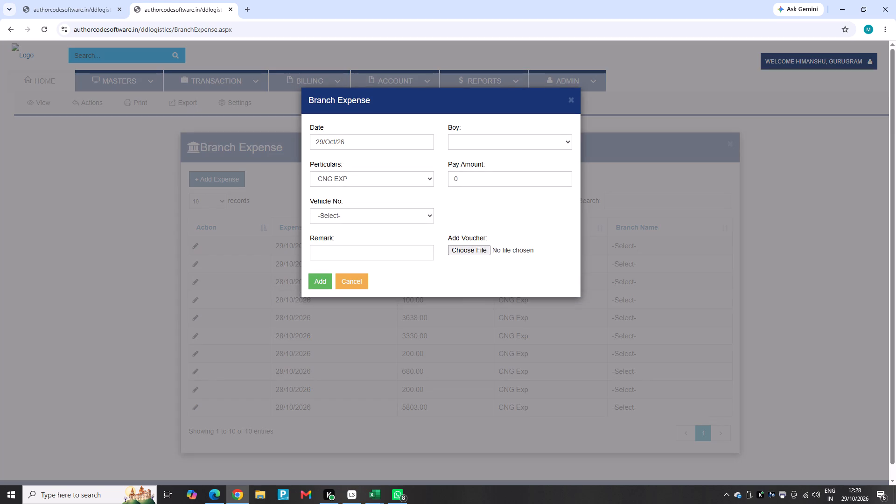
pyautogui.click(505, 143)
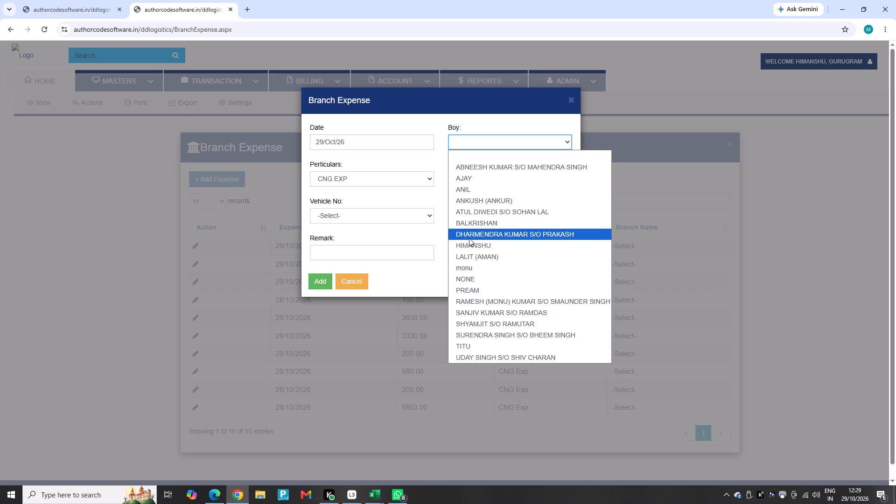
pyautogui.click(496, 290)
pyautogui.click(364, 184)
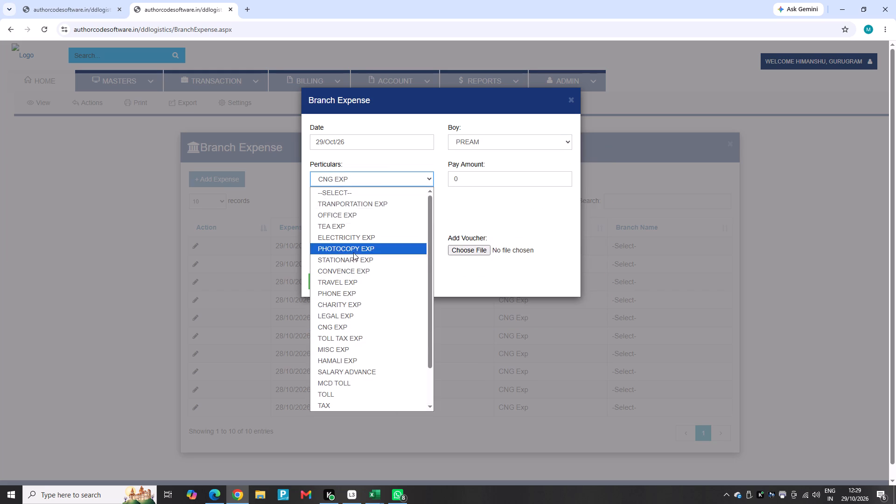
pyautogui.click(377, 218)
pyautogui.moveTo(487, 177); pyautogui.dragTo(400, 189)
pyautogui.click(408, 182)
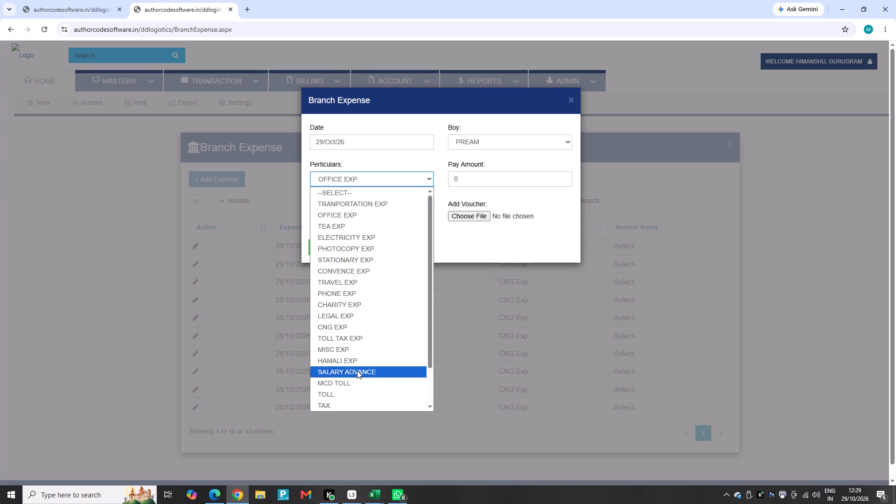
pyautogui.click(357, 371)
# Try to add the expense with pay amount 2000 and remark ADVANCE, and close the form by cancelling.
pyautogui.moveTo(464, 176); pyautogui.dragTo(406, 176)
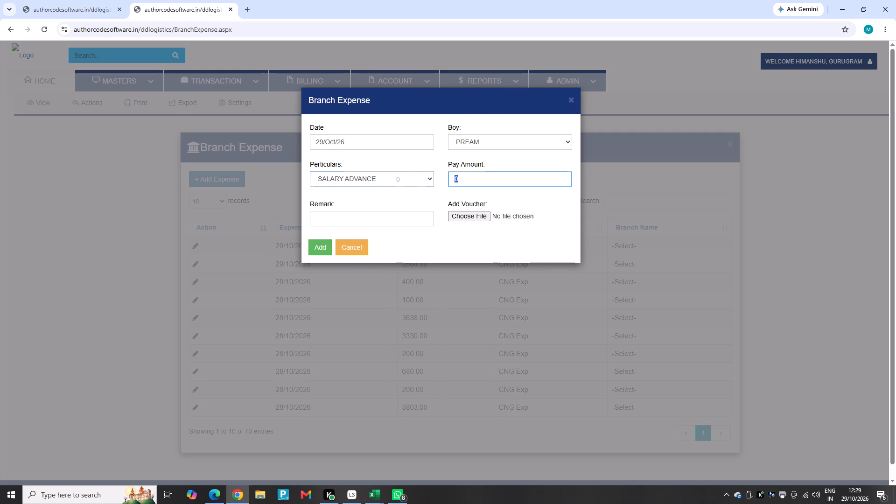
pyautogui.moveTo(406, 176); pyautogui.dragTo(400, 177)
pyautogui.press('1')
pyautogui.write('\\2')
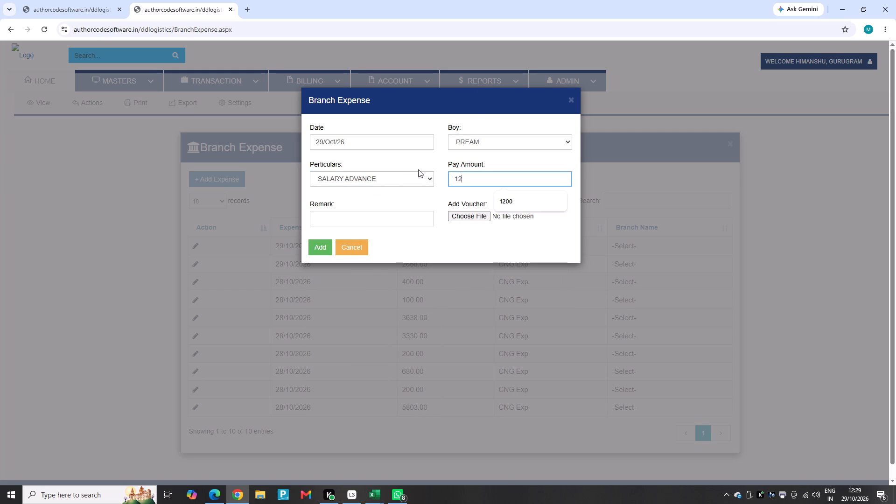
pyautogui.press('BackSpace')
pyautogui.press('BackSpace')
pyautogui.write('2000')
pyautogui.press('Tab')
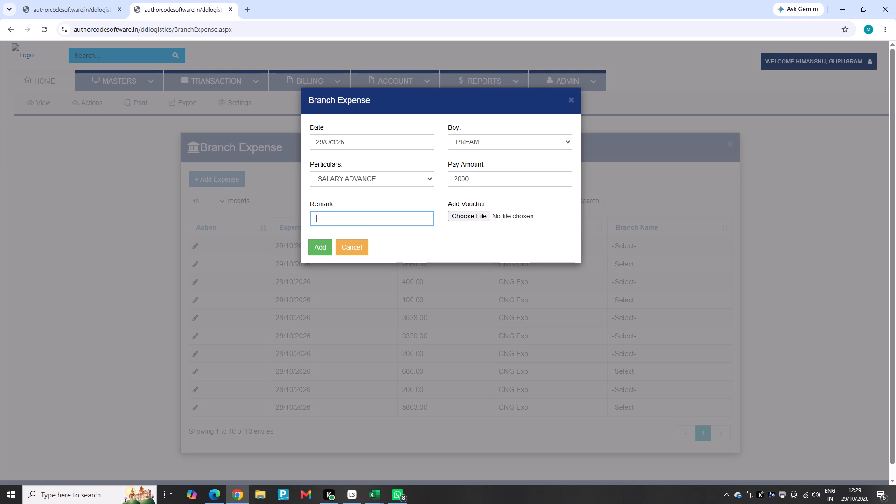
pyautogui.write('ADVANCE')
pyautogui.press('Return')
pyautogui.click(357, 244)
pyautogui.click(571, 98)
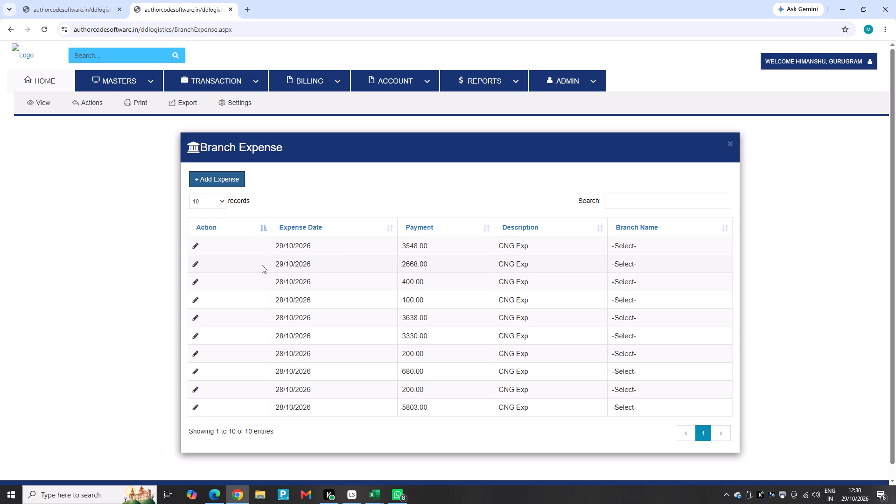
# Open the 2668.00 CNG expense of 29/10/2026 from the branch expense list.
pyautogui.click(193, 263)
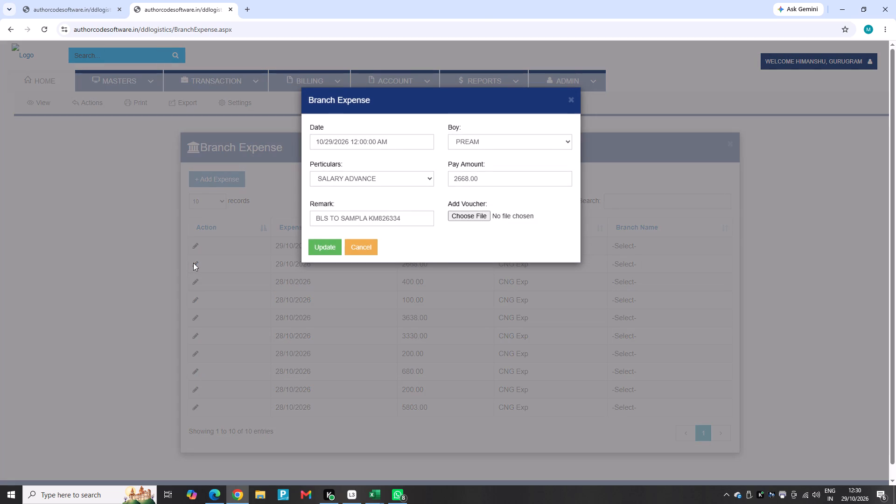
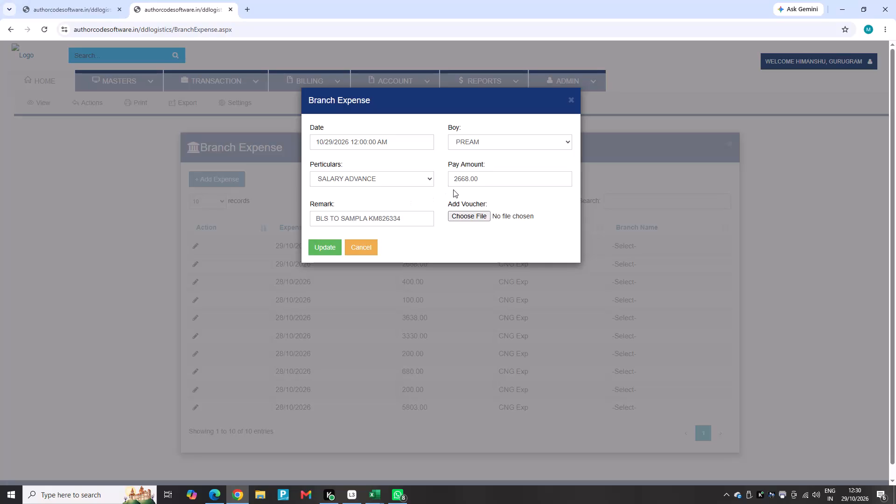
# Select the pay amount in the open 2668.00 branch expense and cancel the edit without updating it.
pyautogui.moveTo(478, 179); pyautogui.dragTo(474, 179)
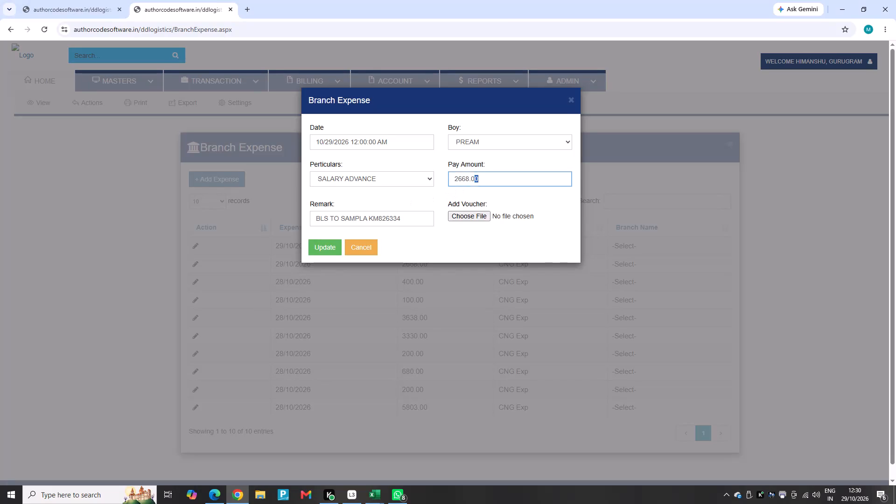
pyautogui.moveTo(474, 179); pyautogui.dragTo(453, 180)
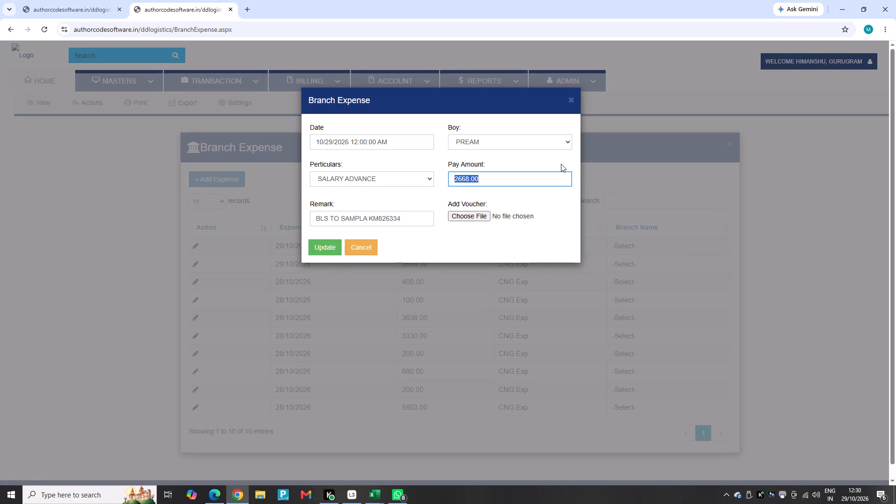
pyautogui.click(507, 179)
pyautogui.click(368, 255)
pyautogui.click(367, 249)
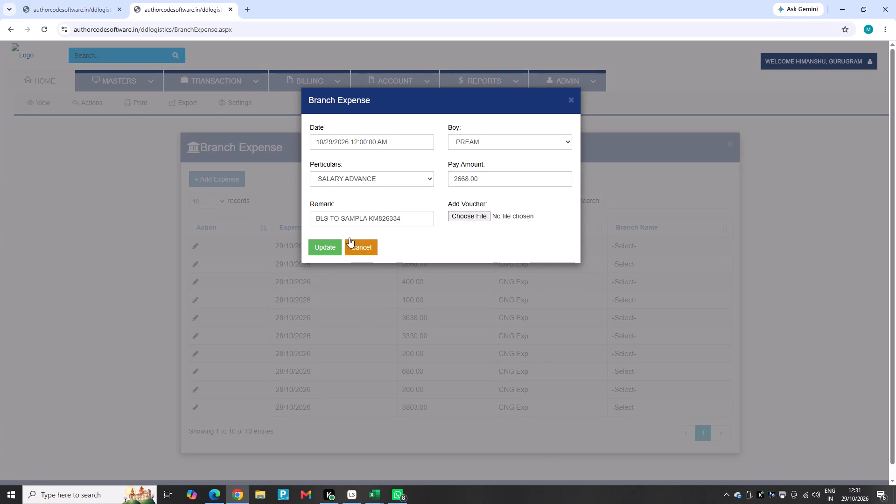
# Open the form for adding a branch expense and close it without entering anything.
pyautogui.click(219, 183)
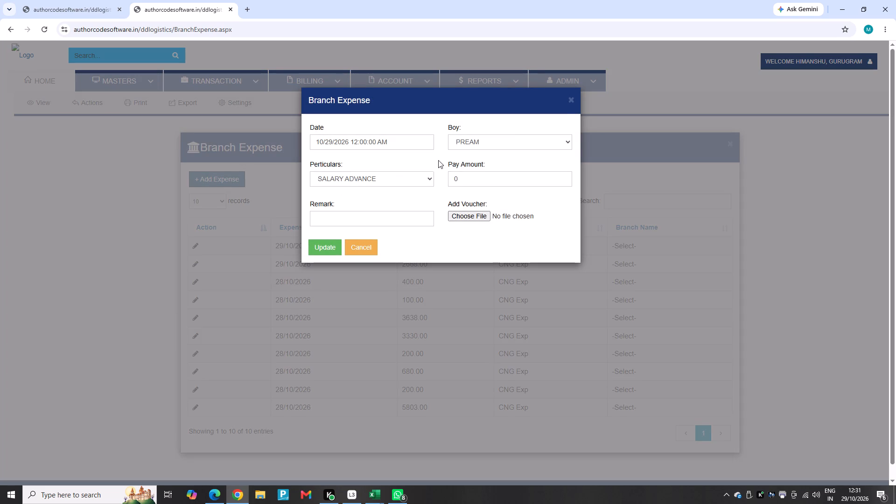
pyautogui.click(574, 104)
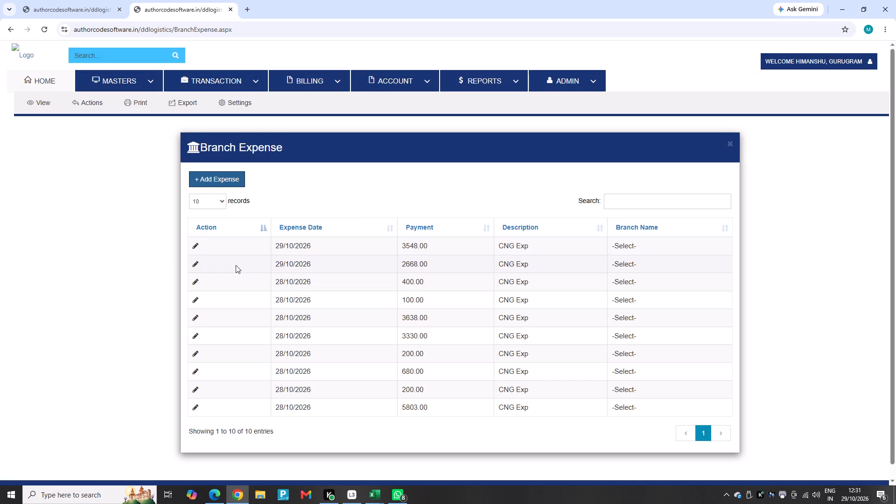
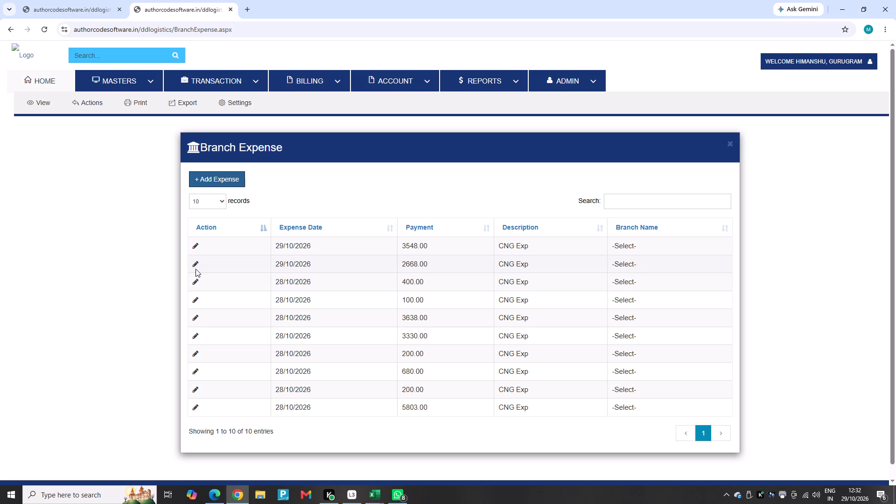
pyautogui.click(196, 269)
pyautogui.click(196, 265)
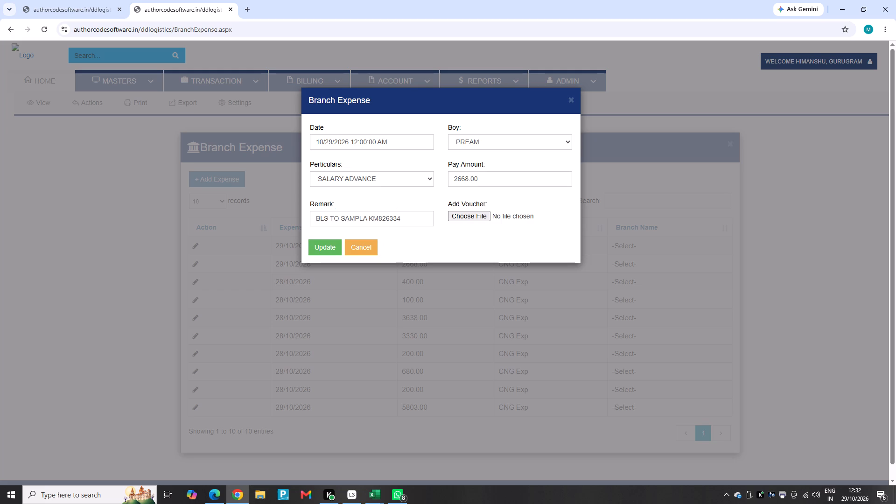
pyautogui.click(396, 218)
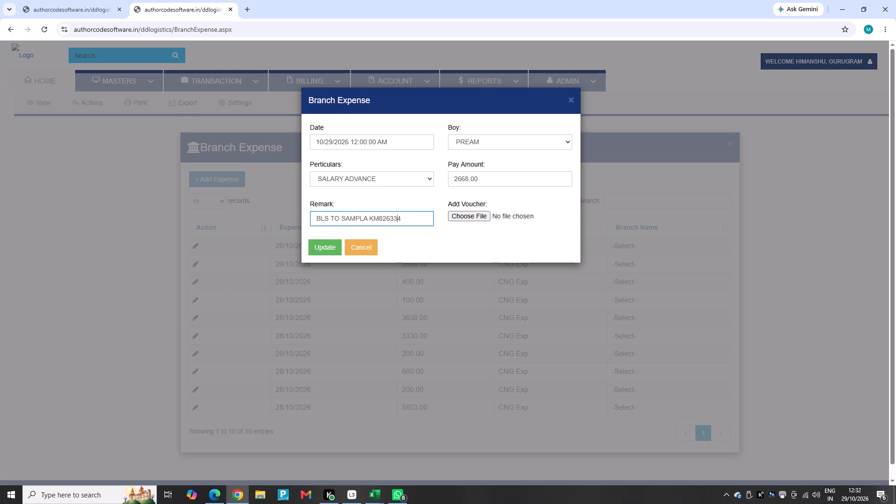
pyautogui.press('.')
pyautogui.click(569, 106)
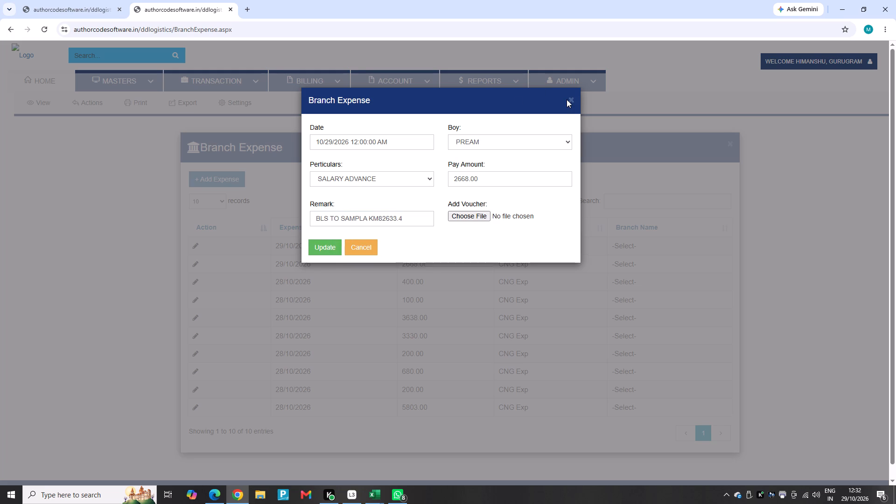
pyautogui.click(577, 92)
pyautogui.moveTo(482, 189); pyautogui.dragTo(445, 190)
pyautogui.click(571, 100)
# Run the driver-wise expense report for PREAM.
pyautogui.click(481, 75)
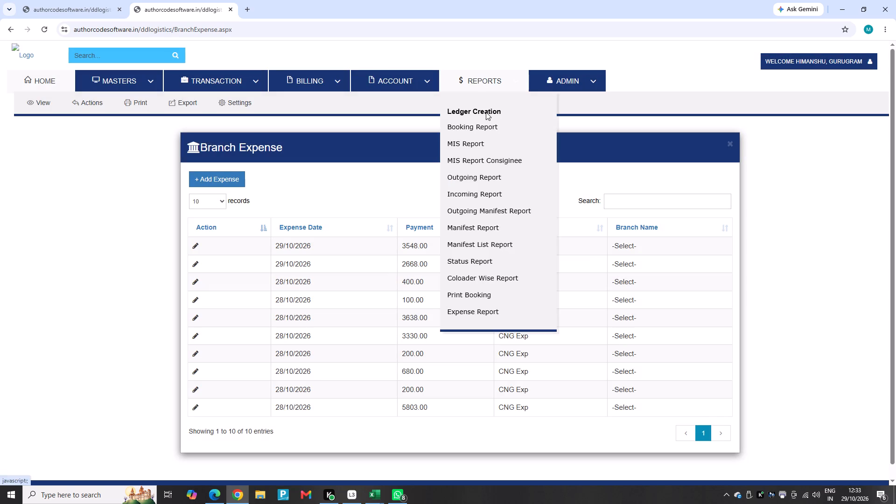
pyautogui.click(455, 310)
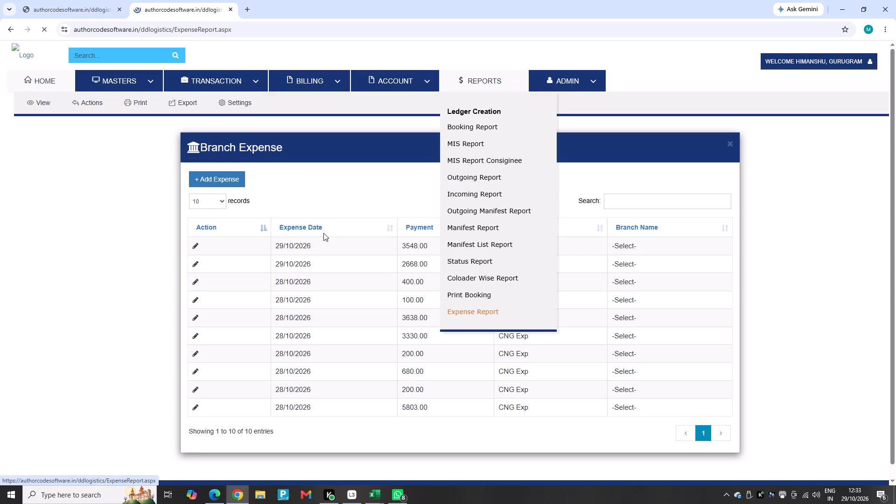
pyautogui.click(295, 203)
pyautogui.click(309, 196)
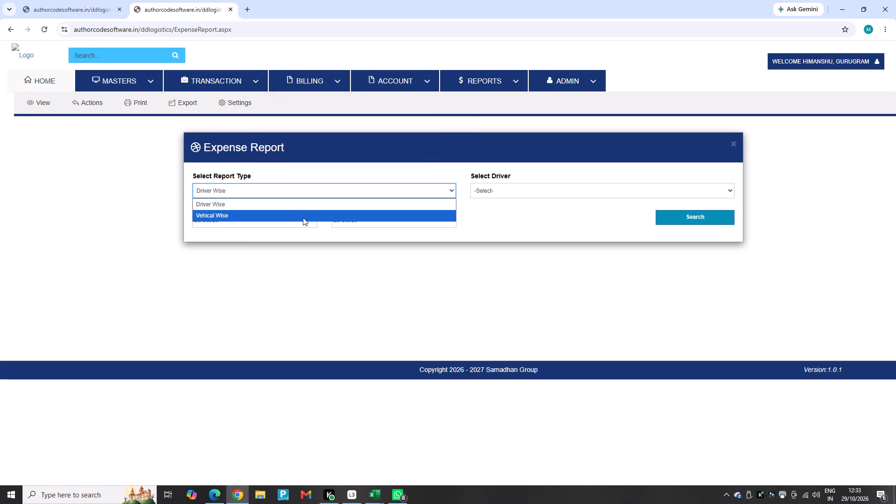
pyautogui.click(314, 207)
pyautogui.click(494, 185)
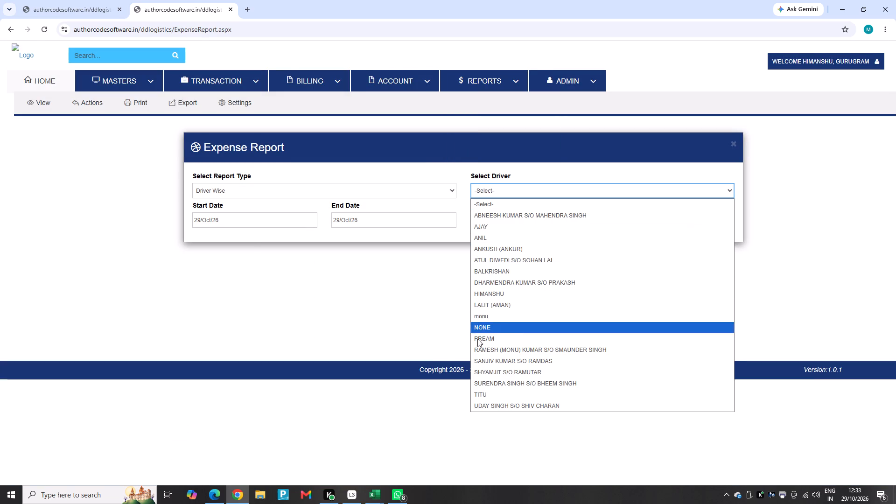
pyautogui.click(523, 339)
pyautogui.click(705, 209)
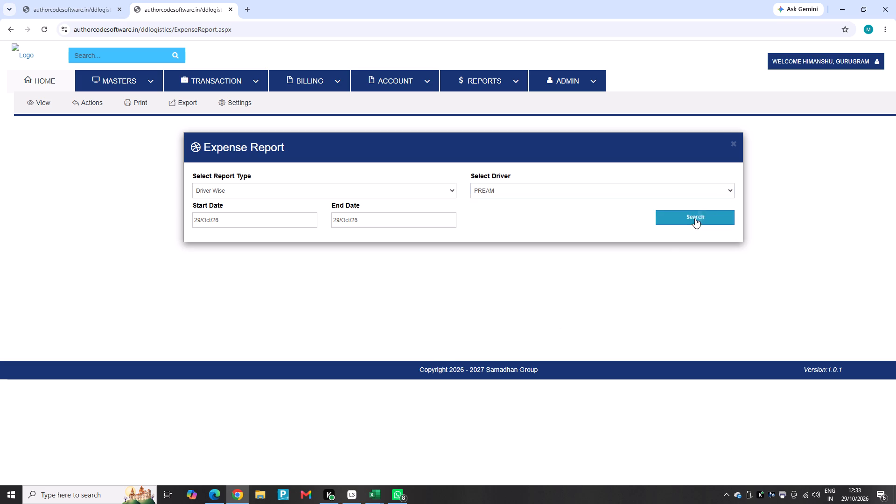
pyautogui.click(696, 217)
pyautogui.click(696, 217)
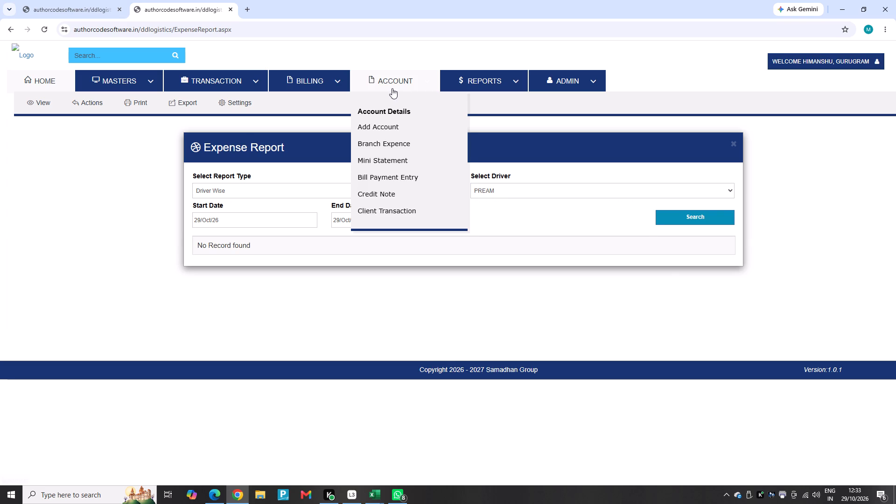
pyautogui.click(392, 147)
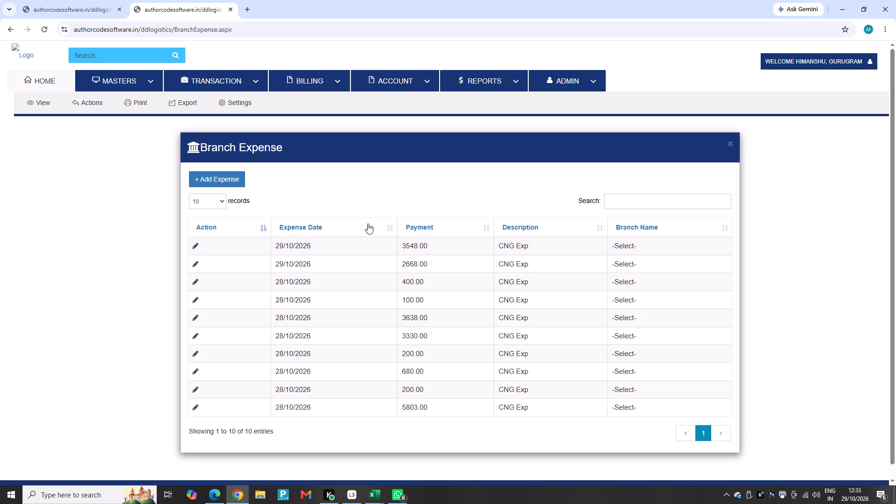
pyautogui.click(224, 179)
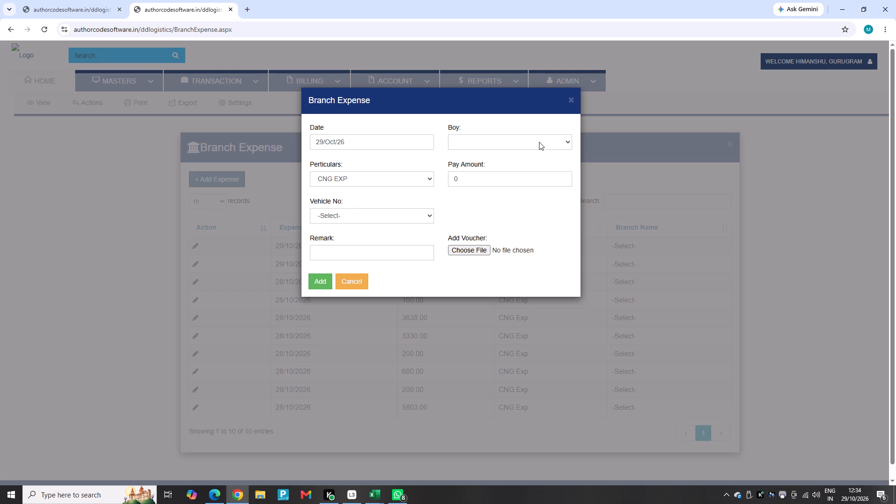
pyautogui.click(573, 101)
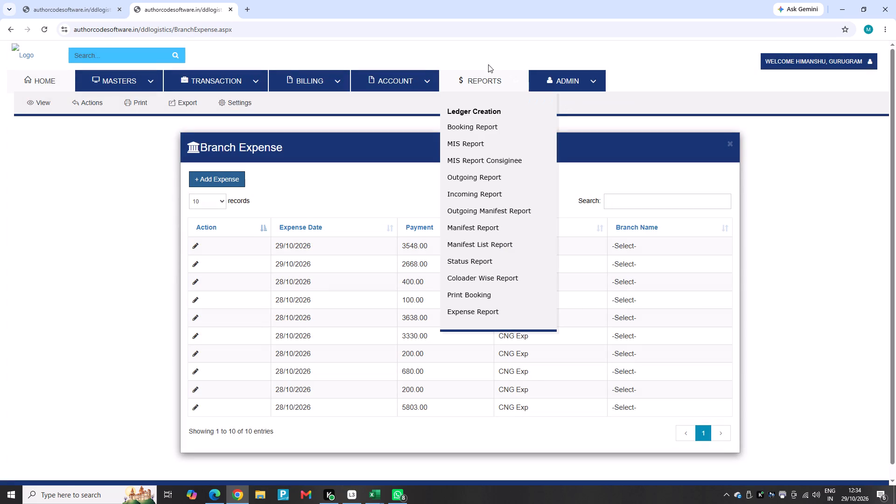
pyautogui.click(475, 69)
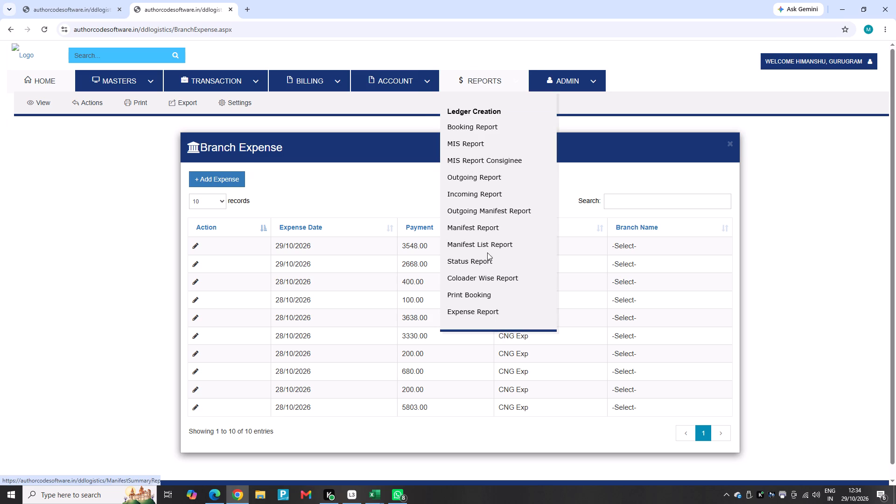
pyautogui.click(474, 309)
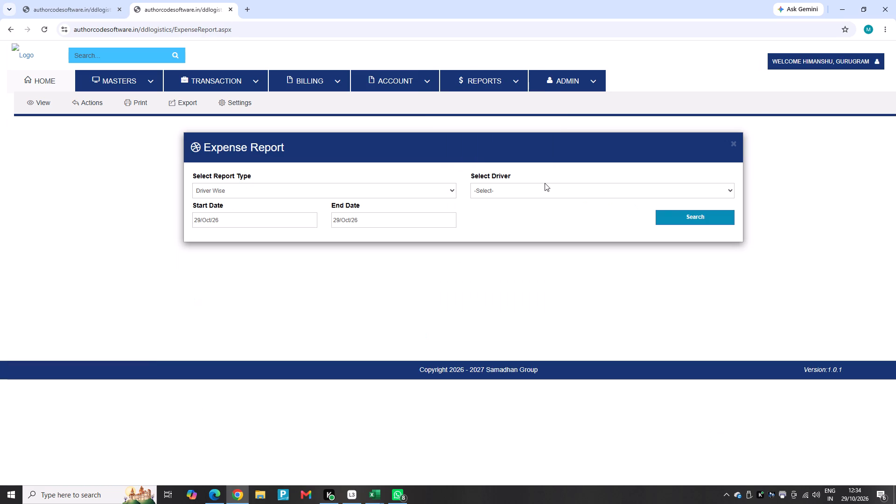
# Start a new branch expense for PREAM with SALARY ADVANCE as the particulars and a pay amount of 2000.
pyautogui.click(384, 75)
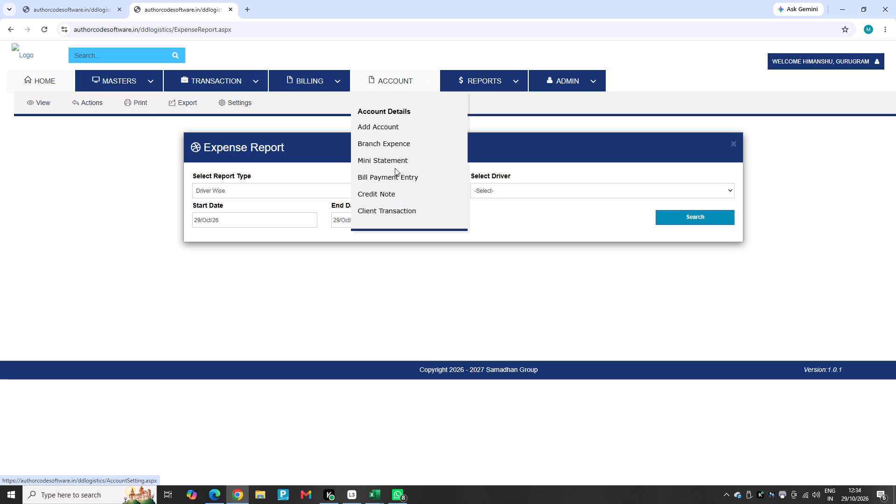
pyautogui.click(393, 146)
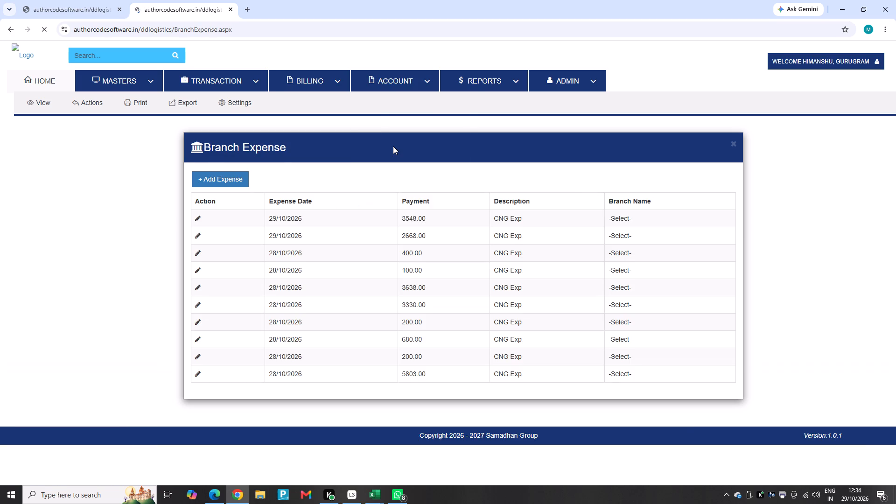
pyautogui.click(208, 175)
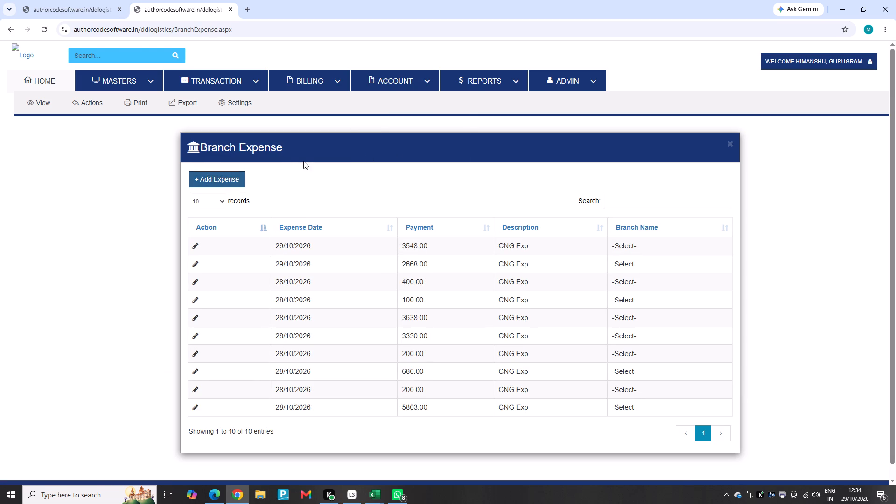
pyautogui.click(354, 177)
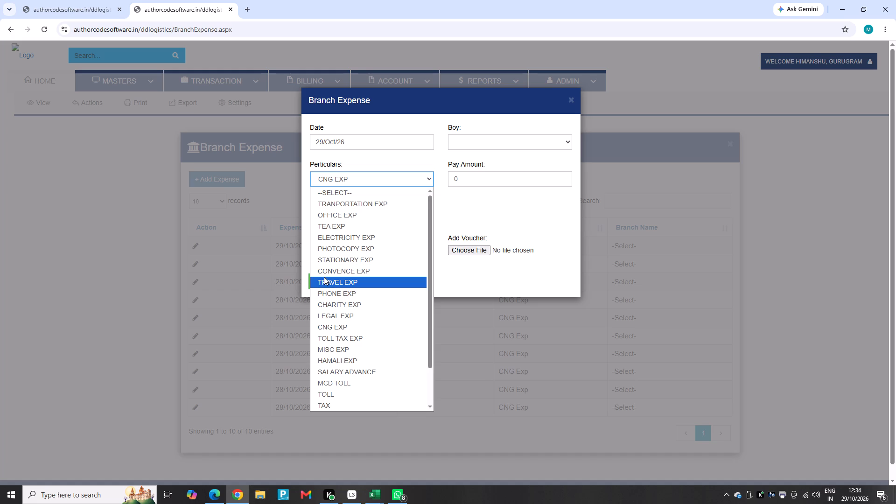
pyautogui.click(357, 214)
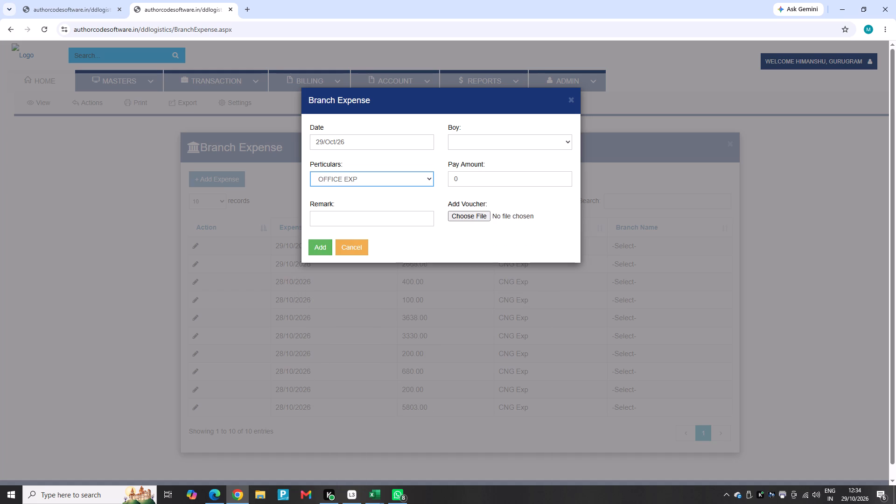
pyautogui.click(509, 133)
pyautogui.click(509, 143)
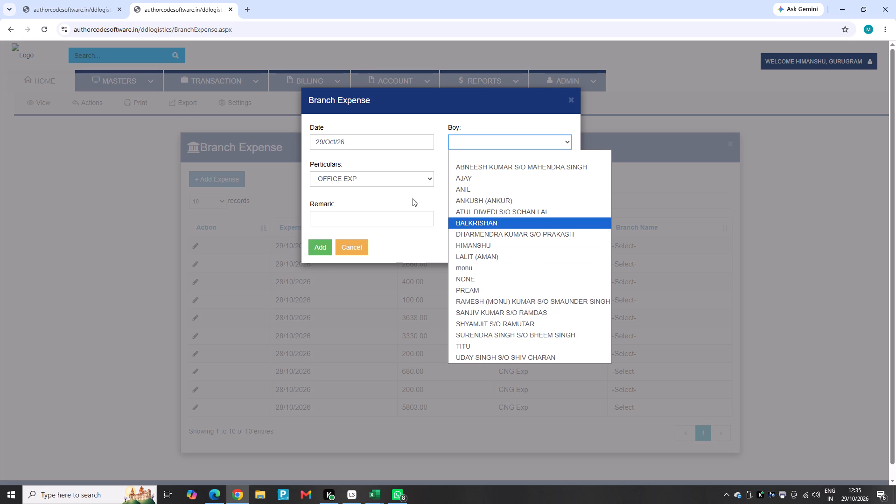
pyautogui.click(493, 289)
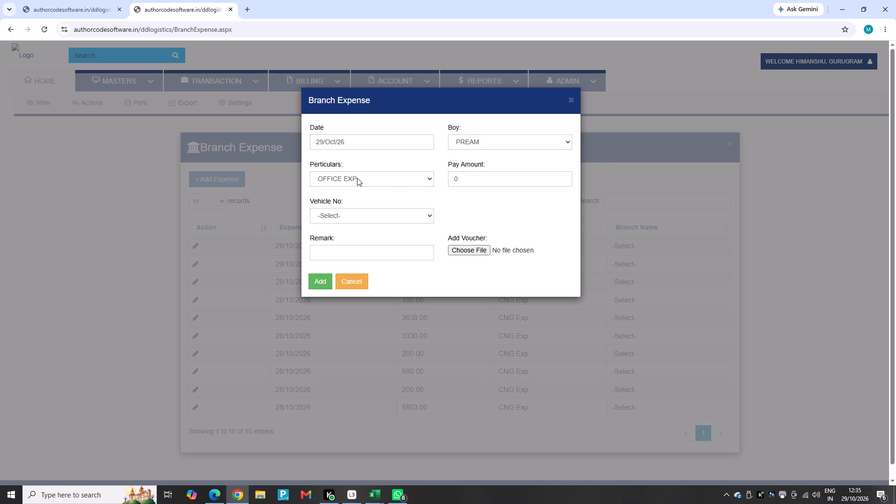
pyautogui.click(398, 177)
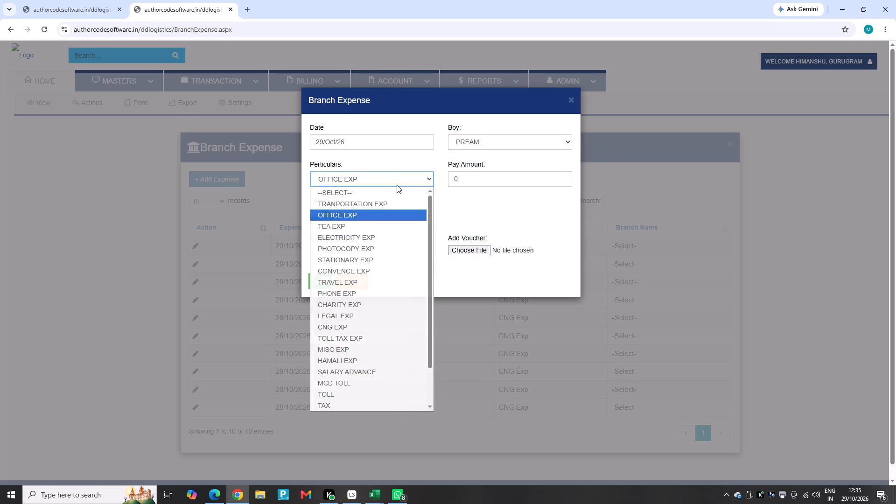
pyautogui.scroll(-4, 370, 363)
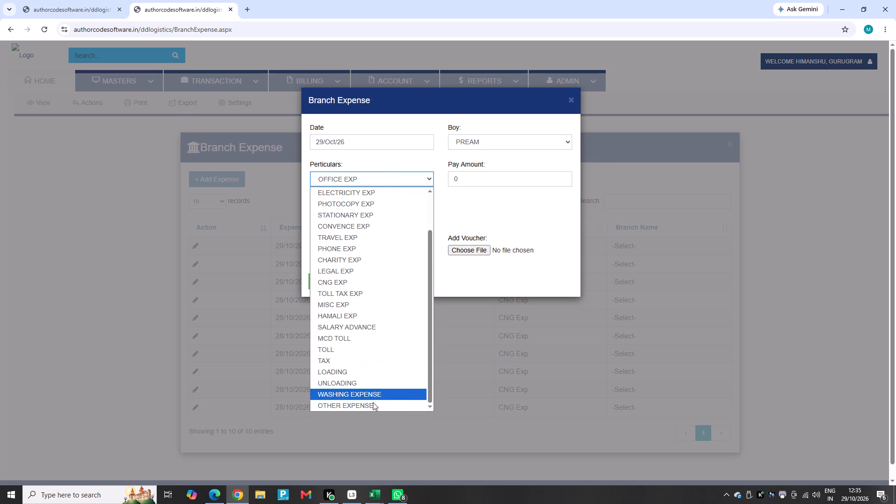
pyautogui.click(384, 324)
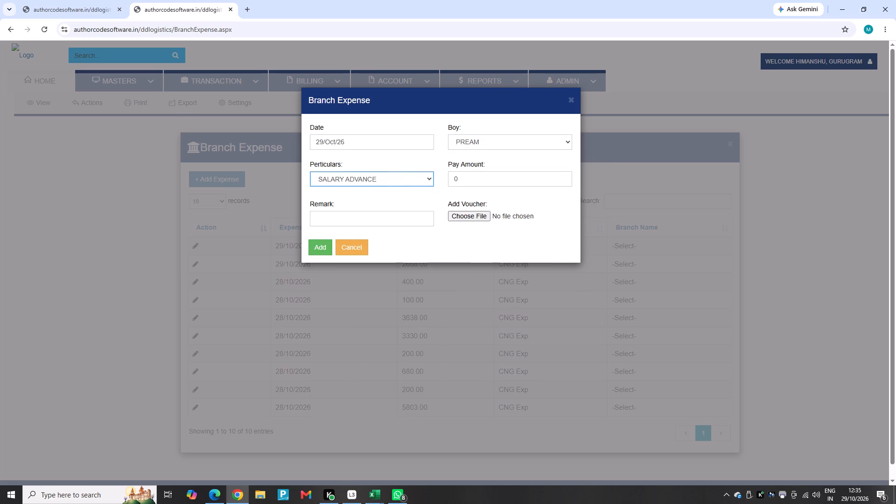
pyautogui.moveTo(510, 177); pyautogui.dragTo(419, 186)
pyautogui.press('2')
pyautogui.write('000')
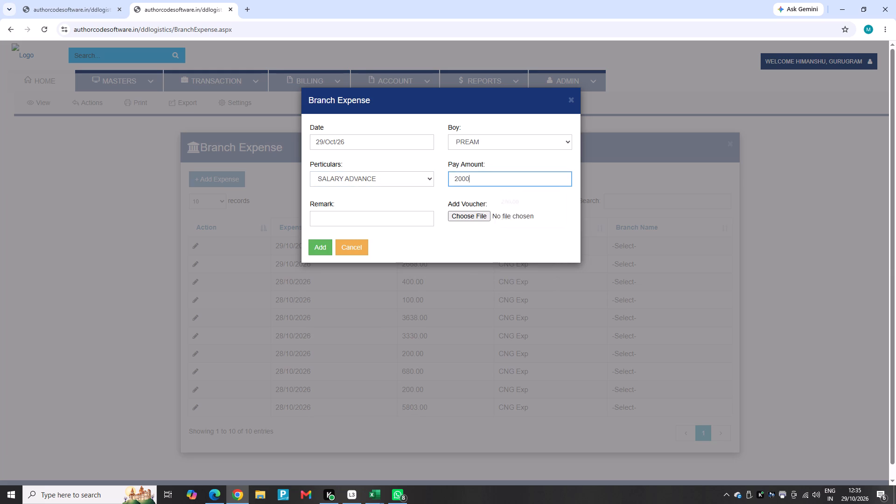
pyautogui.press('Return')
# Enter the remark UPI BY MANOJ SIR and add PREAM's salary advance to the branch expenses.
pyautogui.click(416, 216)
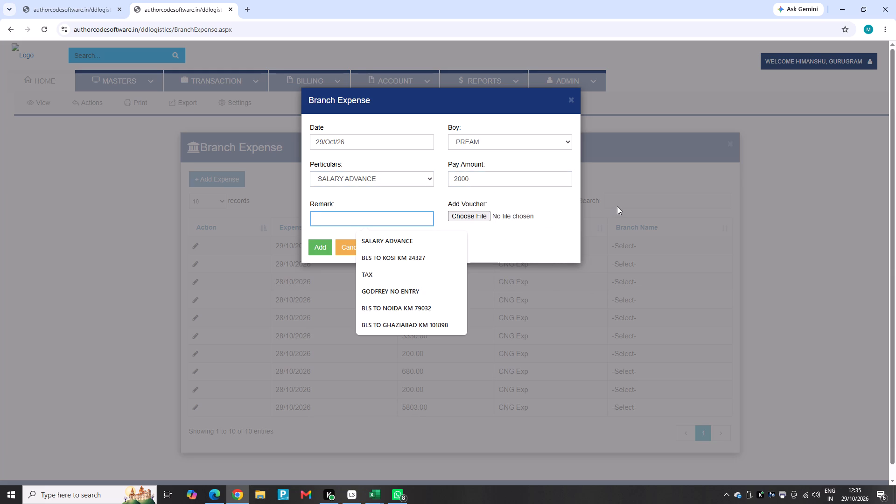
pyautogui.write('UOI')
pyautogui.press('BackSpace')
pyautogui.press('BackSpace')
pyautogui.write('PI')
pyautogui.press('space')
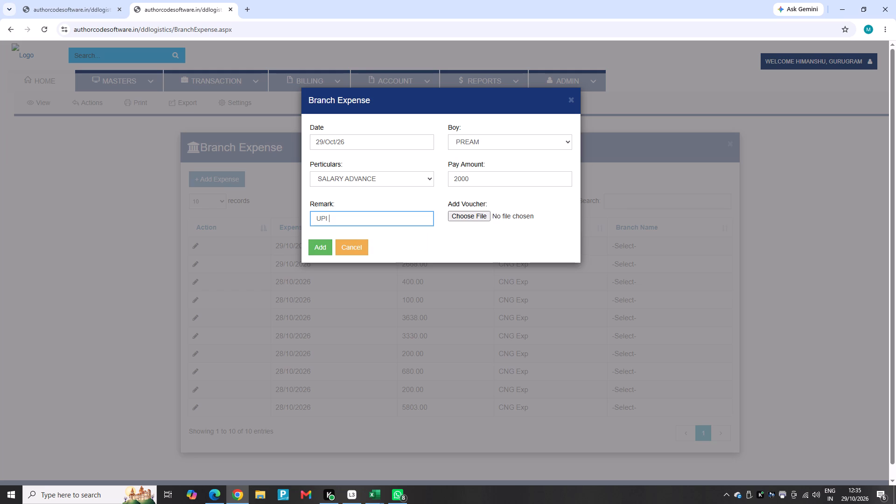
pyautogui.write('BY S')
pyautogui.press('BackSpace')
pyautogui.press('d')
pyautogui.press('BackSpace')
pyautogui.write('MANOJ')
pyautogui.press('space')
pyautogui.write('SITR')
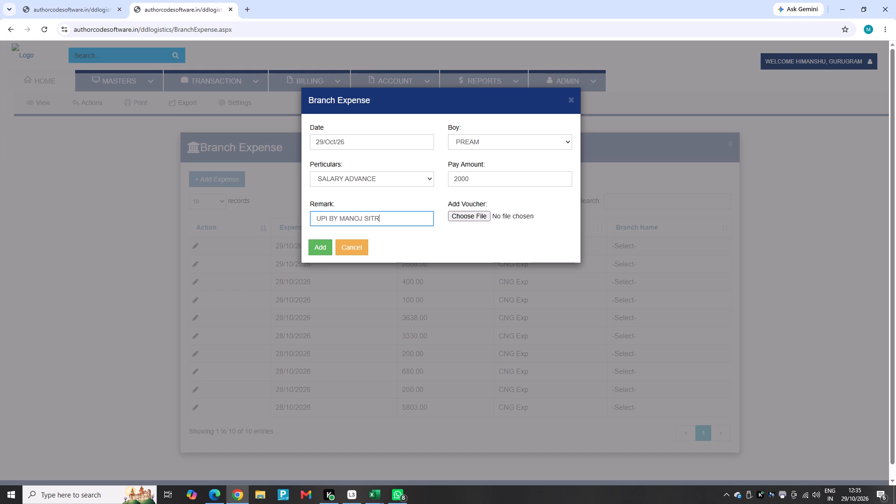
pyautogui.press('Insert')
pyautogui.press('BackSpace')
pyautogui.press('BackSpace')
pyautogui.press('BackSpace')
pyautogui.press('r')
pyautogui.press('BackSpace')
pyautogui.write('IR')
pyautogui.click(314, 248)
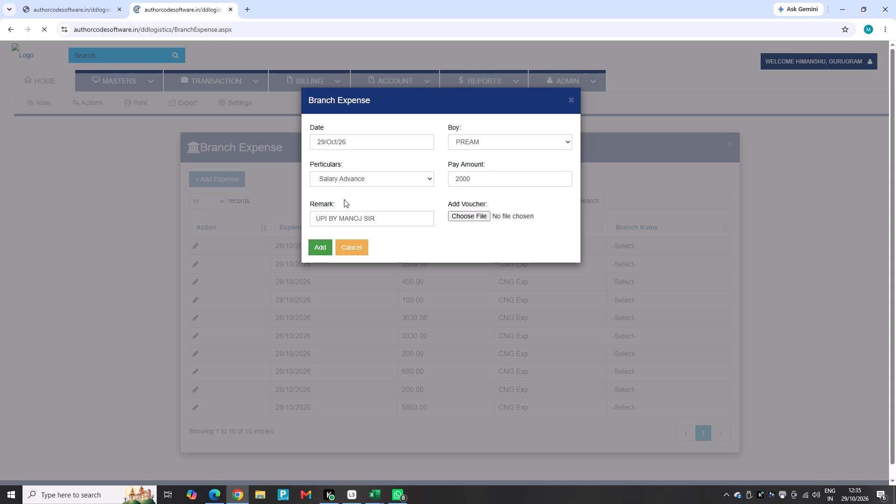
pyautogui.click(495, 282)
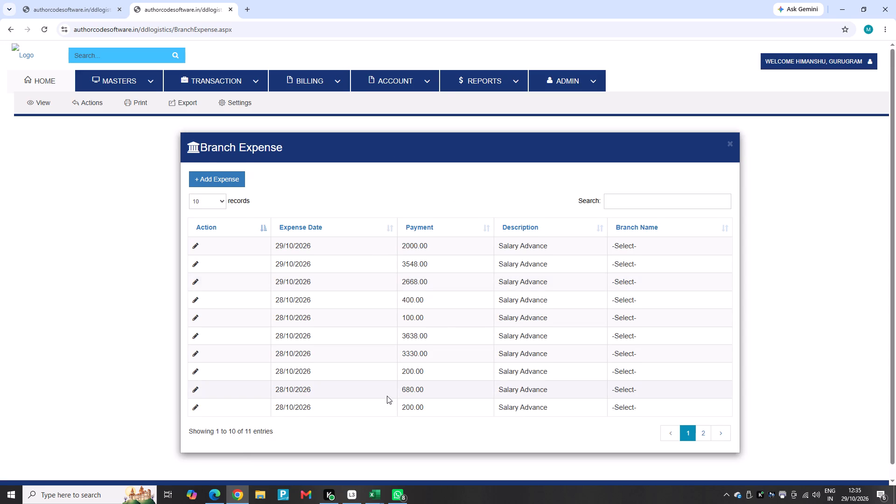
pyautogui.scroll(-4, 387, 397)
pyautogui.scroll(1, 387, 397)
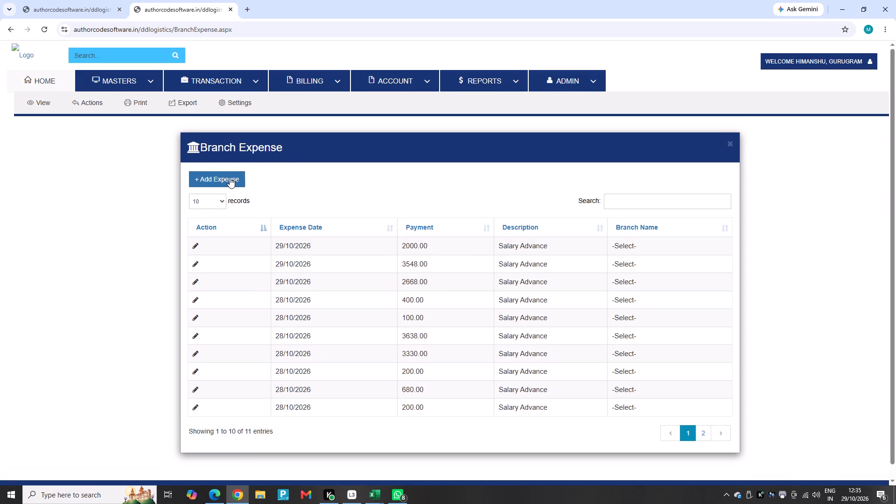
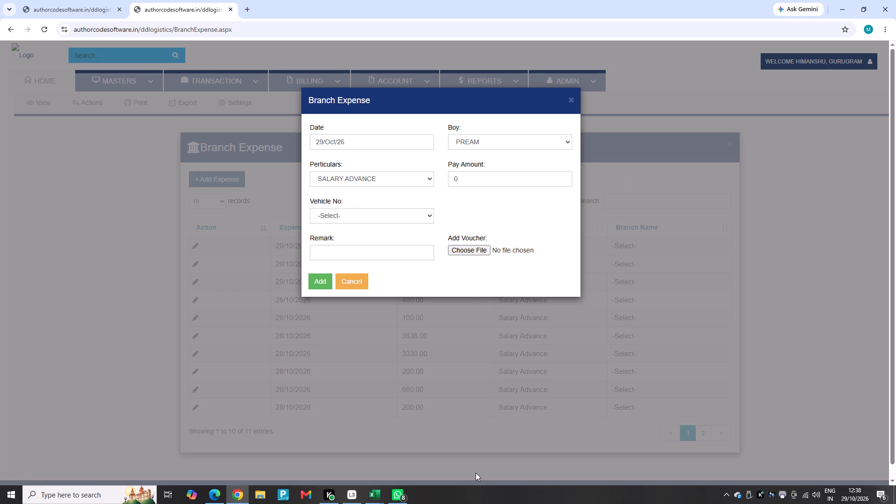
# Switch to the Copy of MIS DD Logistics APR.2026-27 workbook in Excel, save it and close it.
pyautogui.click(380, 495)
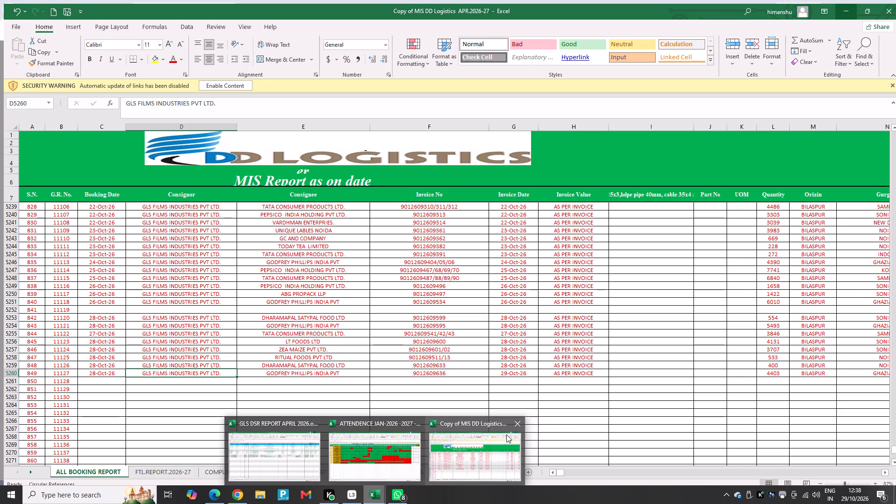
pyautogui.click(499, 443)
pyautogui.hotkey('ctrl', 's')
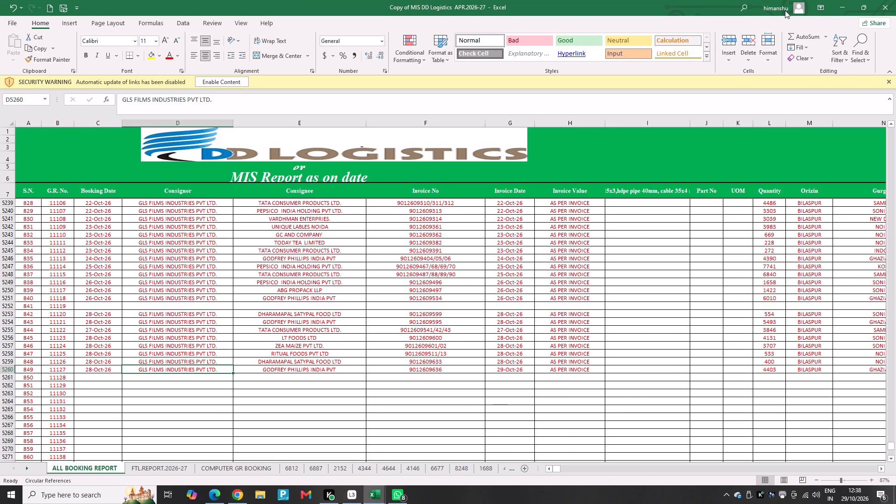
pyautogui.click(895, 0)
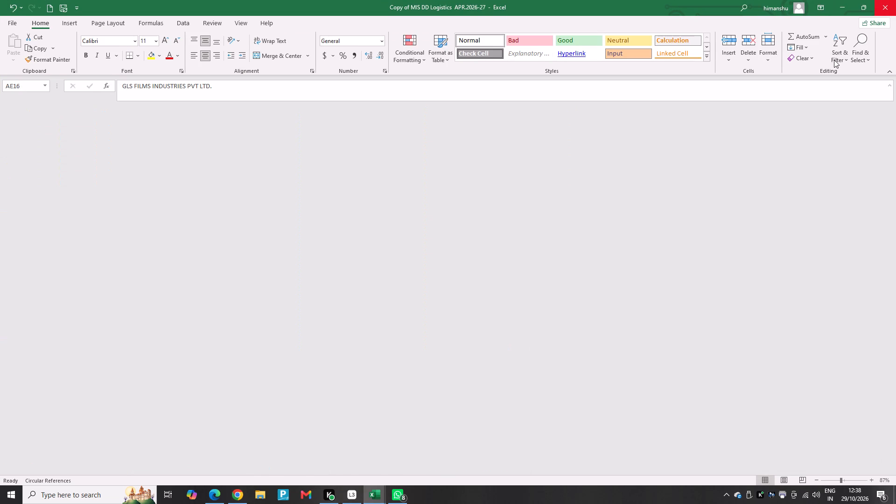
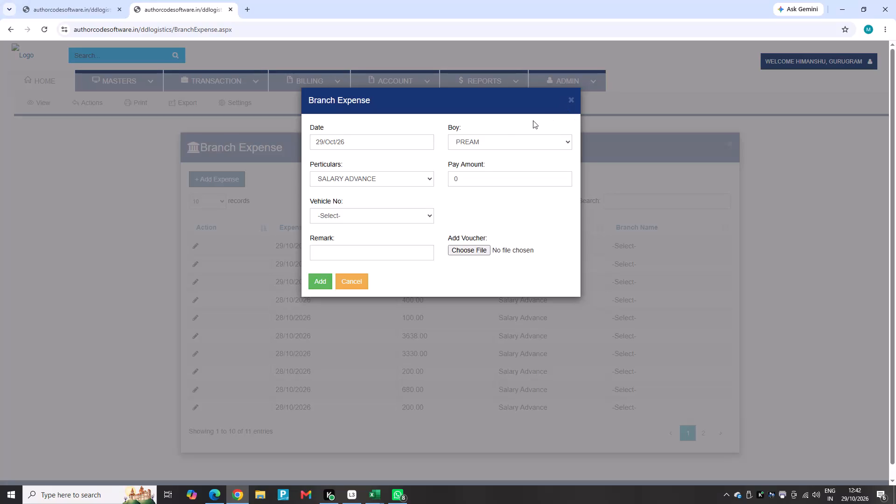
# Fill in the new branch expense with date 03-Oct-2026, boy Atul, particulars CNG EXP and pay amount 3158.
pyautogui.click(394, 147)
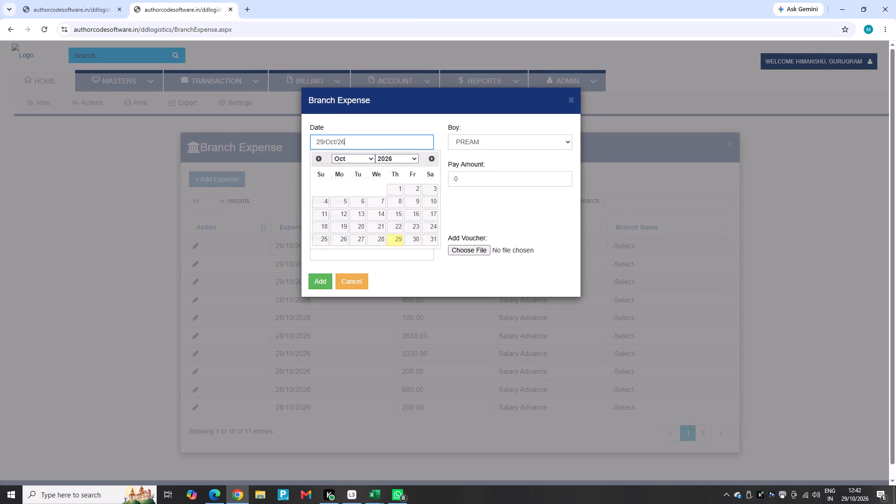
pyautogui.click(435, 189)
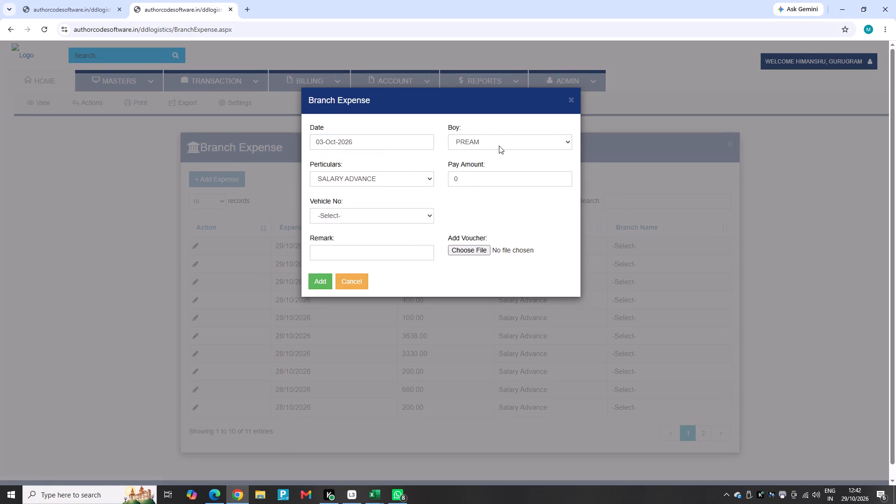
pyautogui.click(499, 146)
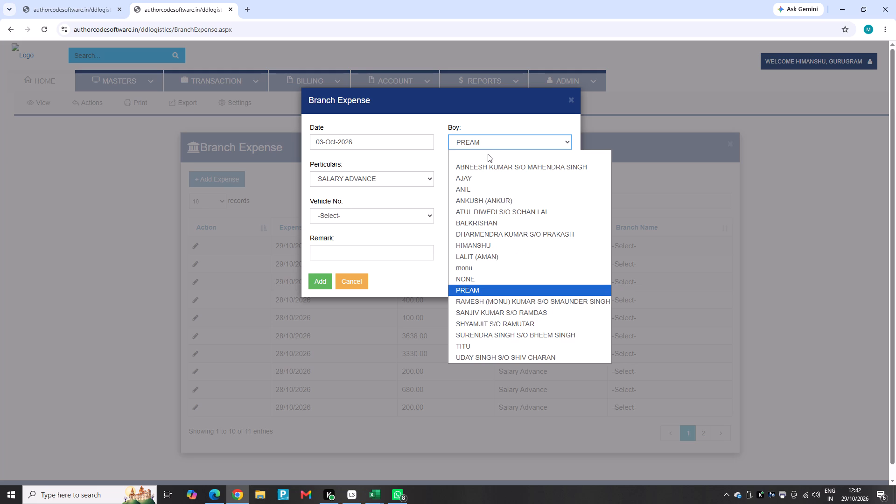
pyautogui.click(490, 210)
pyautogui.click(378, 177)
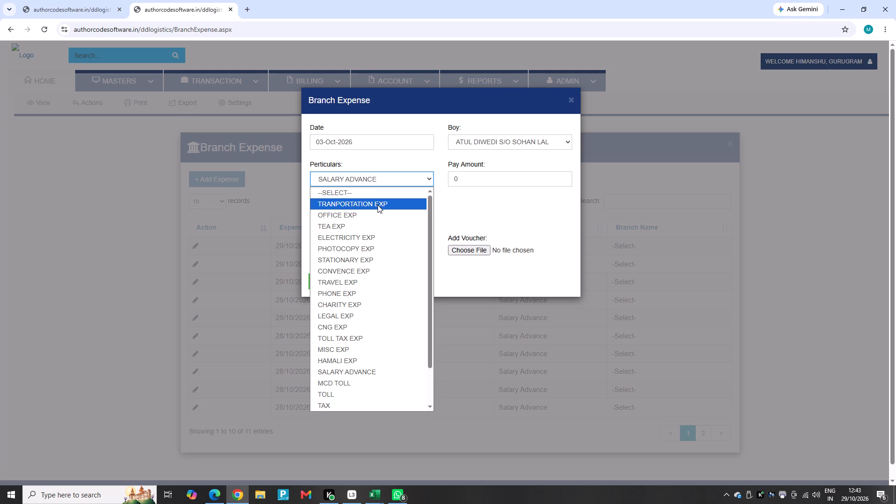
pyautogui.click(358, 326)
pyautogui.press('Tab')
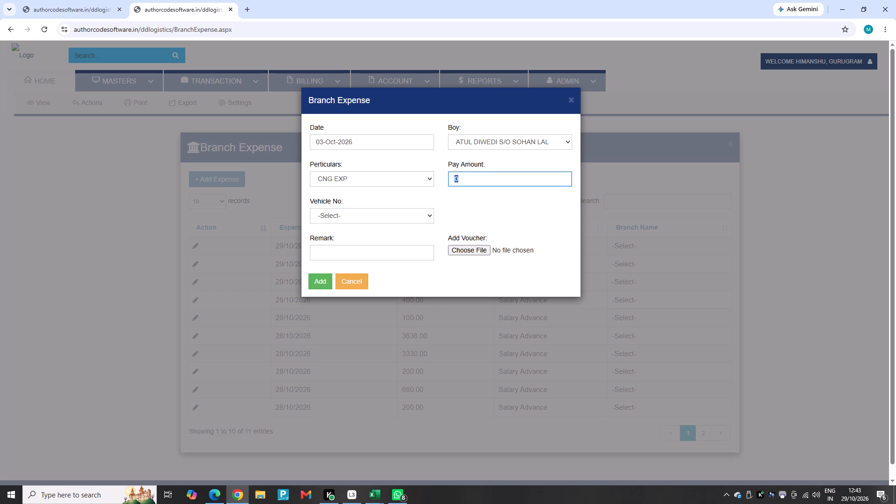
pyautogui.write('3158')
pyautogui.press('Tab')
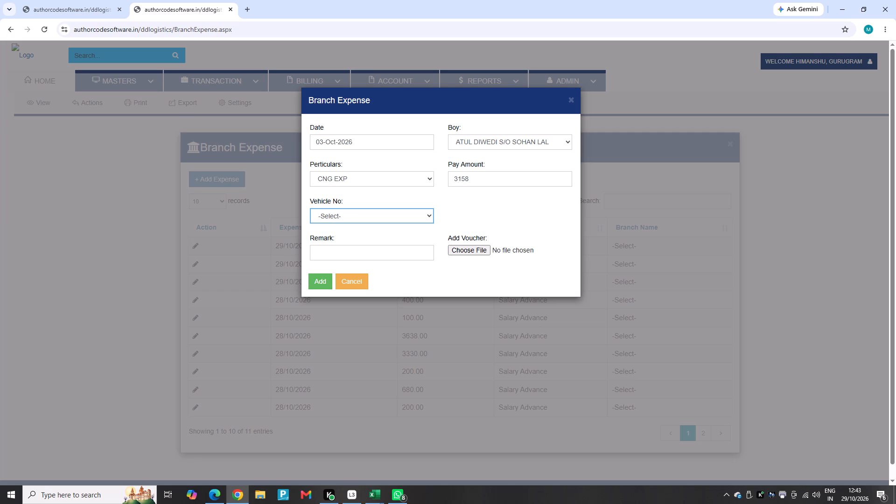
pyautogui.press('Down')
pyautogui.press('Down')
pyautogui.press('Down')
pyautogui.press('Down')
pyautogui.press('Down')
pyautogui.press('Down')
pyautogui.press('Down')
pyautogui.press('Down')
pyautogui.press('Down')
pyautogui.press('Down')
pyautogui.press('Up')
pyautogui.press('Tab')
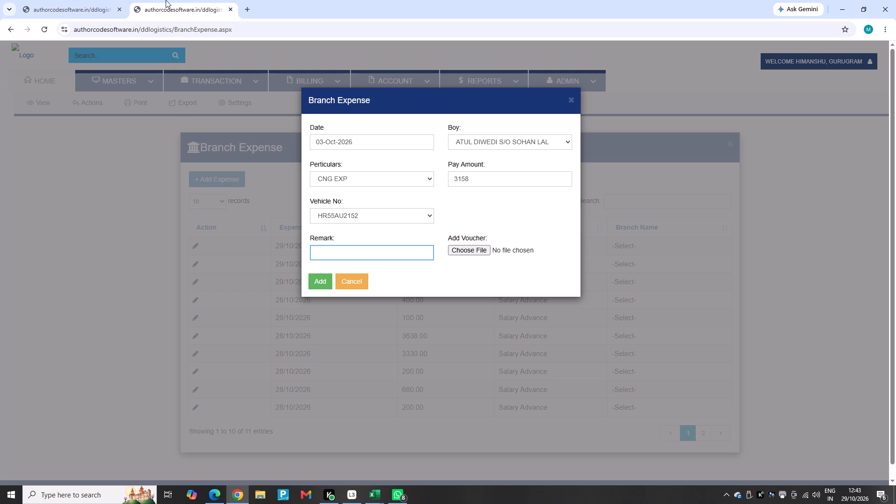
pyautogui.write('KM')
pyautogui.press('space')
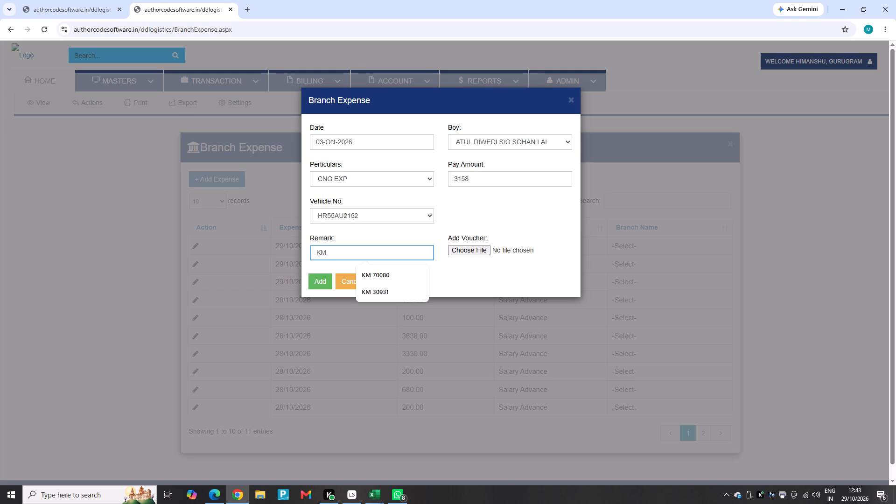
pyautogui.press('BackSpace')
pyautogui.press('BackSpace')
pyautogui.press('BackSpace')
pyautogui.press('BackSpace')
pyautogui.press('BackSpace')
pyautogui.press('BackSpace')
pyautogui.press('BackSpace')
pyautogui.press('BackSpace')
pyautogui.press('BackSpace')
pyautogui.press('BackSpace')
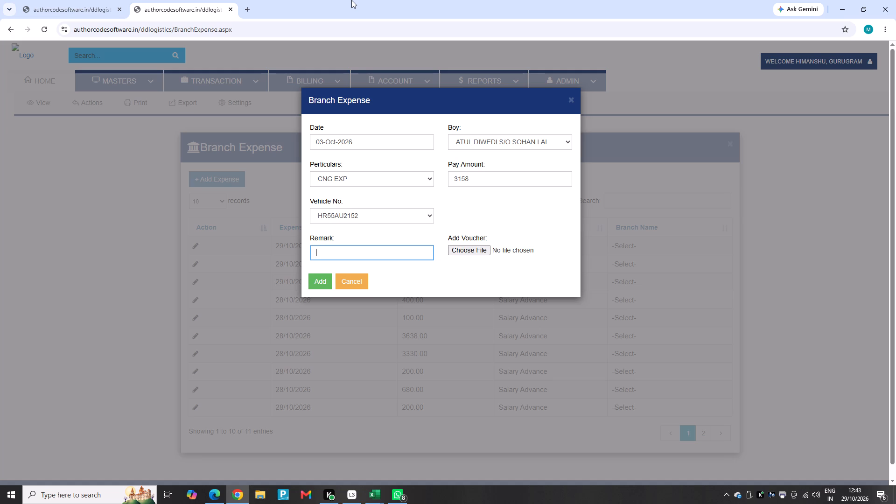
# Enter the remark "BLS TO KOSI KM 84252" and add the expense to the branch records.
pyautogui.write('BLS TO KOSI')
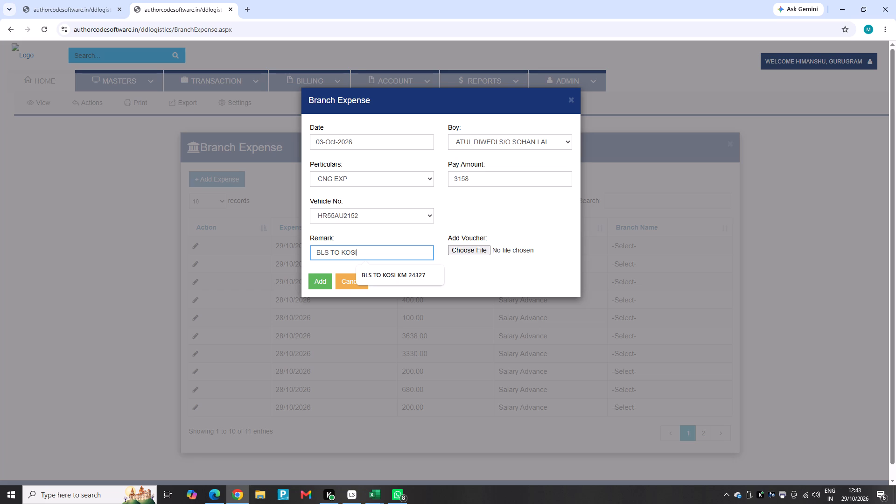
pyautogui.press('space')
pyautogui.write('KM')
pyautogui.press('space')
pyautogui.write('84')
pyautogui.write('252')
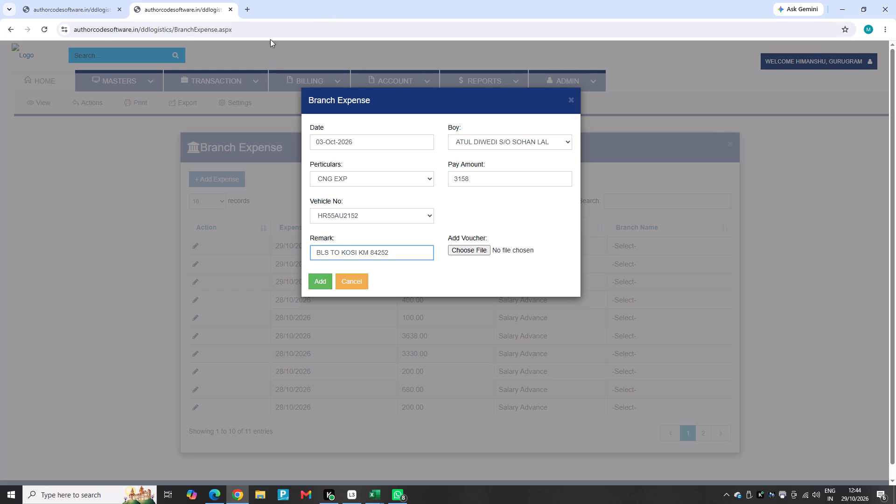
pyautogui.click(323, 283)
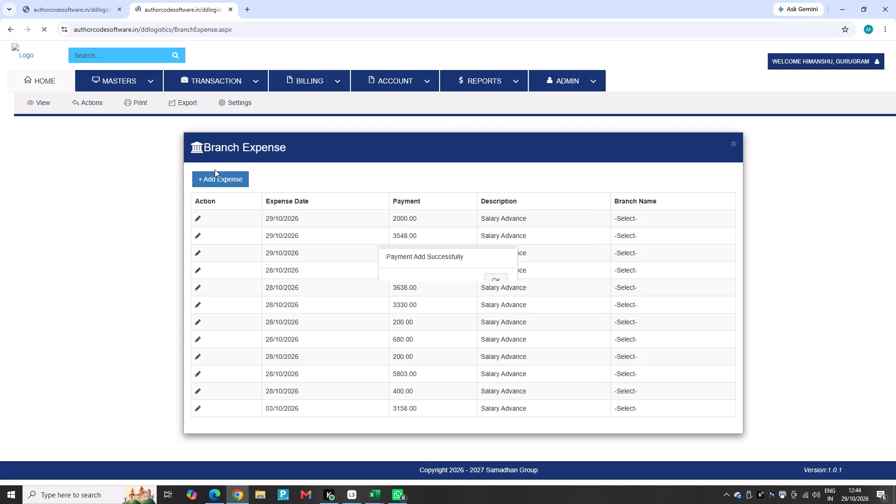
pyautogui.click(504, 274)
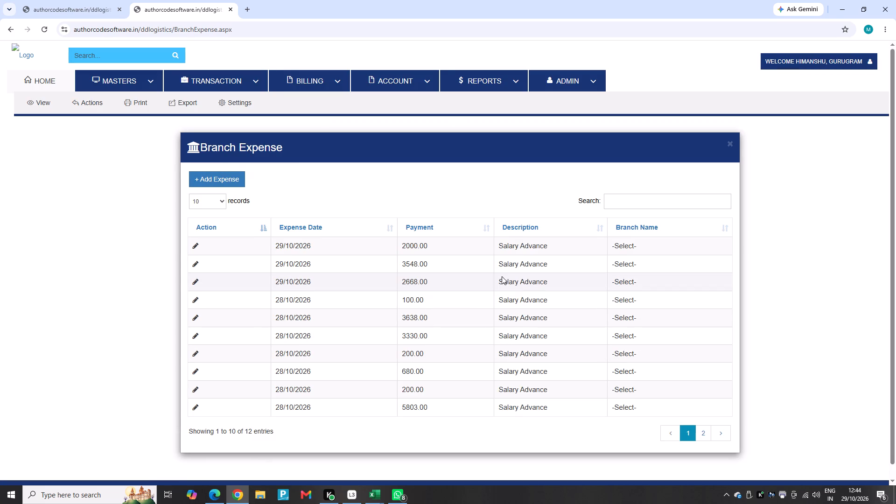
# Start another CNG expense for the same boy and vehicle, dated 07-Oct-2026, with pay amount 4636.
pyautogui.click(220, 175)
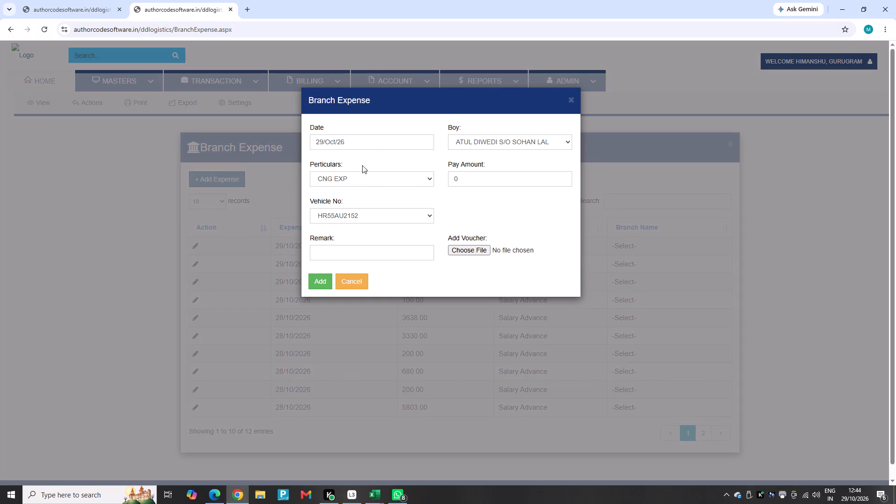
pyautogui.click(378, 146)
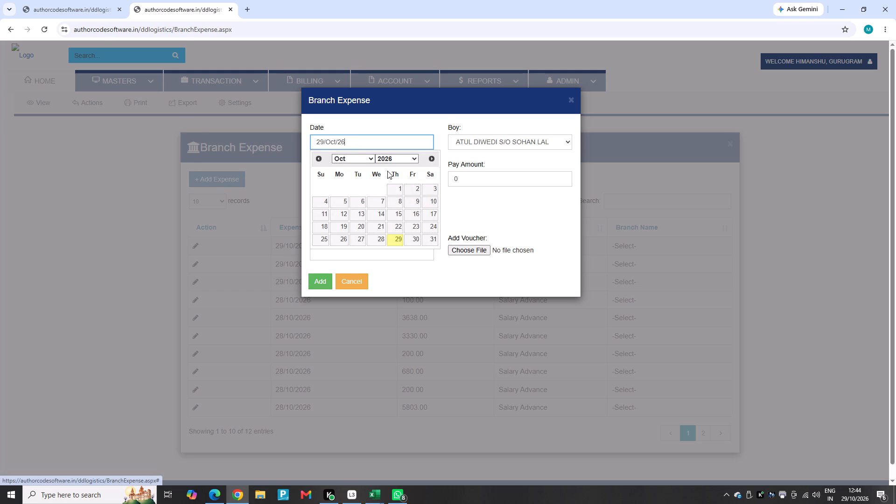
pyautogui.click(384, 199)
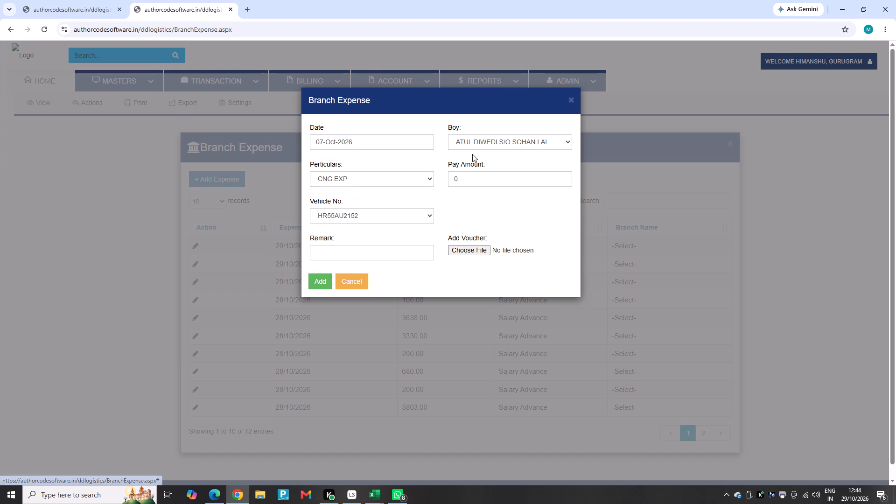
pyautogui.click(496, 177)
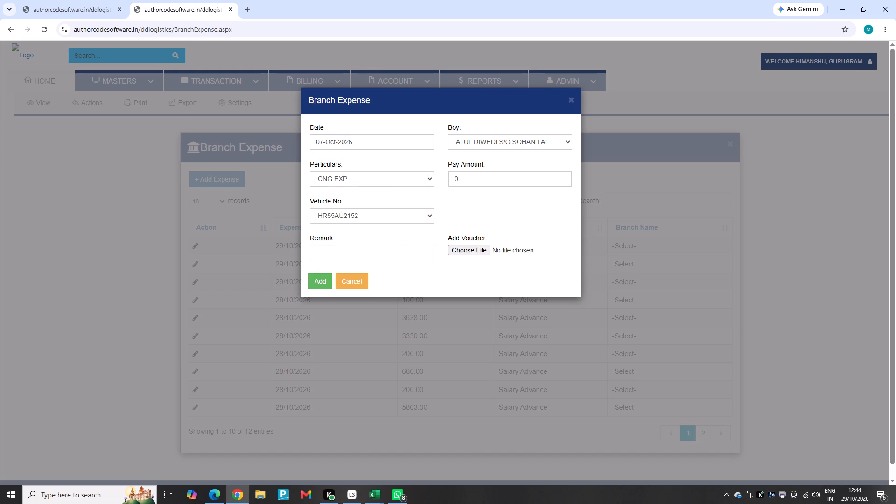
pyautogui.moveTo(494, 177); pyautogui.dragTo(447, 179)
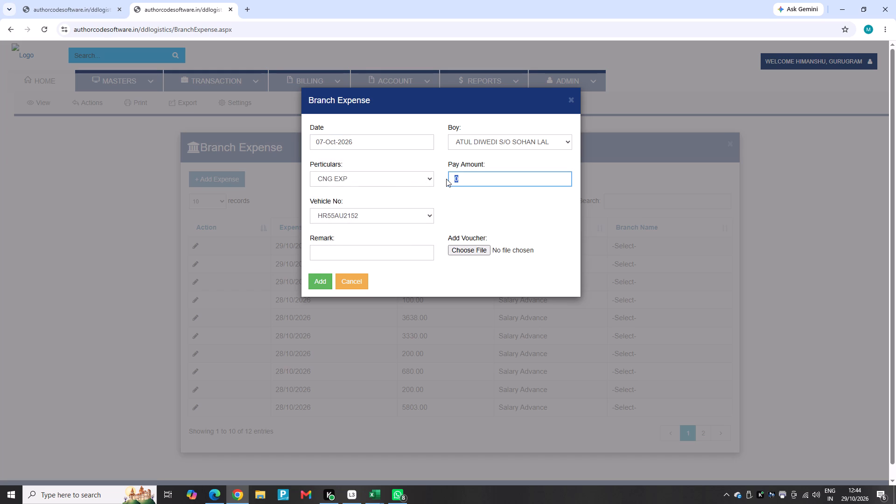
pyautogui.write('46')
pyautogui.write('36')
pyautogui.press('Tab')
pyautogui.press('Tab')
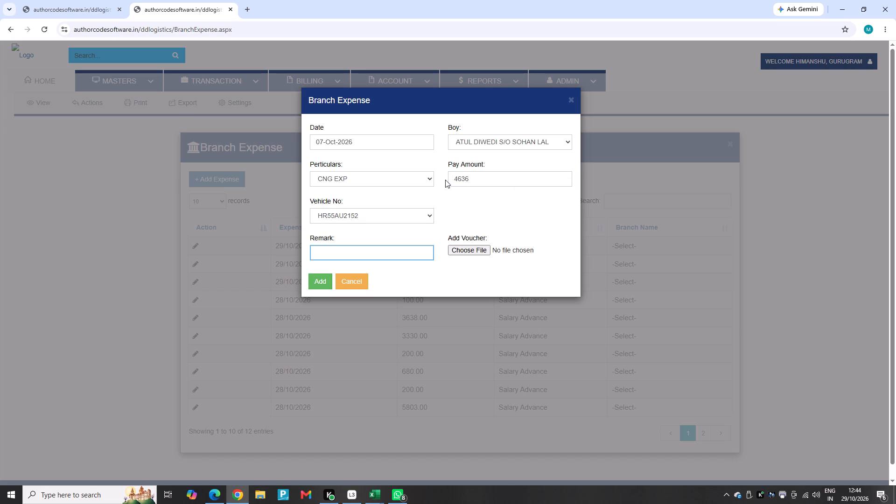
# Enter the remark "BLS TO HARIDWAR" and add the expense to the branch records.
pyautogui.write('BLS TO')
pyautogui.press('space')
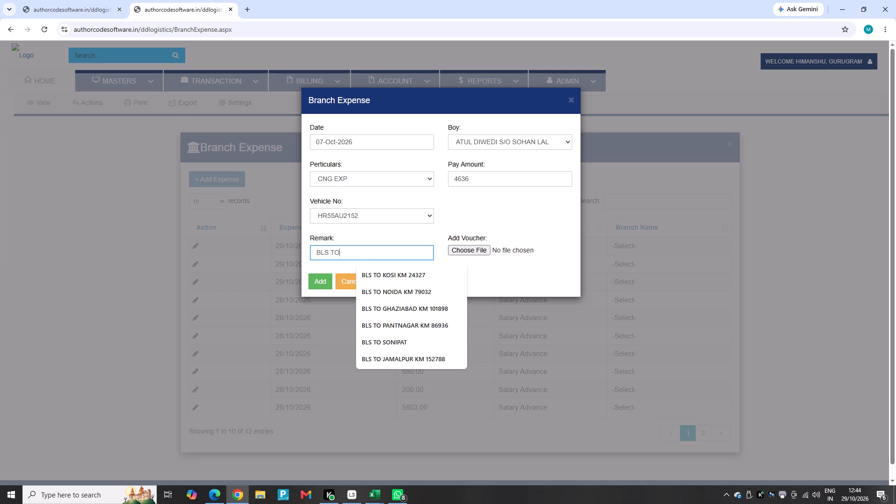
pyautogui.write('HARI')
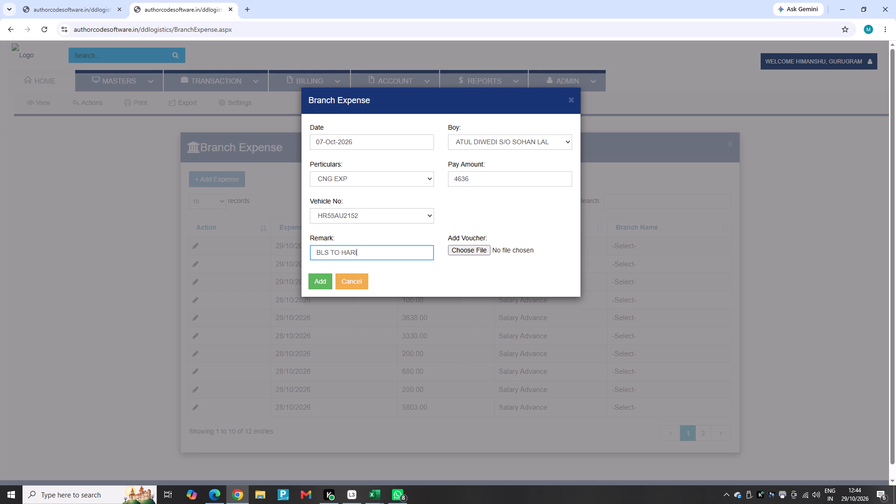
pyautogui.write('DWAR')
pyautogui.click(311, 282)
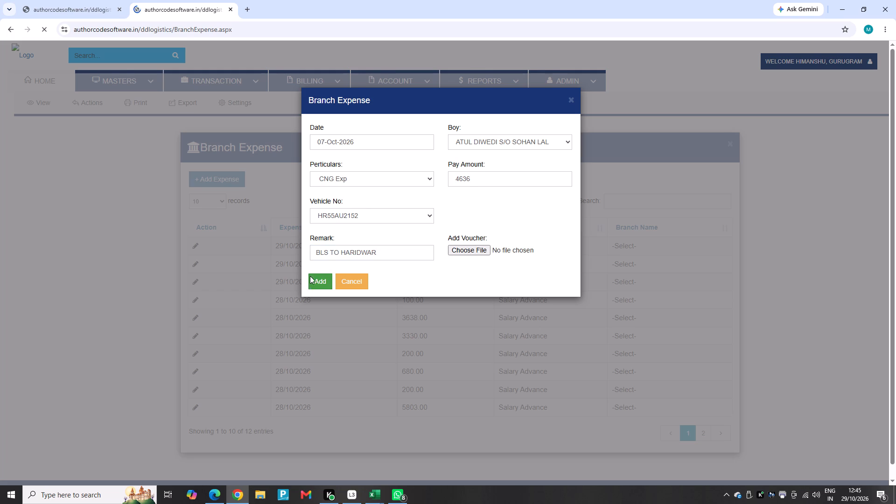
pyautogui.click(210, 182)
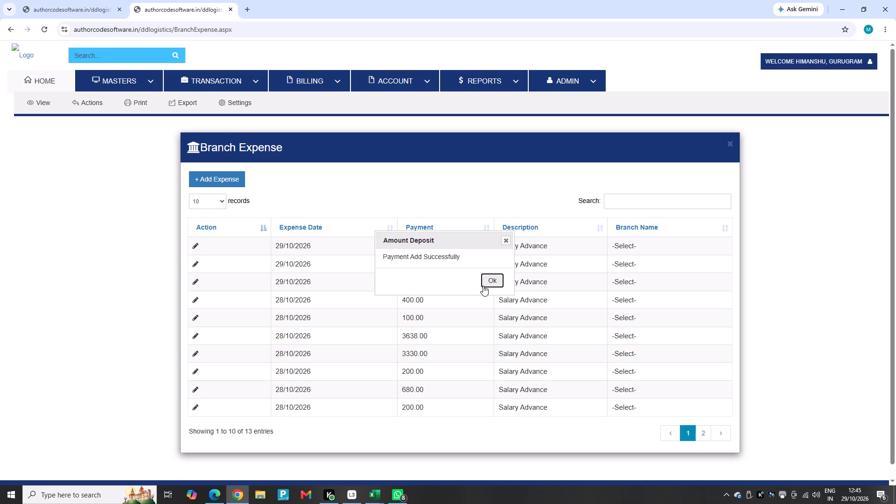
pyautogui.click(493, 278)
# Start another branch expense dated 07-Oct-2026 with particulars TOLL TAX EXP.
pyautogui.click(210, 169)
pyautogui.click(217, 175)
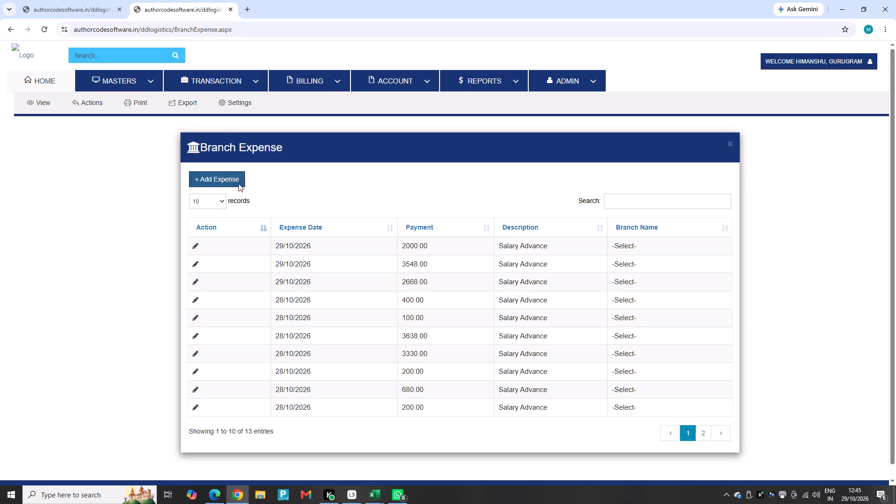
pyautogui.click(378, 142)
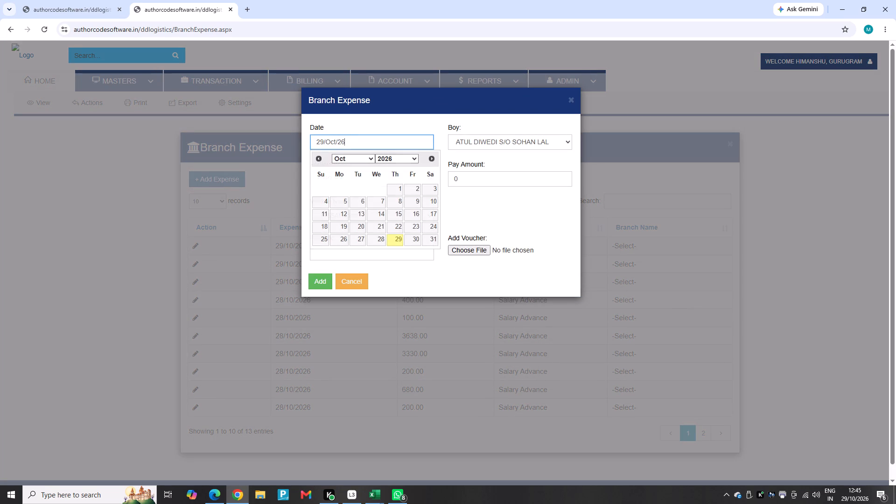
pyautogui.click(375, 205)
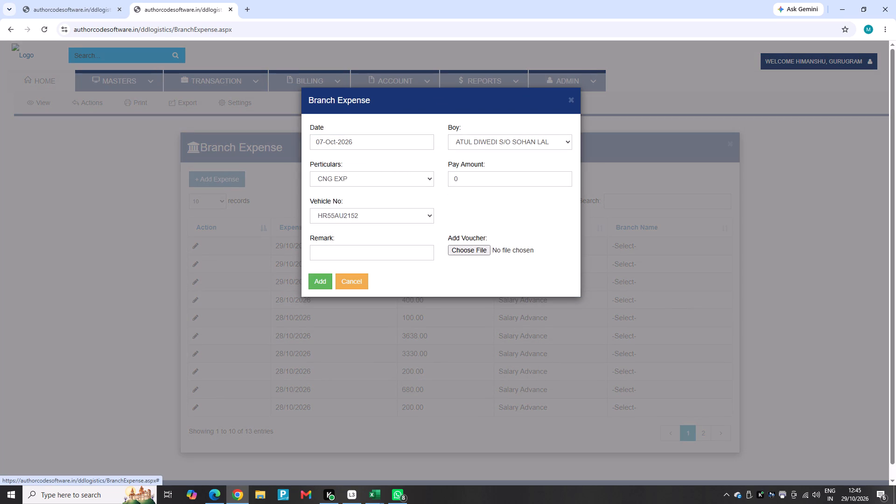
pyautogui.click(405, 180)
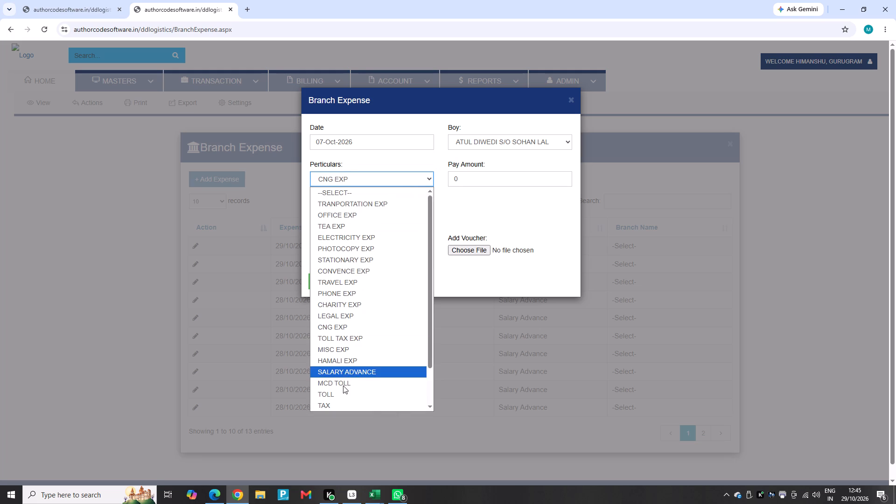
pyautogui.click(359, 343)
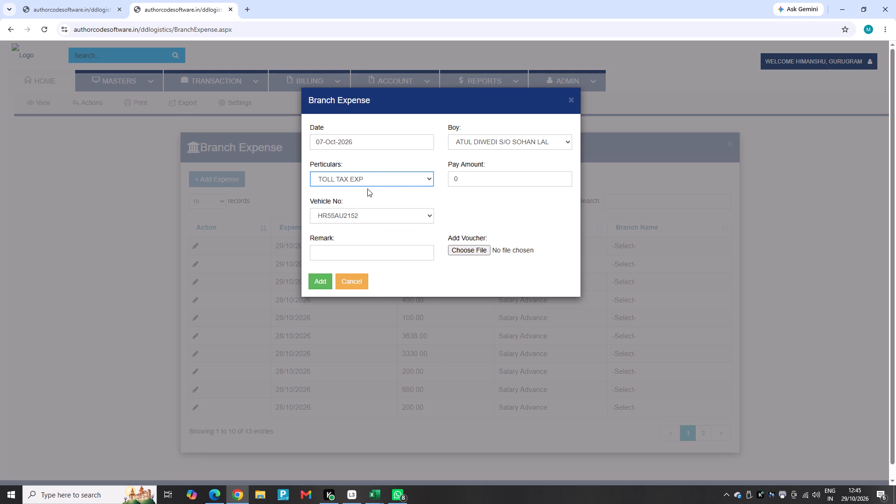
# Look through the expense particulars for a category to use on this 07-Oct-2026 entry.
pyautogui.click(414, 183)
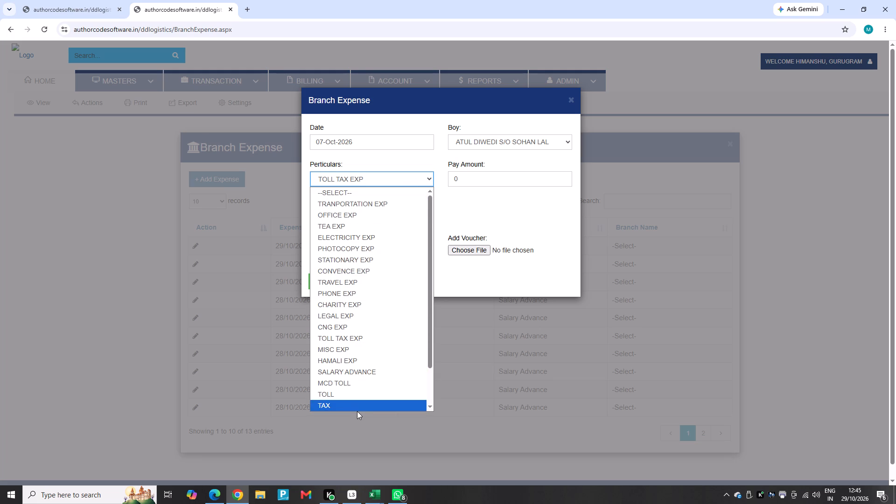
pyautogui.scroll(-4, 357, 408)
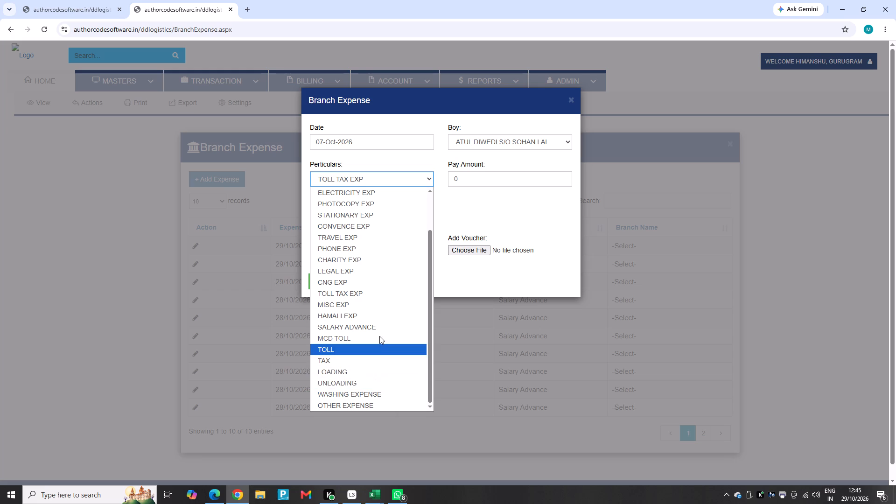
pyautogui.scroll(5, 379, 336)
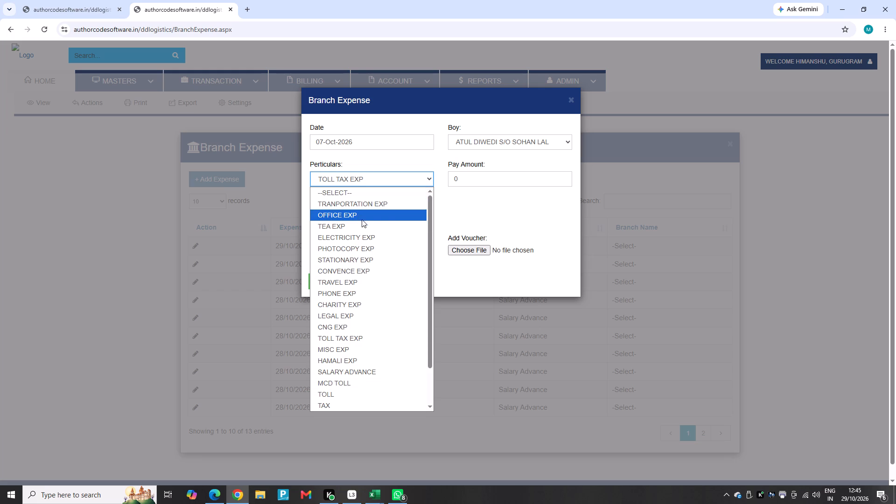
pyautogui.click(399, 179)
pyautogui.click(400, 179)
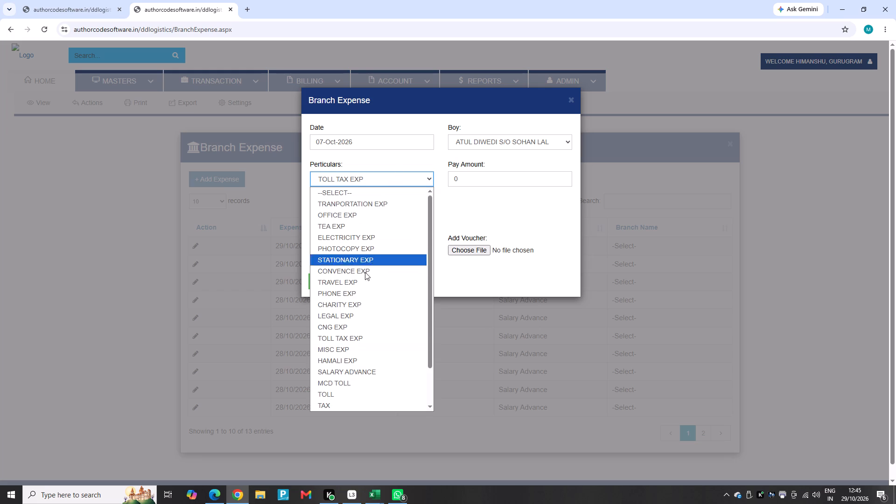
pyautogui.scroll(-6, 372, 333)
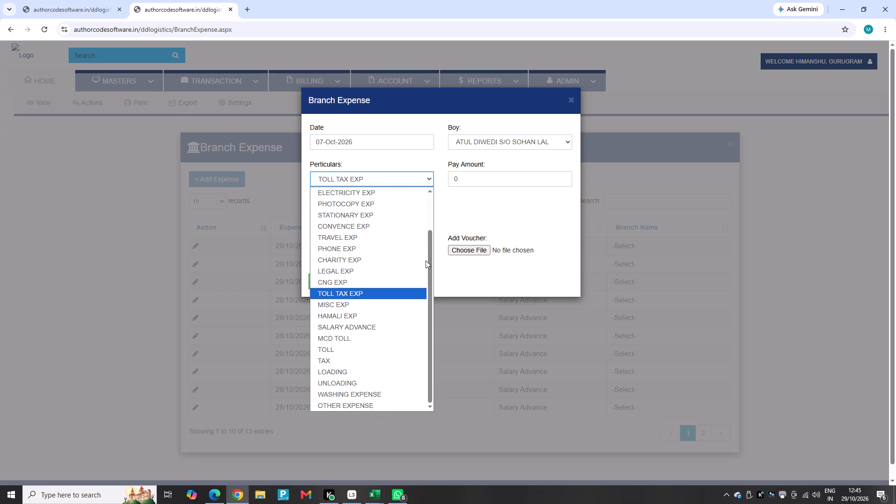
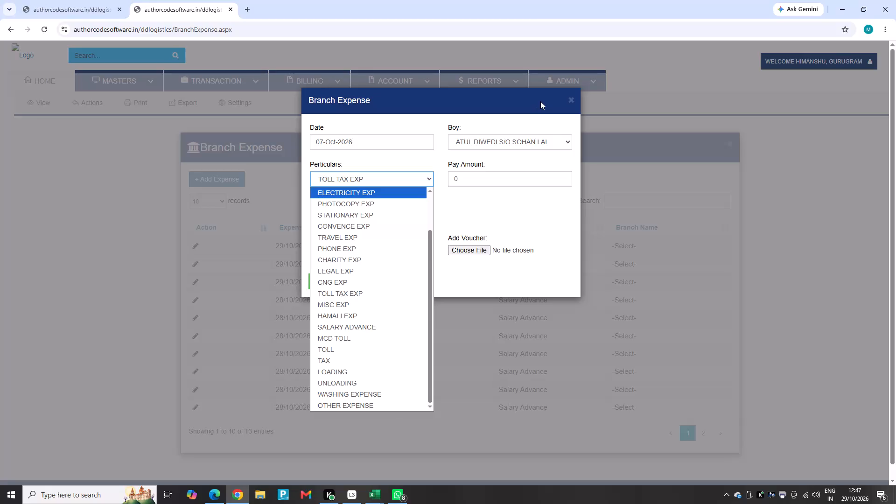
# Close the Branch Expense form without adding the 07-Oct-2026 TOLL TAX EXP entry.
pyautogui.click(572, 97)
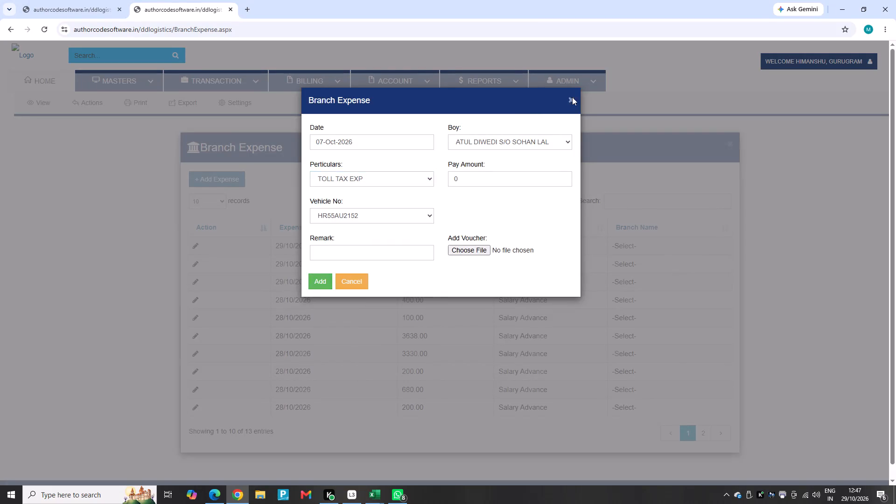
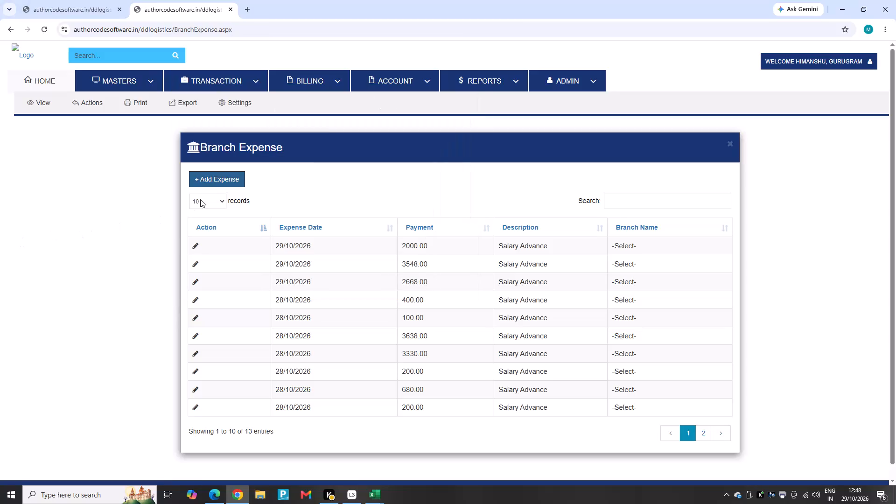
# Reopen the expense entry form and look through its particulars for a category suited to the 07-Oct-2026 expense.
pyautogui.click(216, 184)
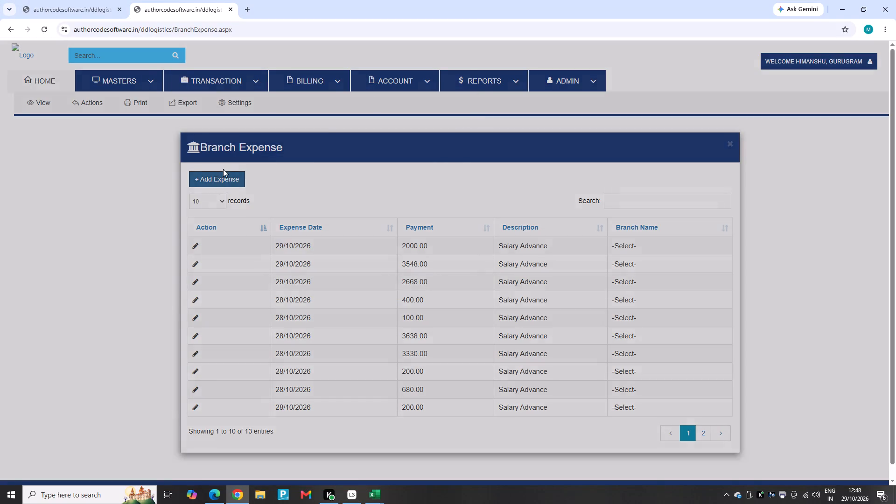
pyautogui.click(384, 178)
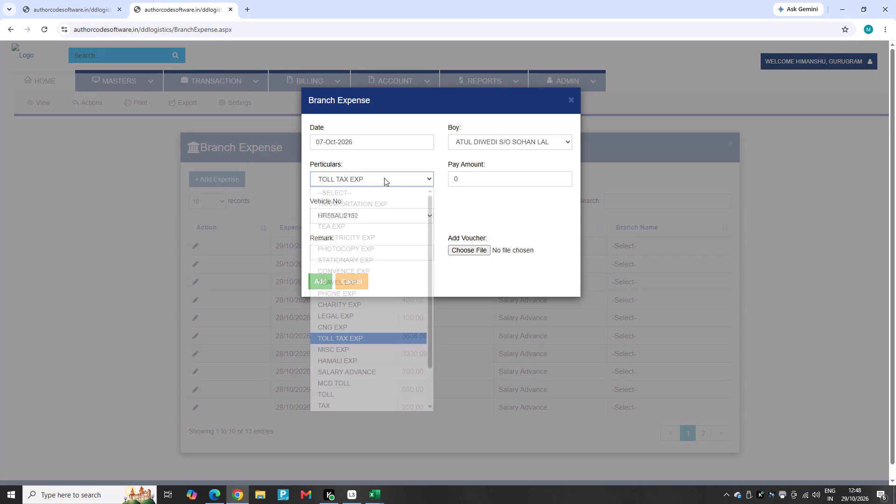
pyautogui.scroll(-13, 356, 242)
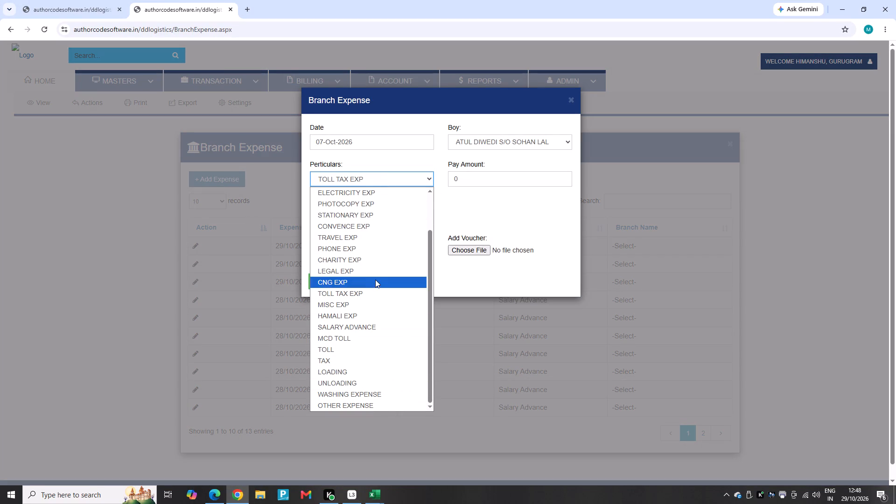
pyautogui.click(504, 203)
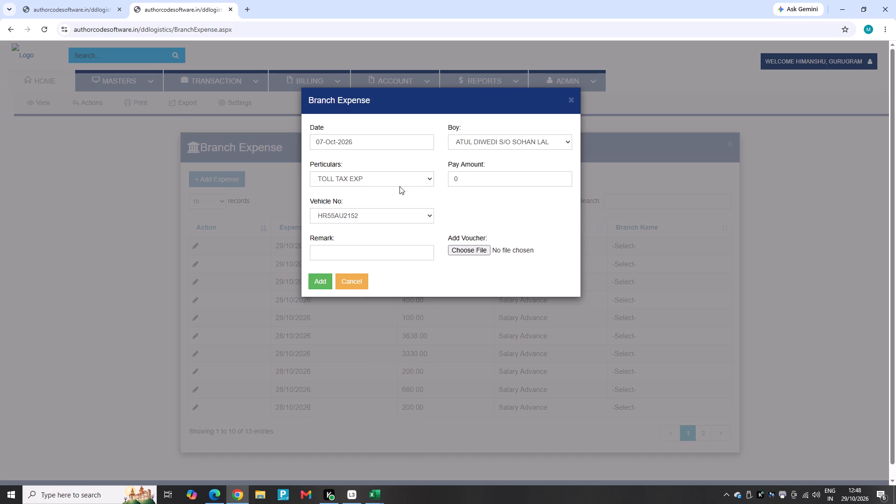
# Abandon the open TOLL TAX EXP entry and reload the Branch Expense page to refresh the available particulars.
pyautogui.click(399, 186)
pyautogui.scroll(-5, 403, 180)
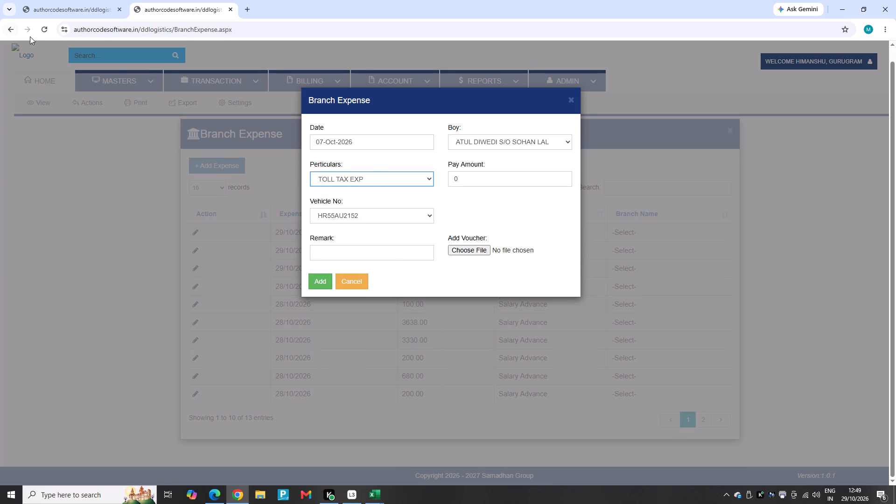
pyautogui.click(46, 29)
pyautogui.click(463, 105)
# Start a new branch expense with particulars FASTTAG RECHARGE and pay amount 503.
pyautogui.click(196, 168)
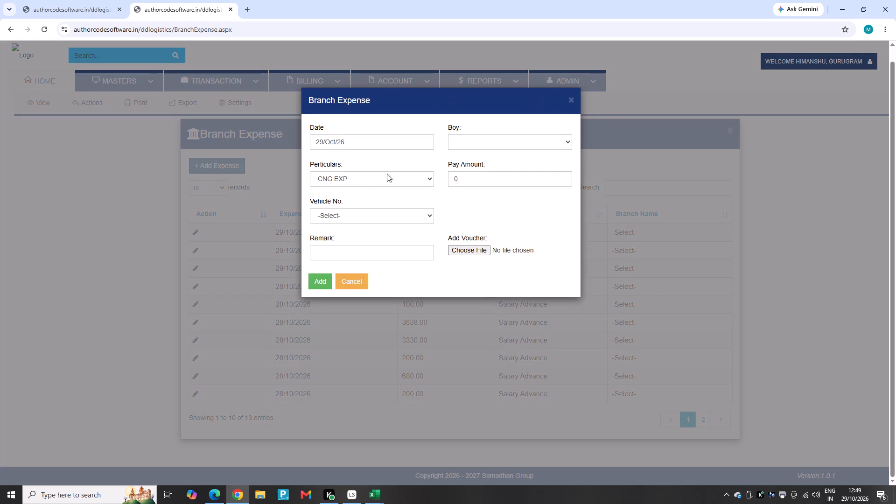
pyautogui.click(370, 221)
pyautogui.click(370, 221)
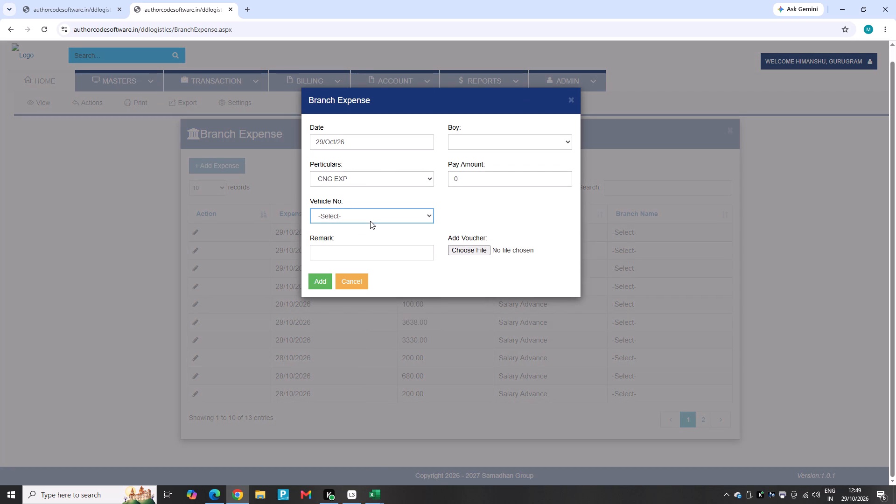
pyautogui.click(377, 179)
pyautogui.scroll(-5, 340, 357)
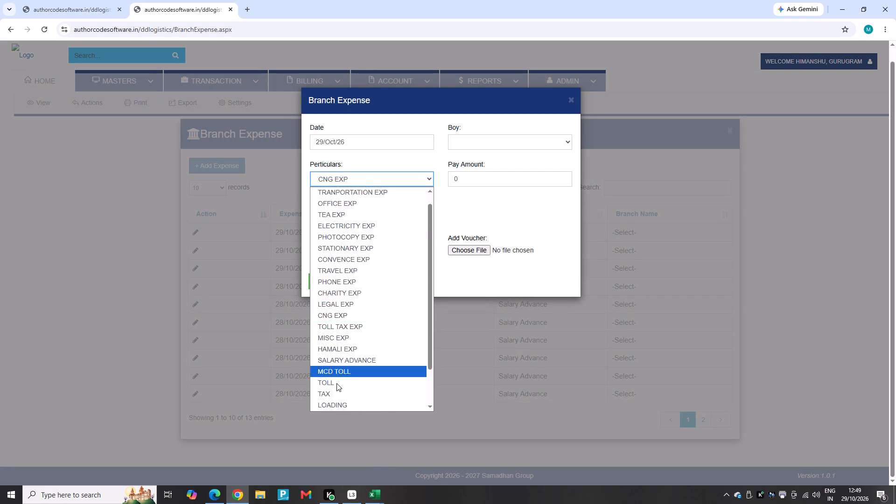
pyautogui.scroll(-4, 335, 408)
pyautogui.click(335, 402)
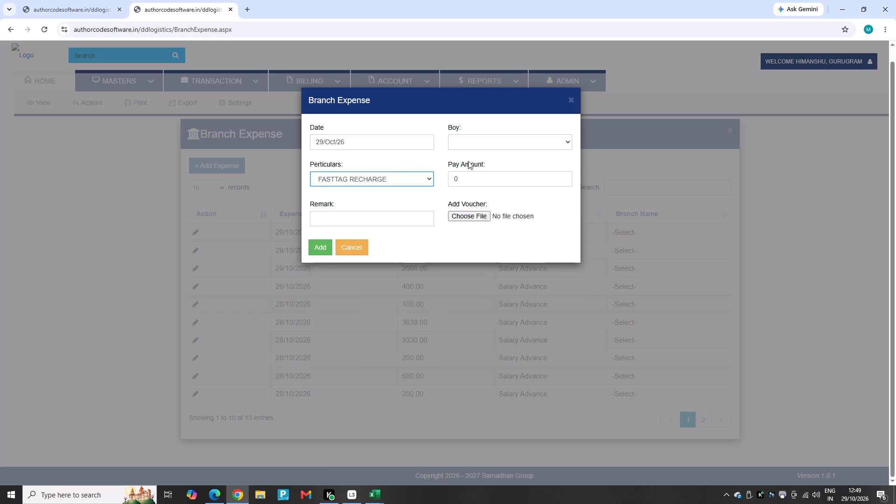
pyautogui.moveTo(477, 179); pyautogui.dragTo(432, 183)
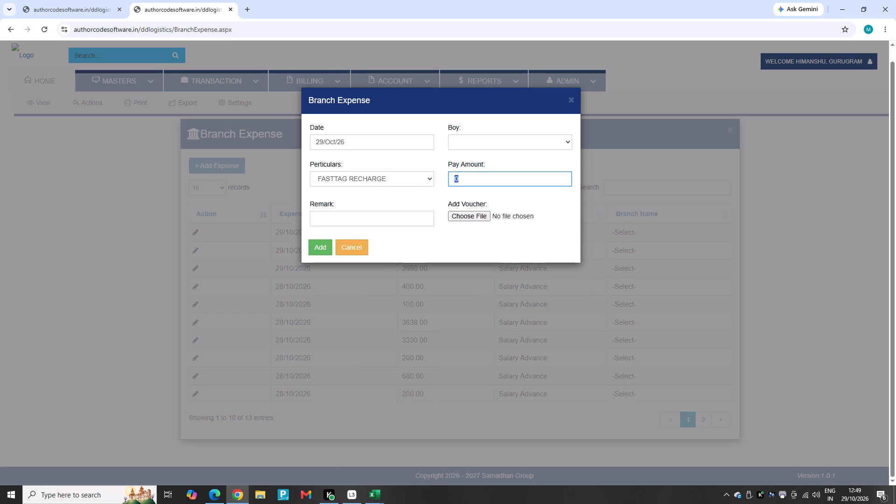
pyautogui.write('503')
pyautogui.click(490, 133)
pyautogui.click(488, 143)
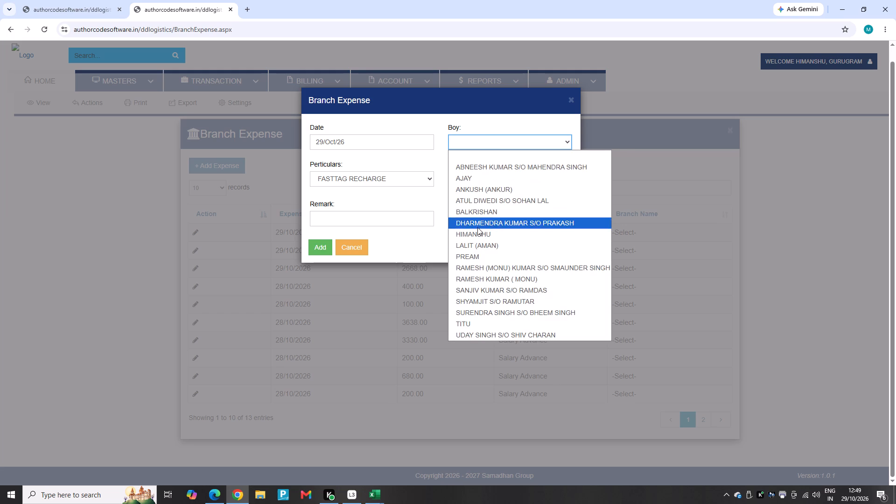
pyautogui.click(510, 205)
pyautogui.click(370, 213)
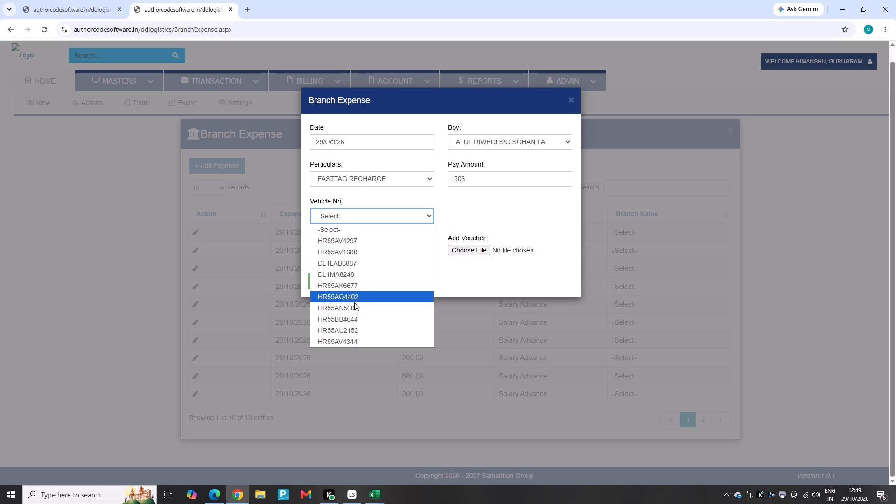
pyautogui.click(372, 335)
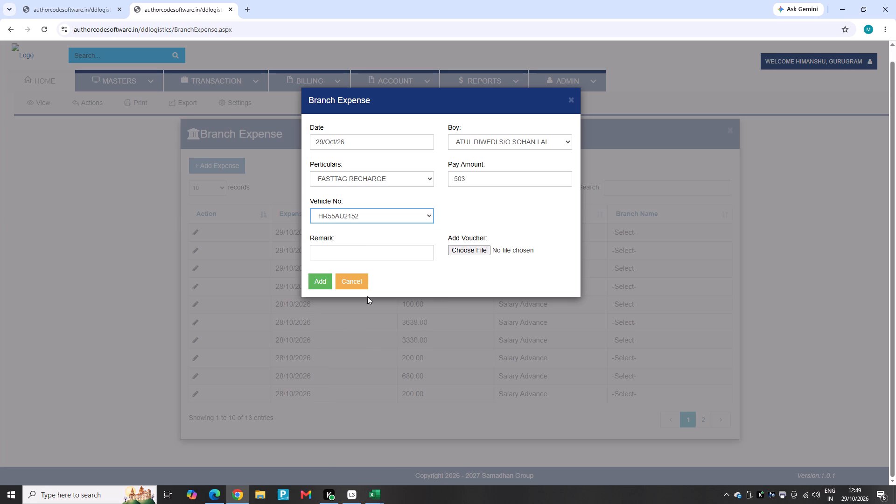
pyautogui.click(362, 259)
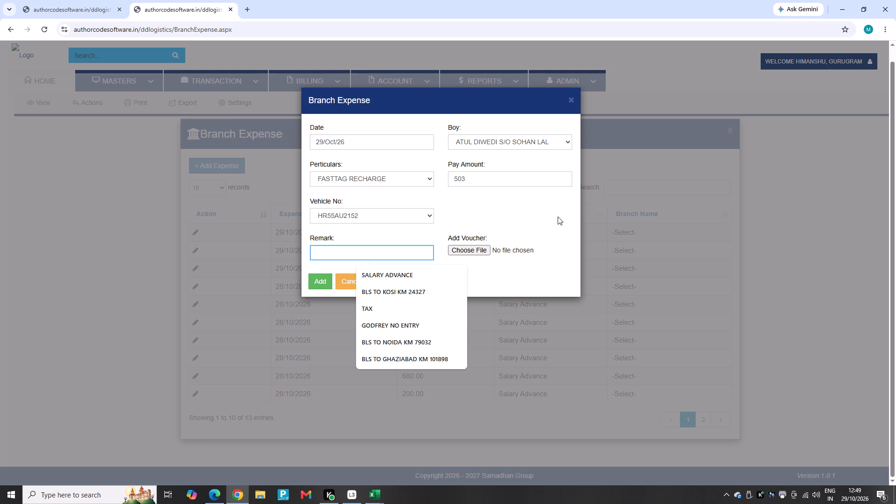
pyautogui.write('REACHARGED BY')
pyautogui.press('space')
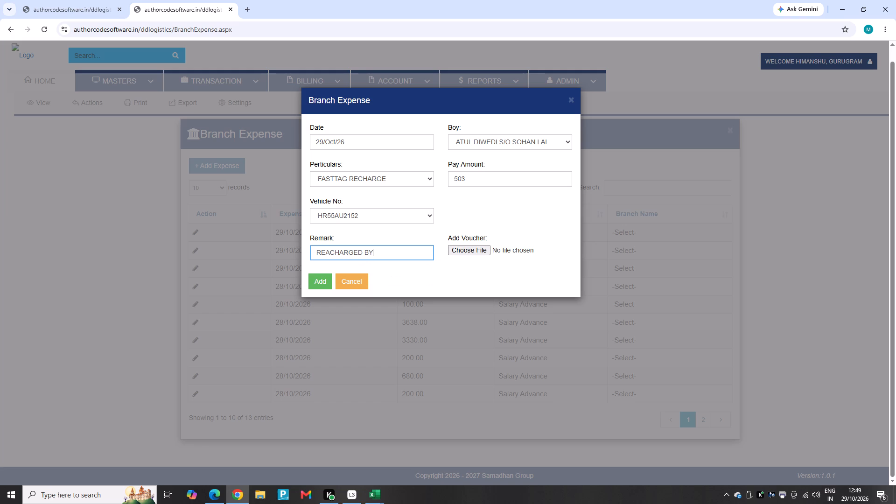
pyautogui.write('AMAN')
# Set the FASTTAG recharge's date to 07/Oct/26 and add the expense to the branch records.
pyautogui.click(381, 141)
pyautogui.click(413, 133)
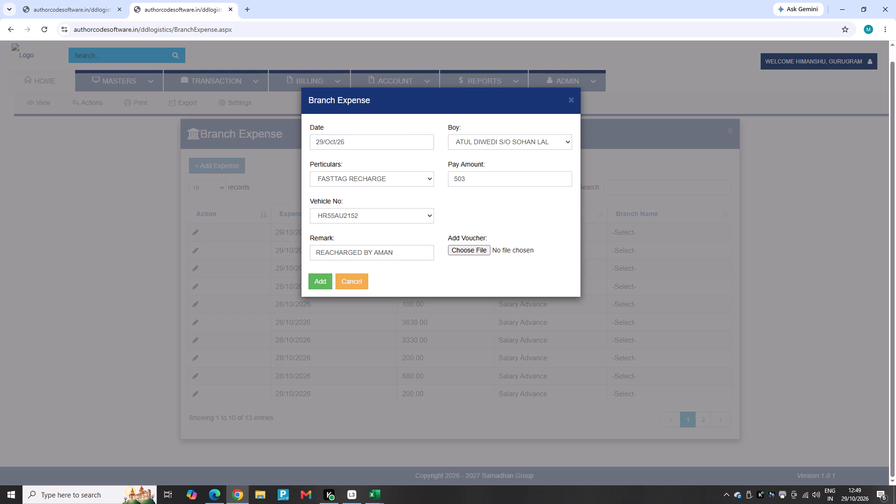
pyautogui.click(421, 140)
pyautogui.click(324, 141)
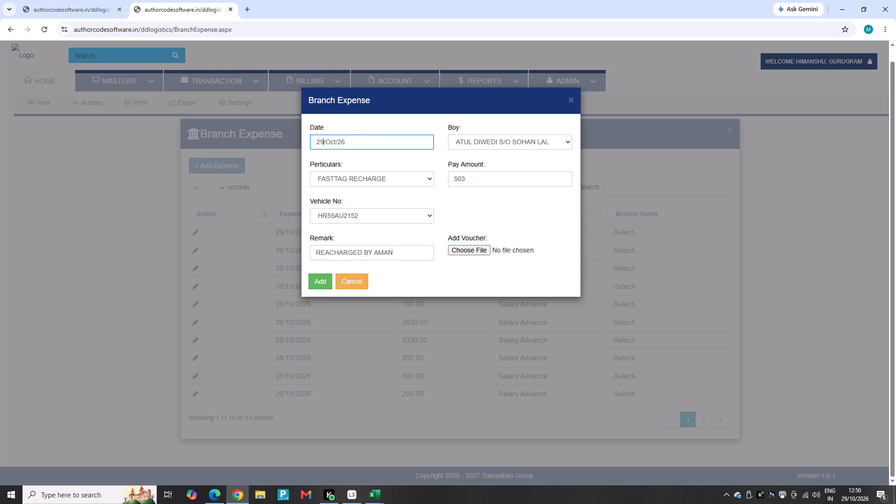
pyautogui.press('BackSpace')
pyautogui.press('BackSpace')
pyautogui.write('07')
pyautogui.click(320, 276)
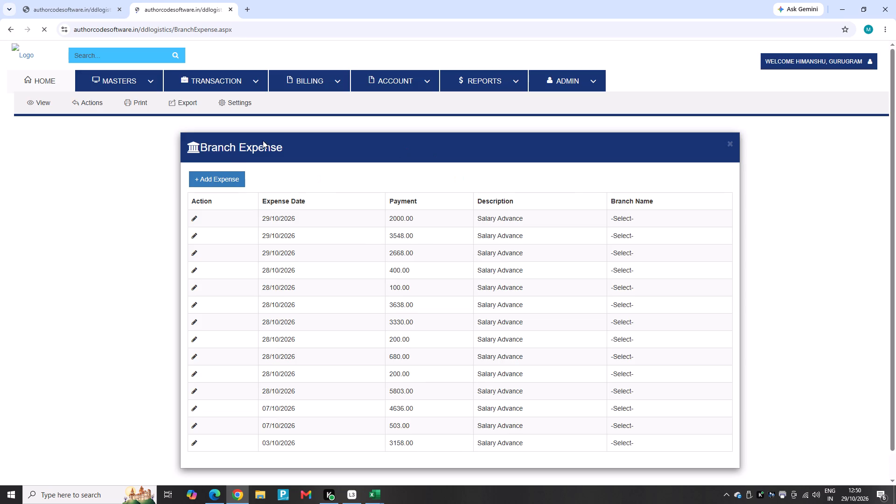
pyautogui.click(494, 283)
# Start a CNG EXP entry for the same boy and vehicle, dated 08-Oct-2026, with pay amount 5608.
pyautogui.click(222, 167)
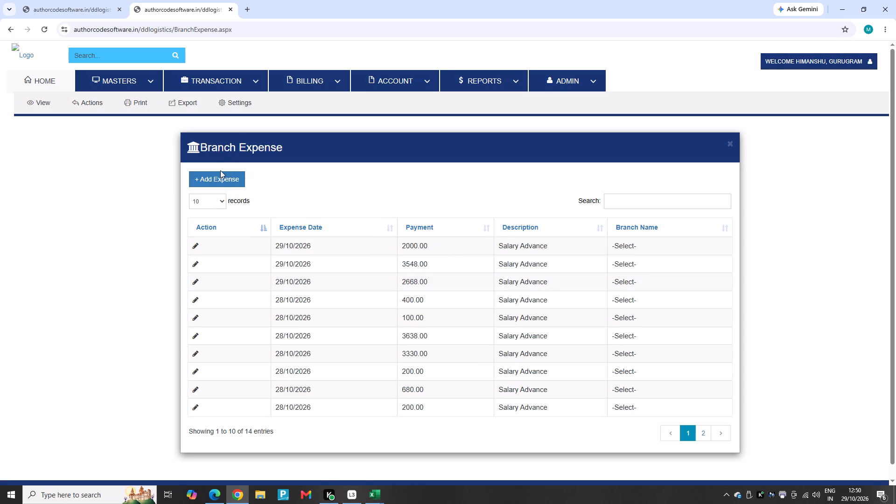
pyautogui.click(220, 179)
pyautogui.click(390, 142)
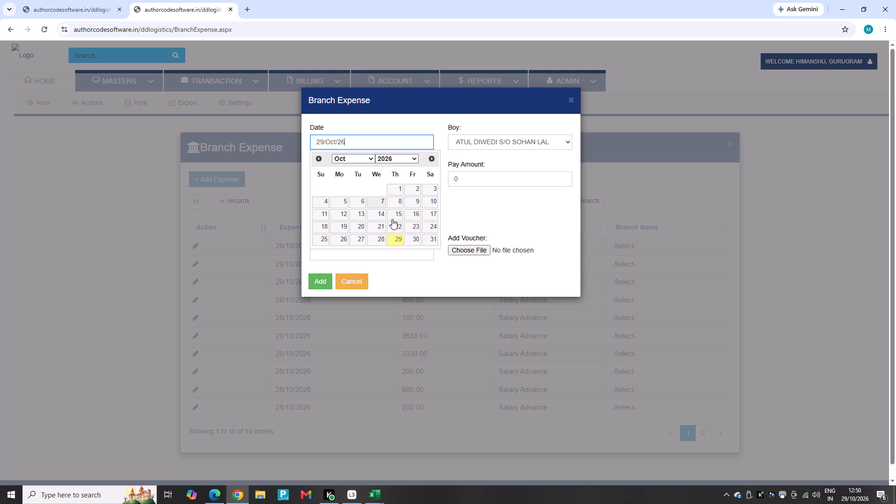
pyautogui.click(399, 206)
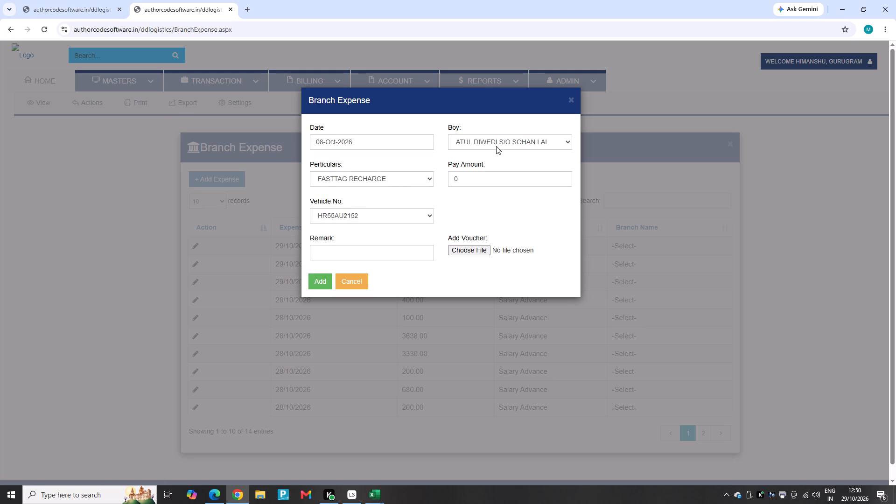
pyautogui.click(397, 179)
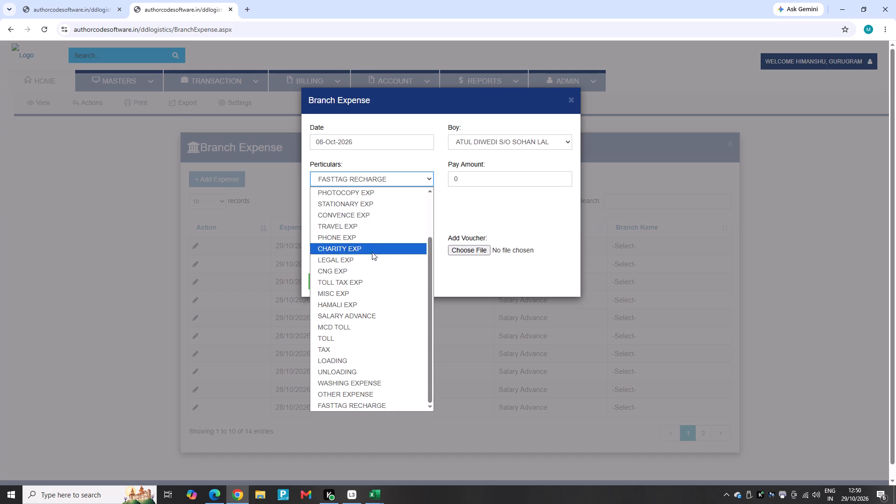
pyautogui.click(367, 272)
pyautogui.moveTo(497, 181); pyautogui.dragTo(454, 175)
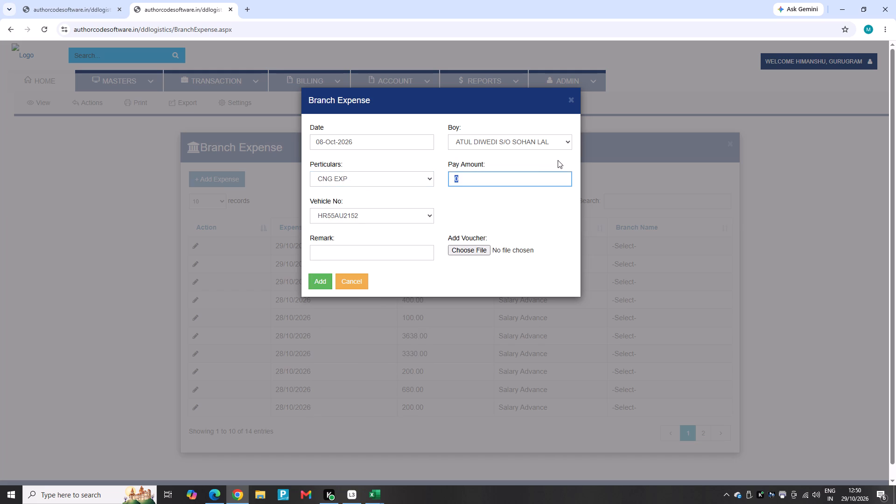
pyautogui.write('5608')
# Enter the remark "MUJAFFARNAGAR TO HARIDWARE KM 84742" and add the CNG expense to the branch records.
pyautogui.press('Tab')
pyautogui.press('Tab')
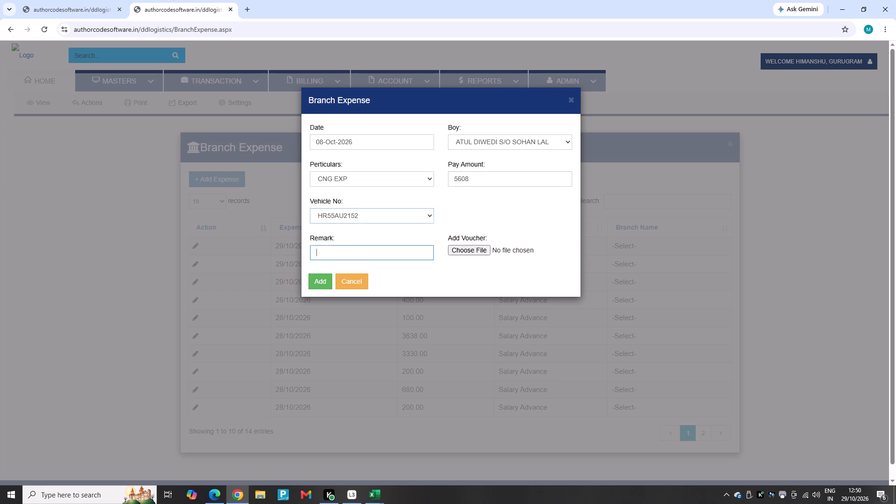
pyautogui.write('MUJ')
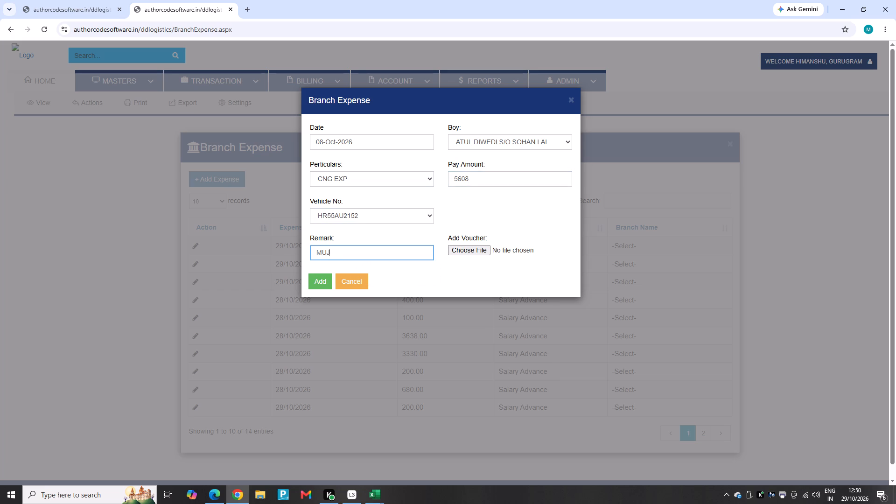
pyautogui.write('AFF')
pyautogui.write('AR')
pyautogui.write('NAGAR')
pyautogui.press('space')
pyautogui.press('t')
pyautogui.write('O HARIDWARE KM')
pyautogui.press('space')
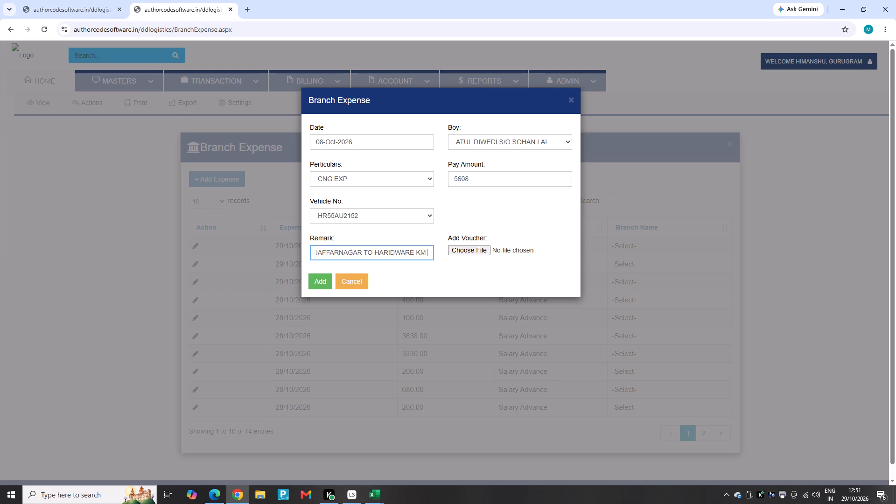
pyautogui.press('8')
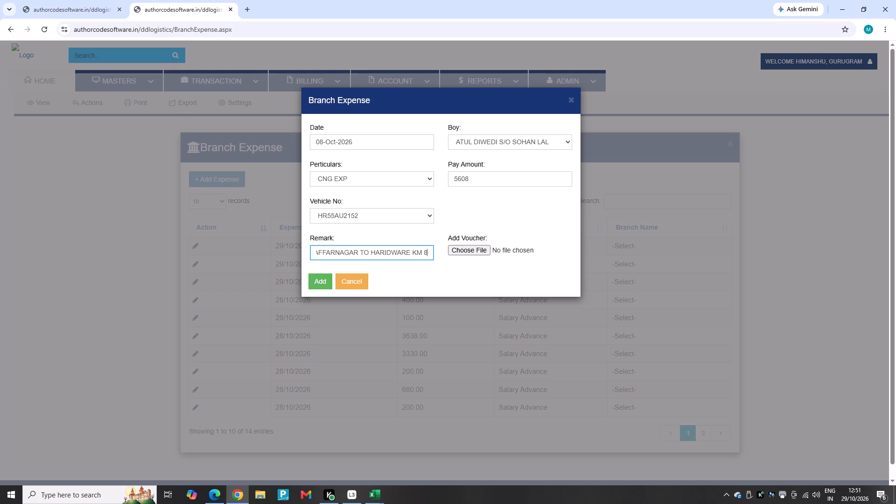
pyautogui.write('47')
pyautogui.write('42')
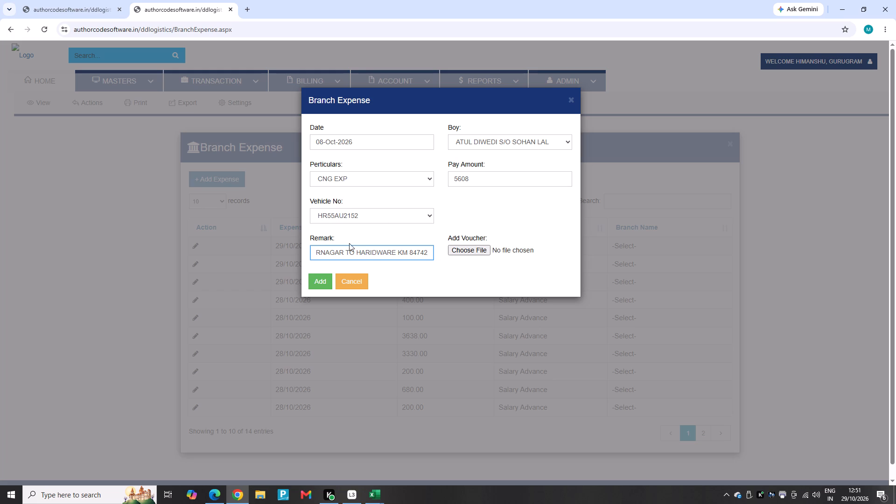
pyautogui.click(324, 280)
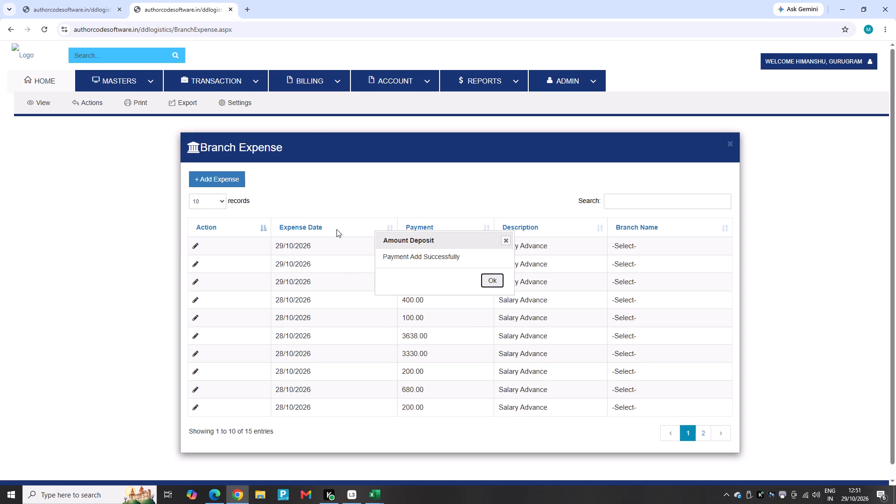
pyautogui.click(496, 282)
pyautogui.click(210, 180)
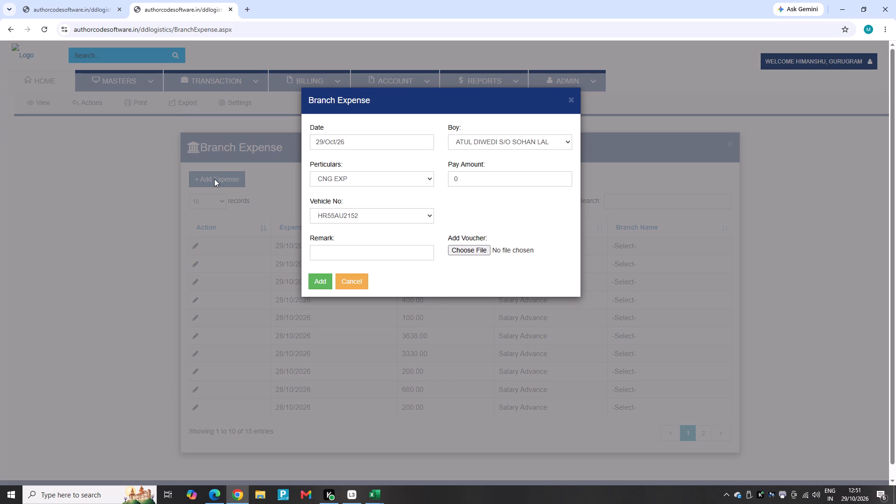
pyautogui.click(413, 143)
pyautogui.click(320, 214)
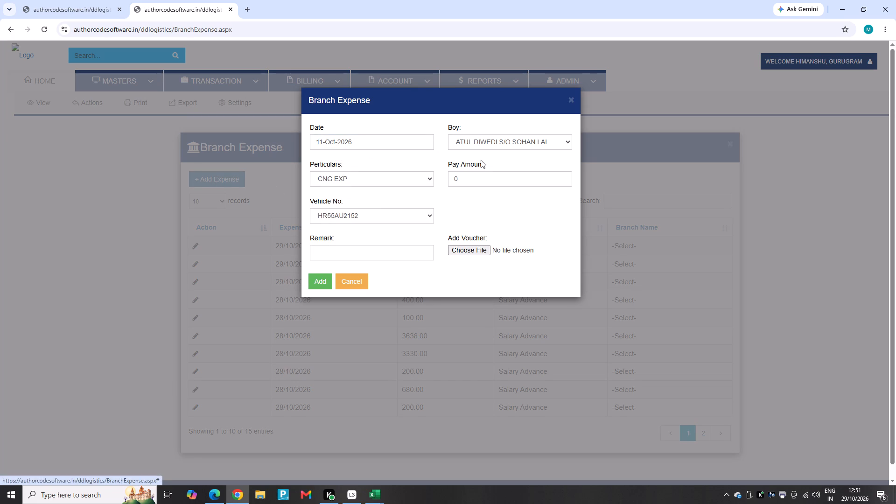
pyautogui.click(385, 183)
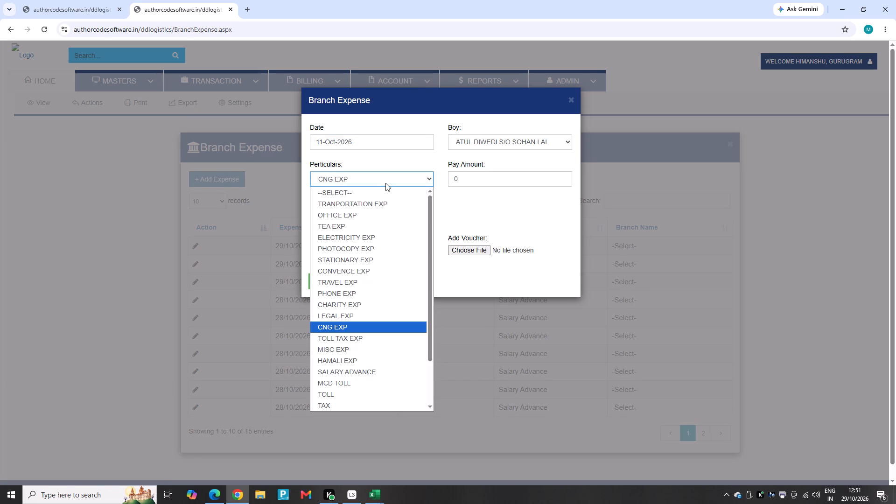
pyautogui.click(385, 183)
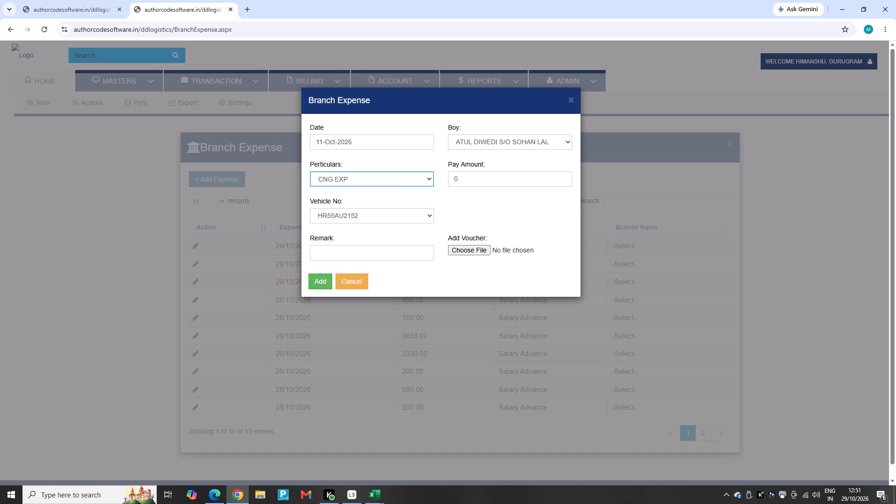
pyautogui.moveTo(469, 181); pyautogui.dragTo(446, 178)
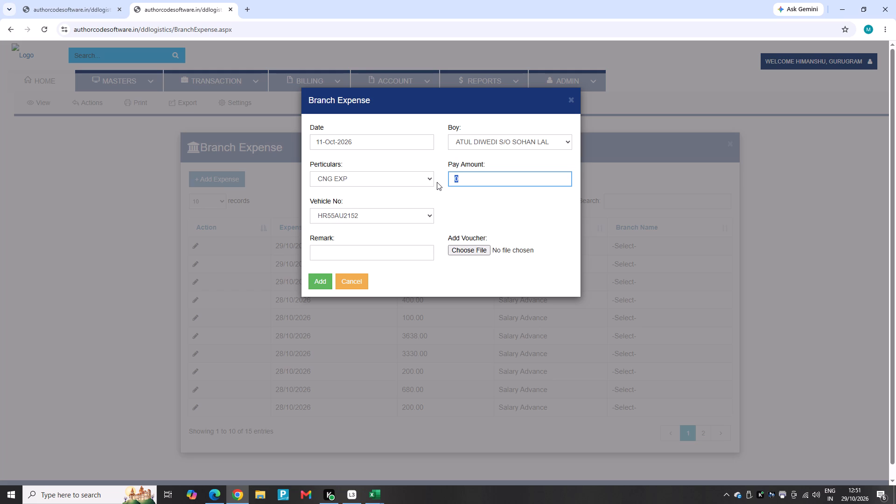
pyautogui.write('2493')
# Enter the remark "MEERUT TO BLS KM 85024" and add the CNG expense to the branch records.
pyautogui.press('Tab')
pyautogui.press('Tab')
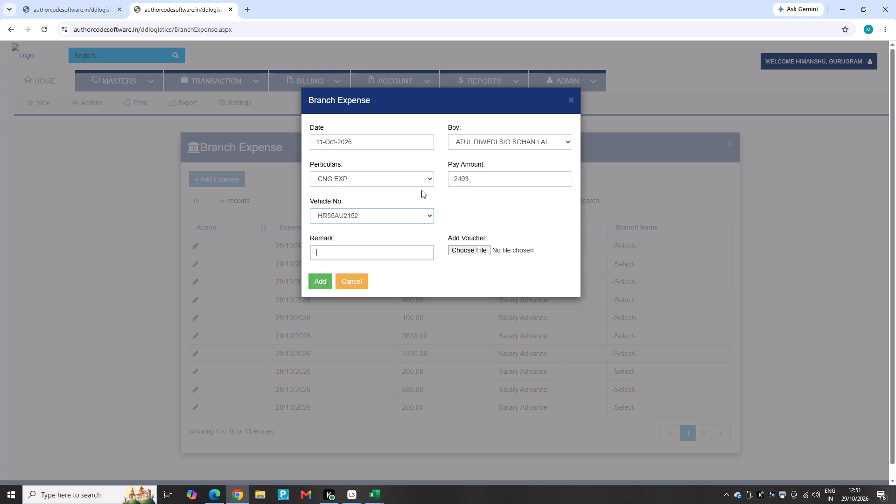
pyautogui.press('m')
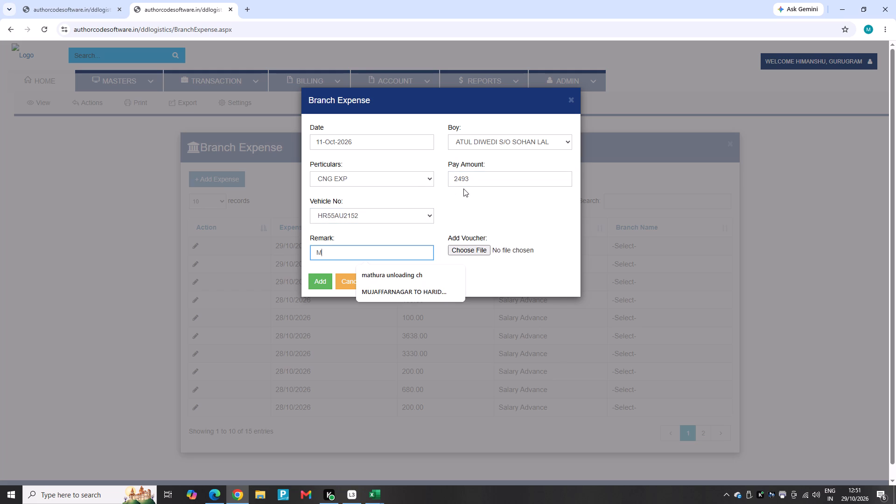
pyautogui.write('EERUT TO')
pyautogui.press('space')
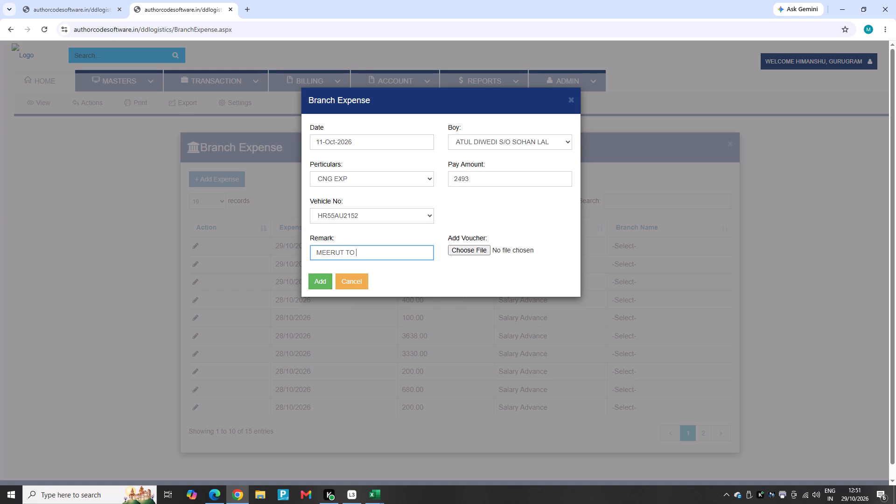
pyautogui.write('BLS')
pyautogui.press('space')
pyautogui.write('KM')
pyautogui.press('space')
pyautogui.press('8')
pyautogui.press('5')
pyautogui.write('024')
pyautogui.click(313, 281)
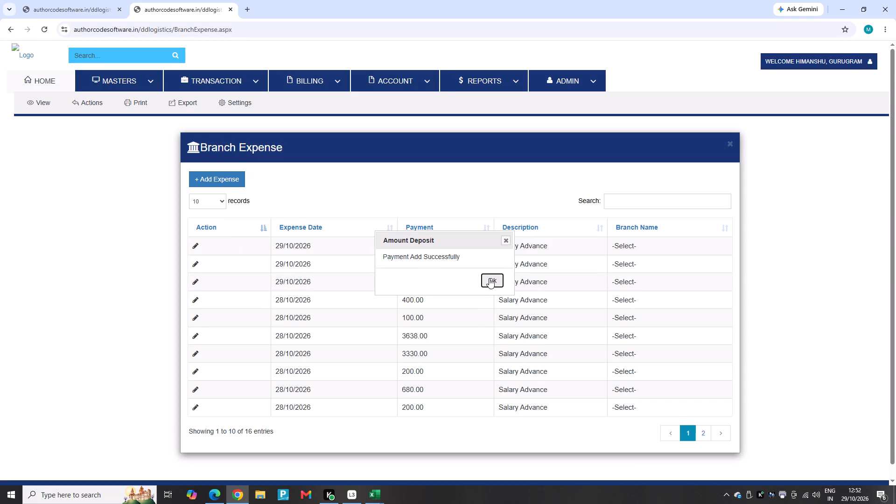
pyautogui.click(490, 278)
# Start a new branch expense dated 12-Oct-2026 with FASTTAG RECHARGE as its particulars.
pyautogui.click(221, 188)
pyautogui.click(226, 184)
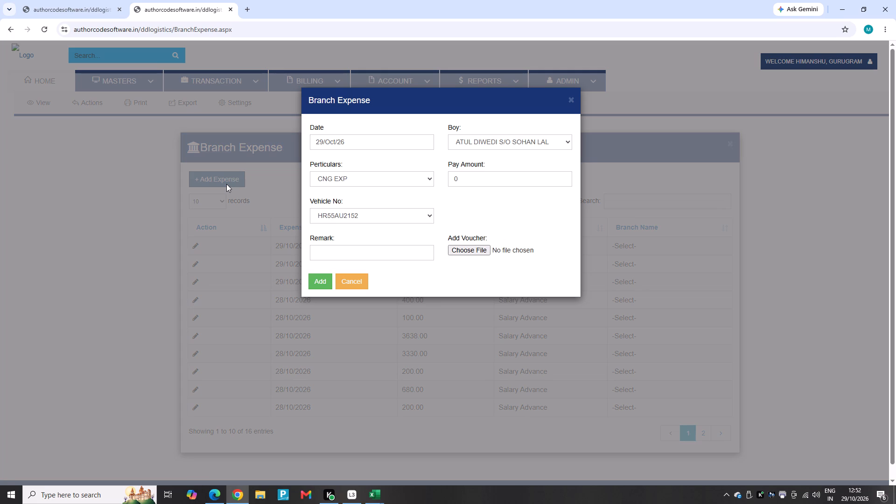
pyautogui.click(389, 136)
pyautogui.click(342, 217)
pyautogui.moveTo(459, 176); pyautogui.dragTo(449, 180)
pyautogui.click(400, 180)
pyautogui.scroll(-7, 361, 320)
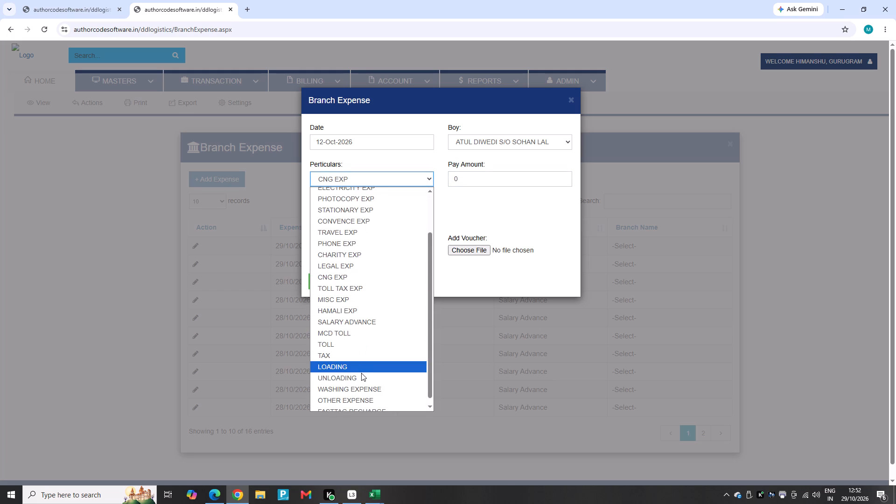
pyautogui.click(366, 405)
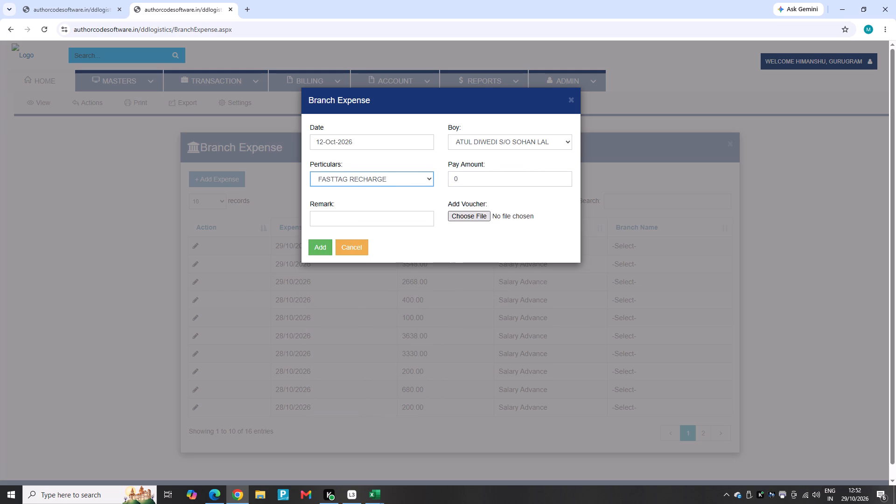
pyautogui.click(480, 182)
pyautogui.click(496, 146)
pyautogui.click(490, 201)
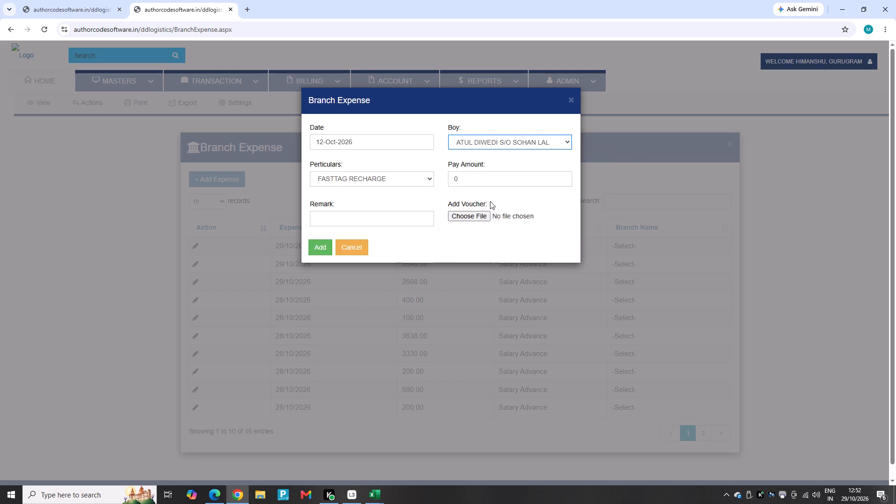
pyautogui.click(510, 142)
pyautogui.click(496, 178)
pyautogui.click(506, 144)
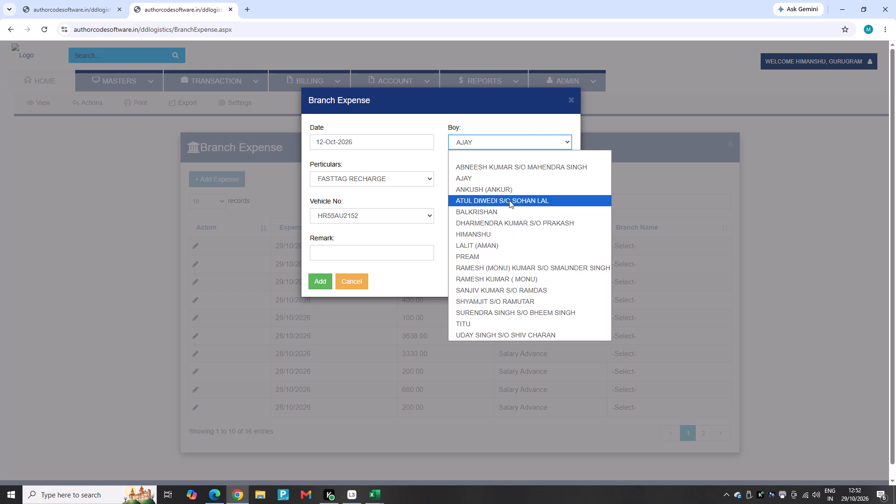
pyautogui.click(509, 200)
pyautogui.click(392, 220)
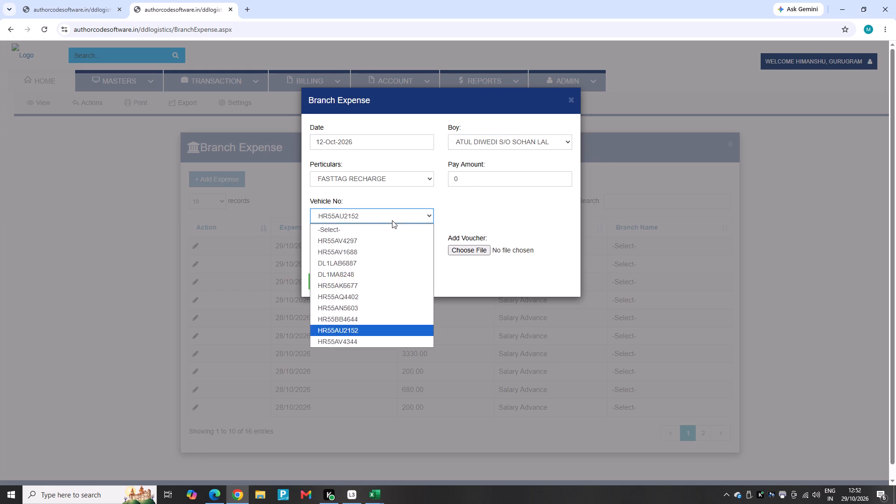
pyautogui.click(394, 218)
pyautogui.moveTo(499, 173); pyautogui.dragTo(439, 189)
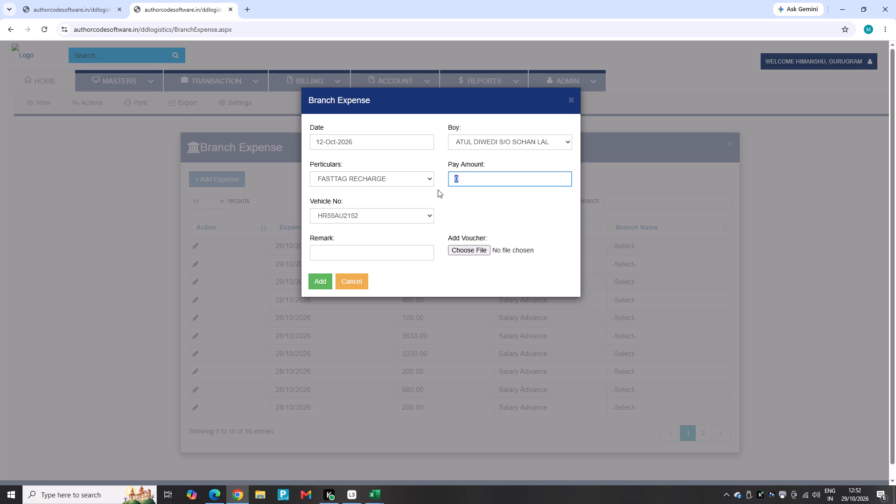
pyautogui.write('1000')
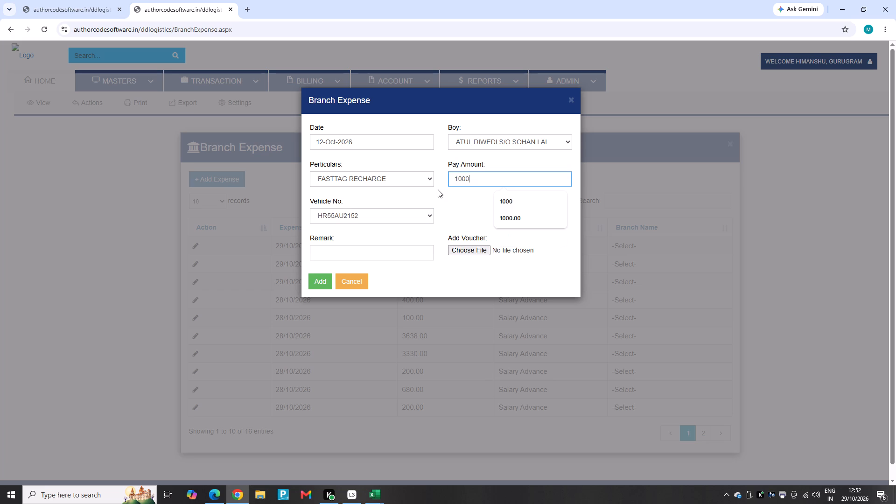
pyautogui.press('0')
# Enter the remark "REACHARGED BY MANOJ SIR" and add the FASTTAG recharge to the branch records.
pyautogui.press('Tab')
pyautogui.press('Tab')
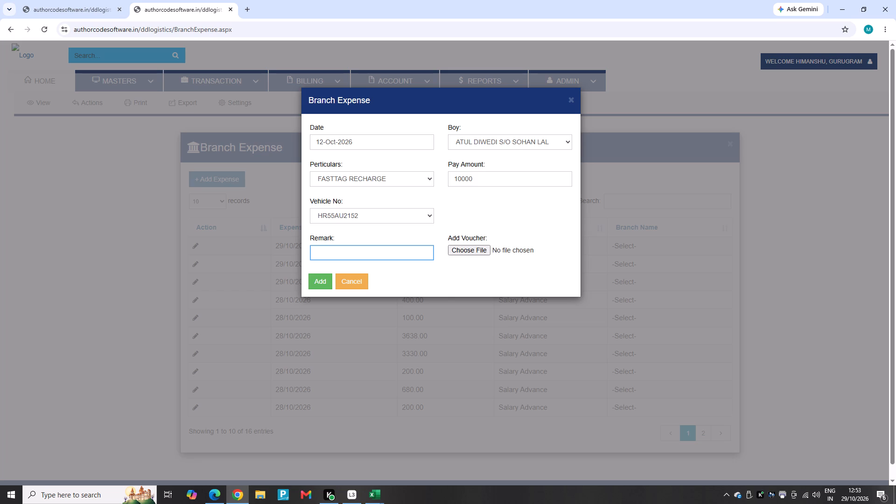
pyautogui.write('REACHARG')
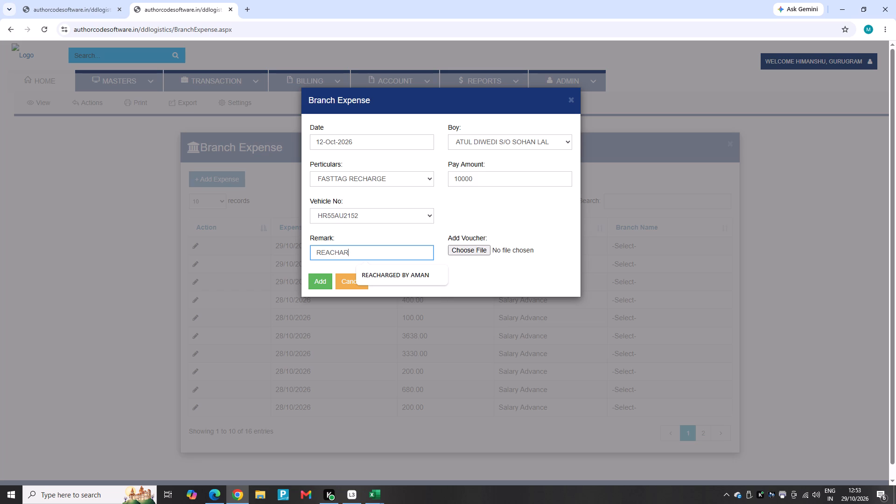
pyautogui.press('Down')
pyautogui.click(407, 273)
pyautogui.moveTo(380, 256); pyautogui.dragTo(374, 256)
pyautogui.moveTo(374, 256); pyautogui.dragTo(389, 253)
pyautogui.moveTo(394, 252); pyautogui.dragTo(378, 252)
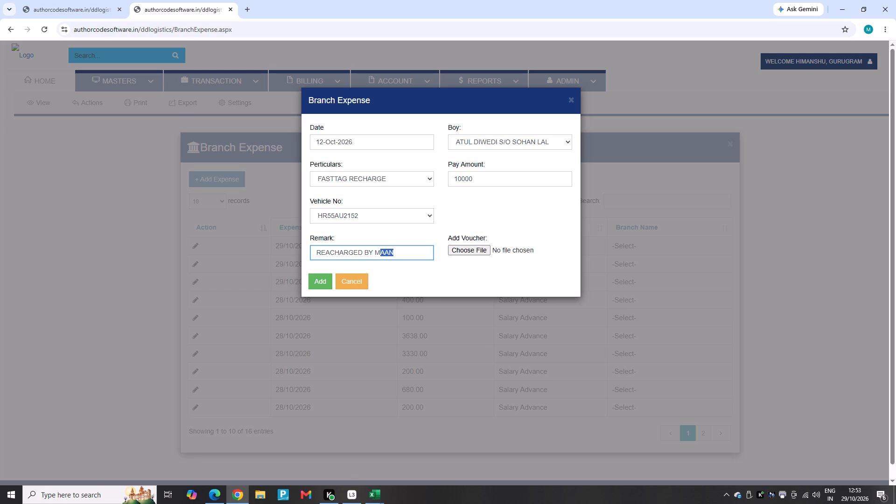
pyautogui.moveTo(378, 252); pyautogui.dragTo(375, 253)
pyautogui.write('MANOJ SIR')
pyautogui.click(313, 285)
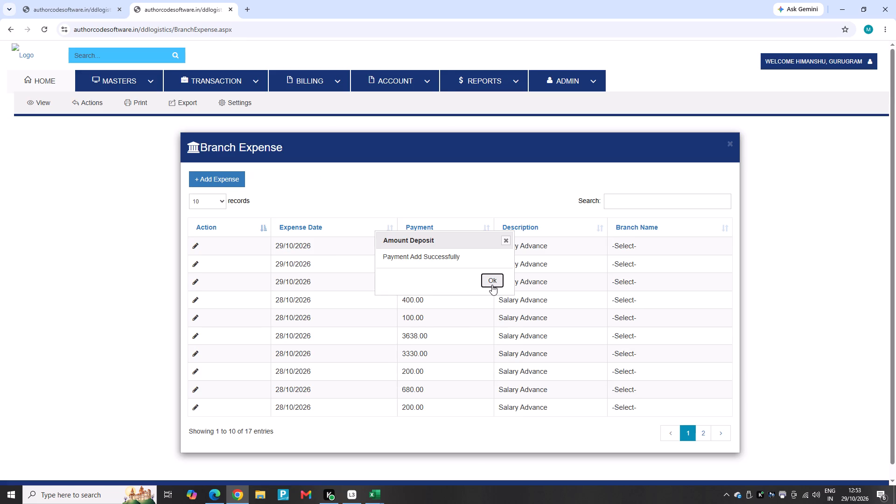
pyautogui.click(492, 285)
pyautogui.click(219, 175)
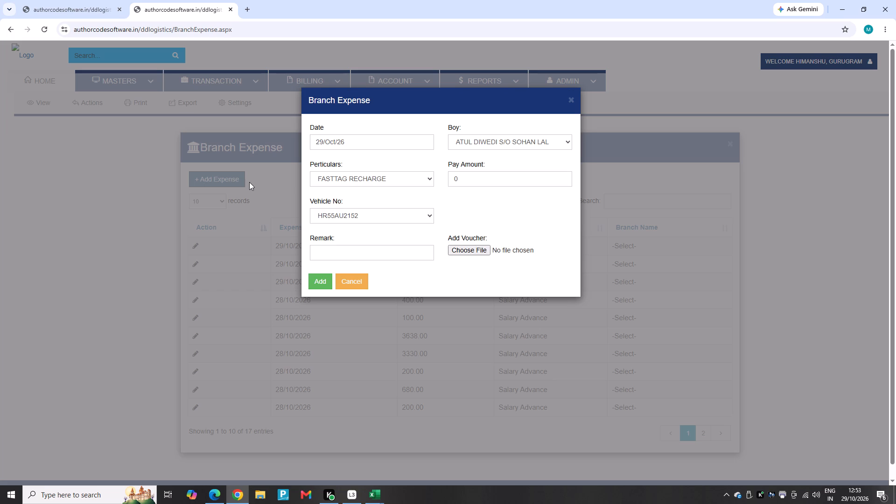
pyautogui.click(375, 145)
pyautogui.click(375, 216)
pyautogui.click(403, 176)
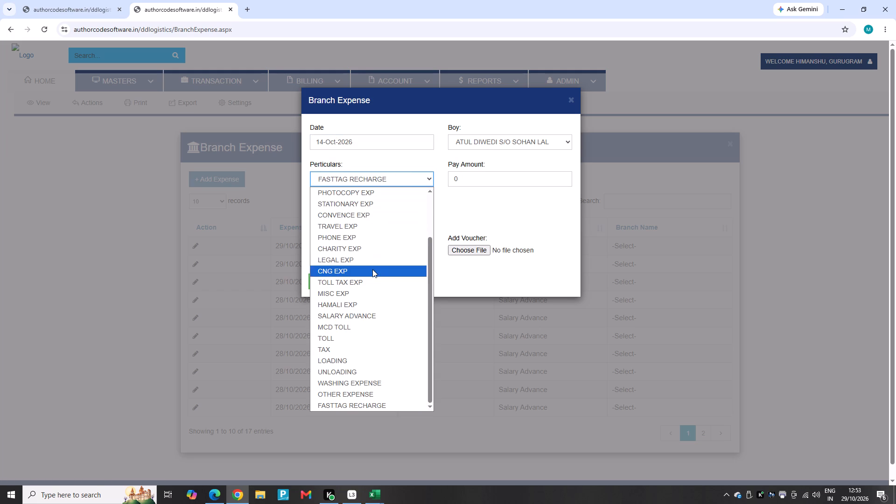
pyautogui.click(372, 269)
pyautogui.moveTo(491, 180); pyautogui.dragTo(441, 181)
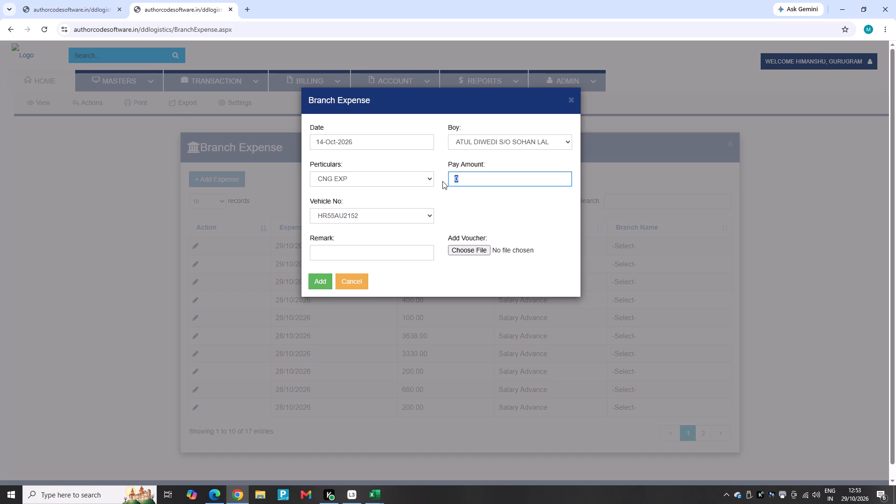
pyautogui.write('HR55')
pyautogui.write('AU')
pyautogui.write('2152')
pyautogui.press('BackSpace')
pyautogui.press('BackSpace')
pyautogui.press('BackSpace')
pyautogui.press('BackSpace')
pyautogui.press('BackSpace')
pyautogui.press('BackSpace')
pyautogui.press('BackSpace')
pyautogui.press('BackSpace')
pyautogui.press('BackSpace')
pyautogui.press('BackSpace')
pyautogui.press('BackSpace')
# Set the CNG expense's pay amount to 3967.
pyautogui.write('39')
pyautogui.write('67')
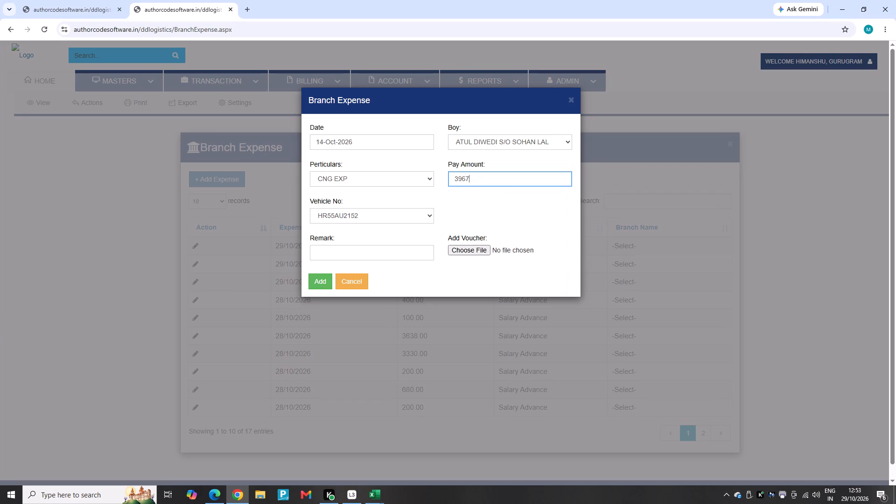
# Enter the remark "BILASPUR TO BAREILLY KM85190" and add the CNG expense to the branch records.
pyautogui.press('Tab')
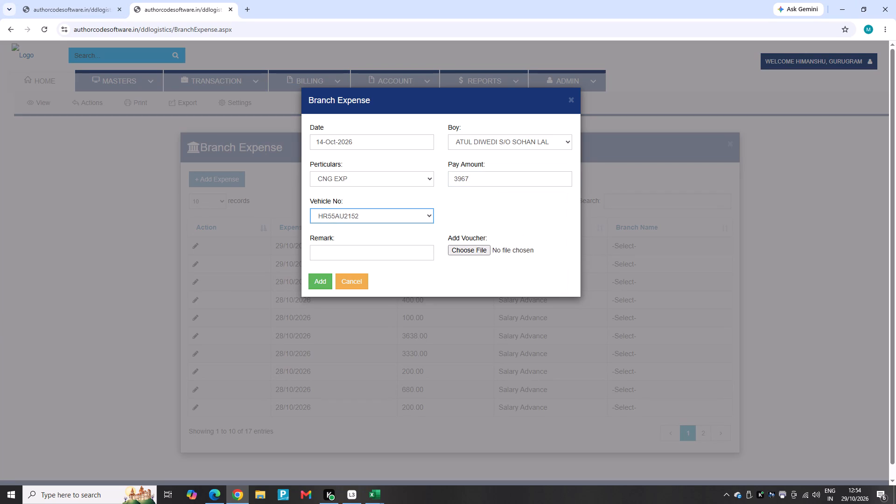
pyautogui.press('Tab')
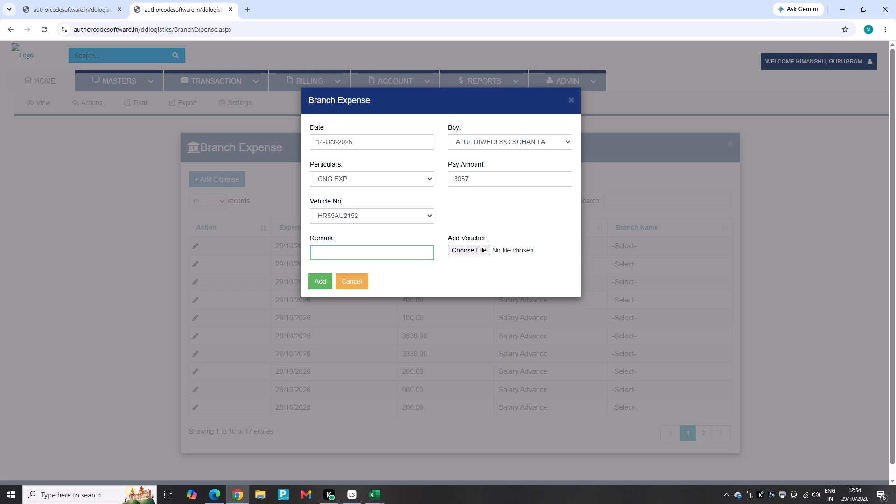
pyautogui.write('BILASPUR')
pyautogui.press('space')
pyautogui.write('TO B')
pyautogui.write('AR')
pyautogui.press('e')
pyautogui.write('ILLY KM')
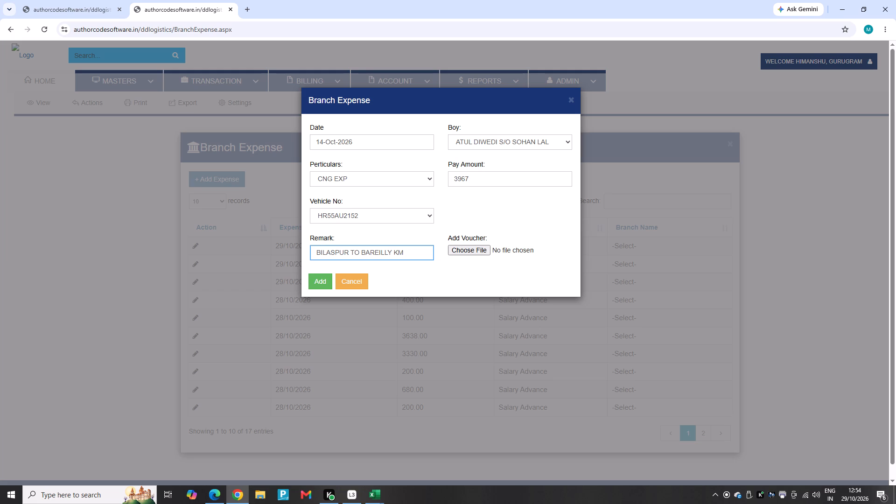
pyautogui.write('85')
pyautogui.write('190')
pyautogui.click(327, 283)
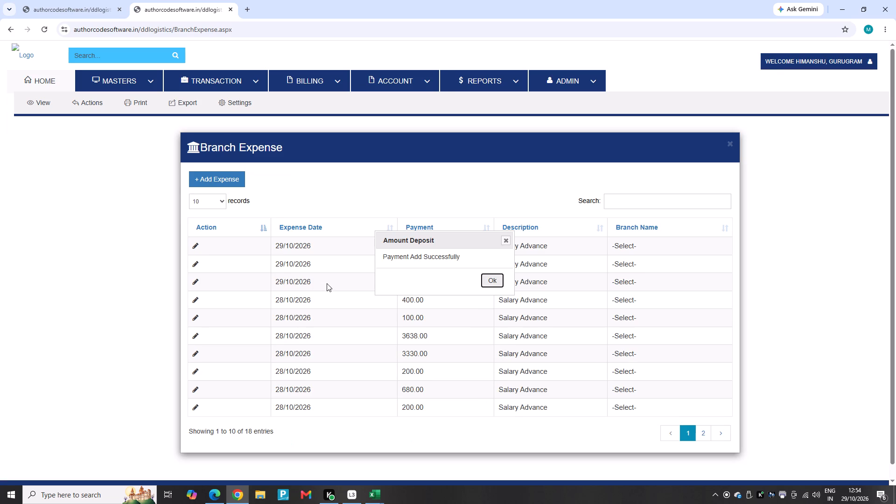
pyautogui.click(488, 283)
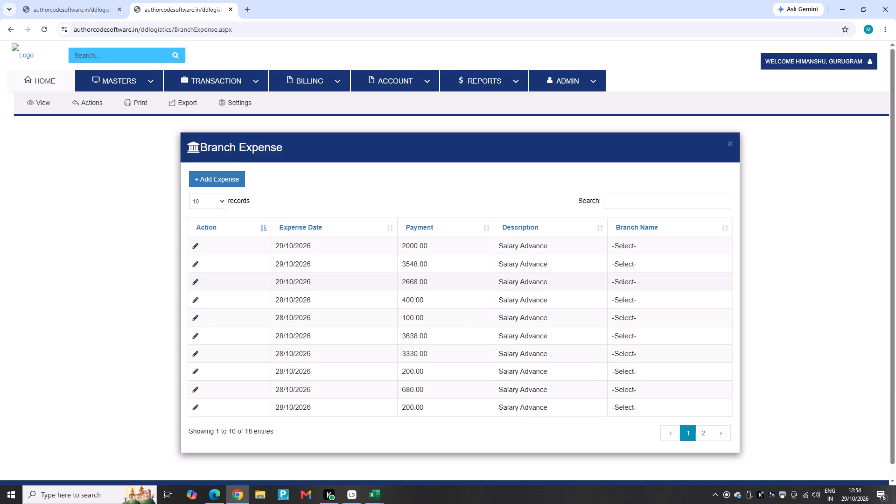
pyautogui.click(204, 179)
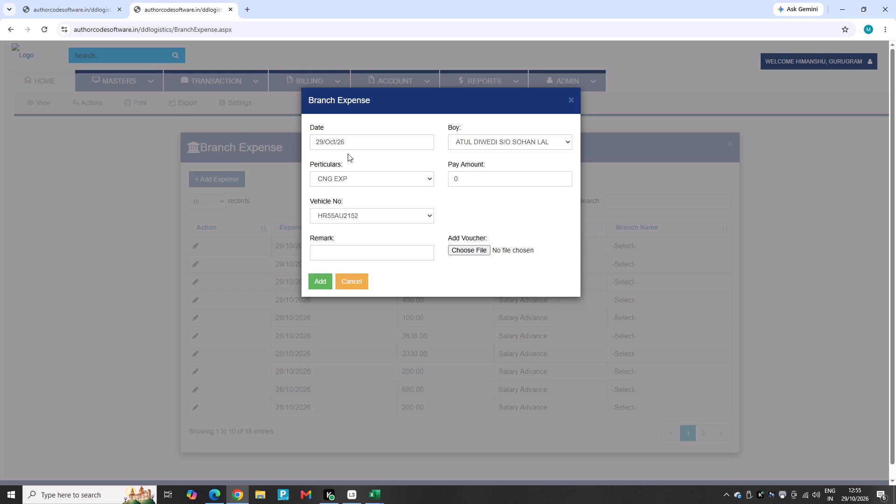
pyautogui.click(368, 143)
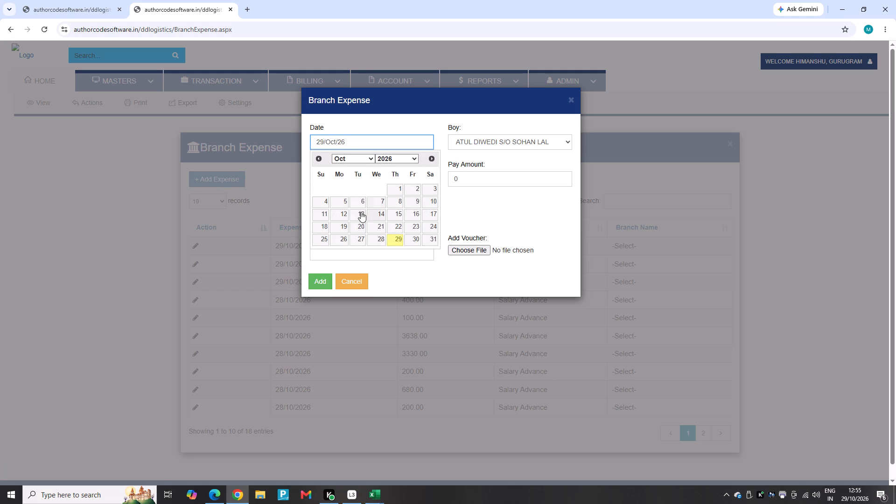
pyautogui.click(381, 213)
pyautogui.moveTo(464, 179); pyautogui.dragTo(437, 179)
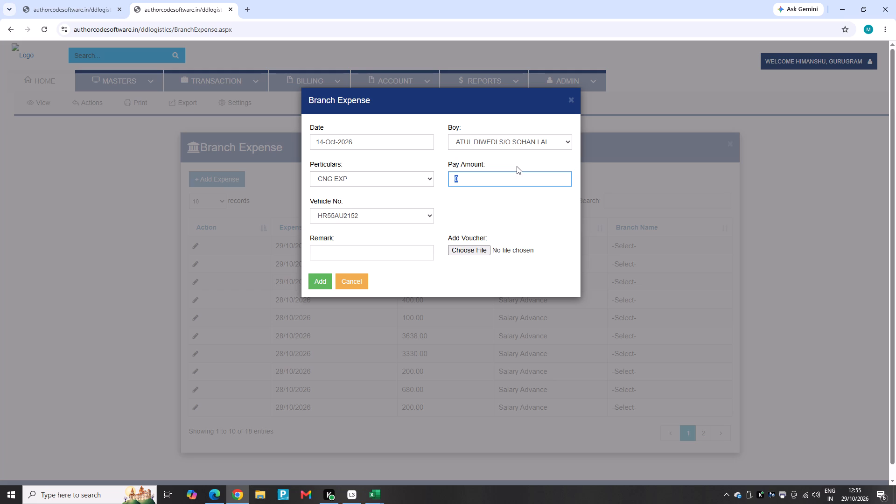
pyautogui.write('5137')
# Enter the remark "MORADABAD TO BAREILLY KM85473" and add this CNG expense to the branch records.
pyautogui.press('Tab')
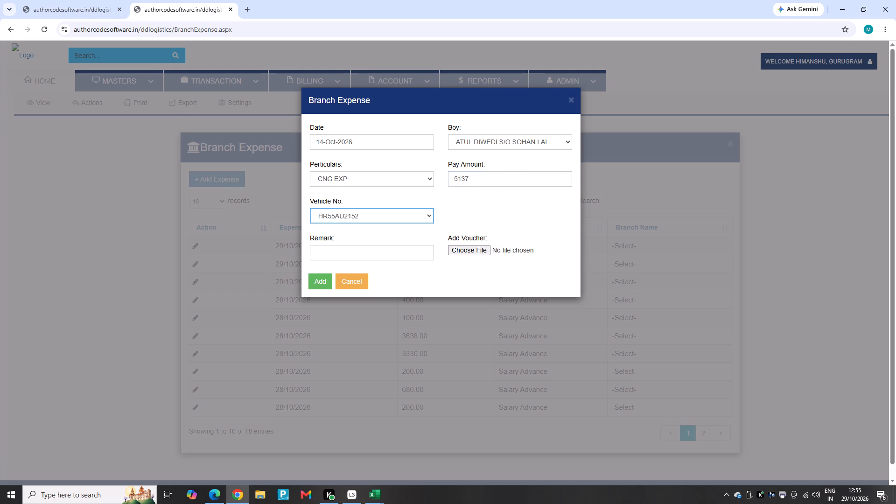
pyautogui.press('Tab')
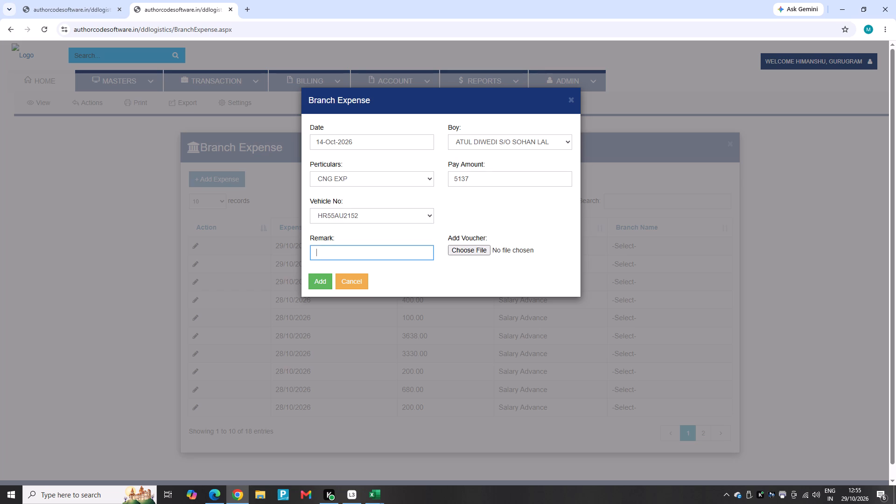
pyautogui.write('MOR')
pyautogui.write('ADA')
pyautogui.write('BAD')
pyautogui.press('space')
pyautogui.write('TO')
pyautogui.press('space')
pyautogui.write('BARE')
pyautogui.write('ILLY')
pyautogui.press('space')
pyautogui.write('KM')
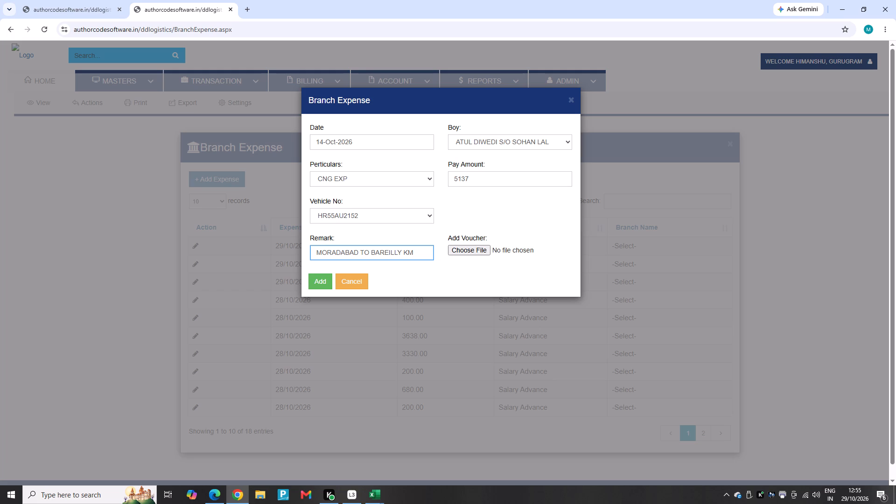
pyautogui.write('85')
pyautogui.write('47')
pyautogui.press('3')
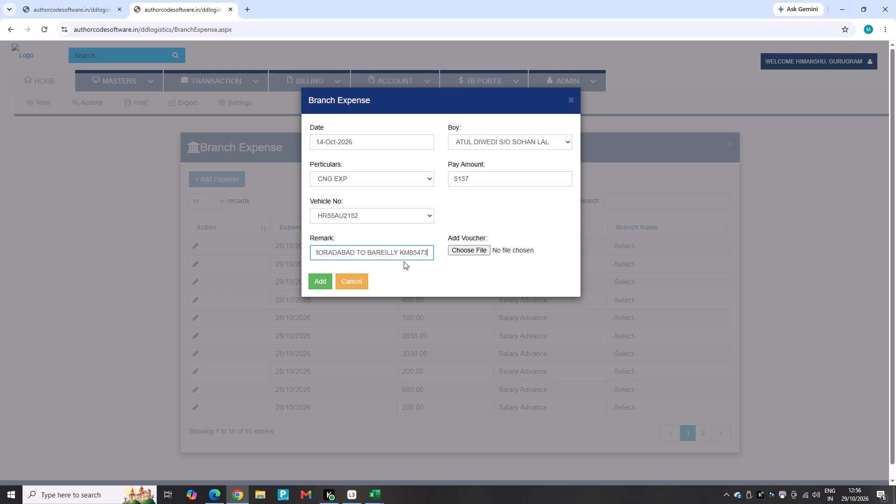
pyautogui.click(407, 252)
pyautogui.click(315, 283)
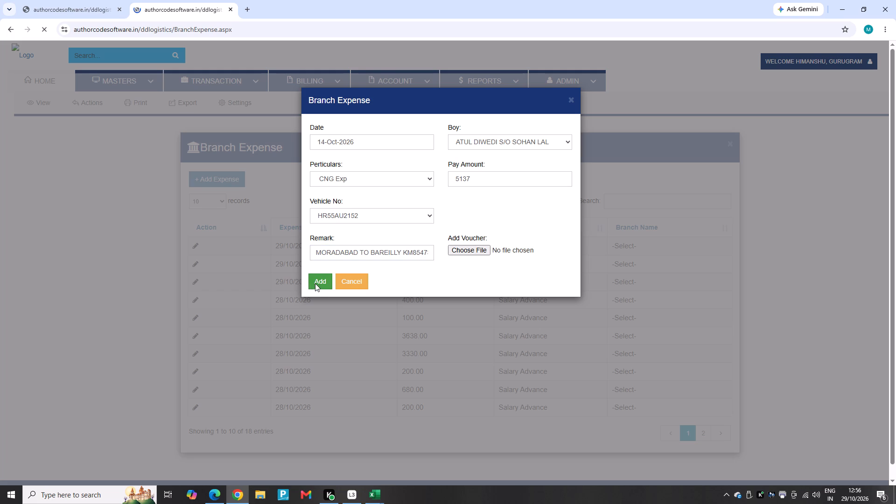
pyautogui.click(492, 280)
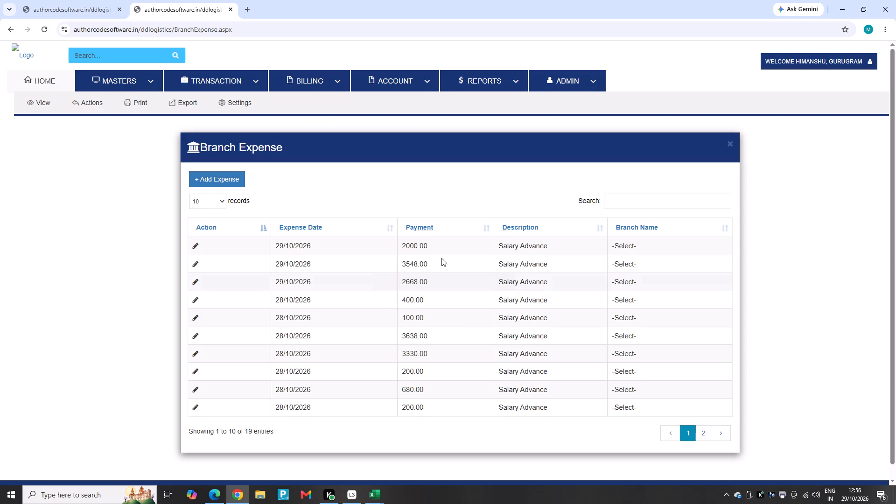
pyautogui.click(217, 179)
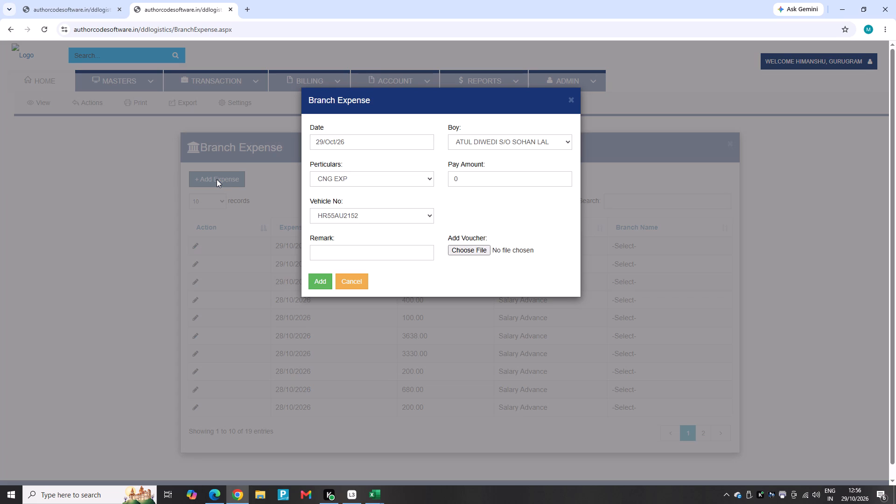
pyautogui.click(385, 153)
pyautogui.click(388, 148)
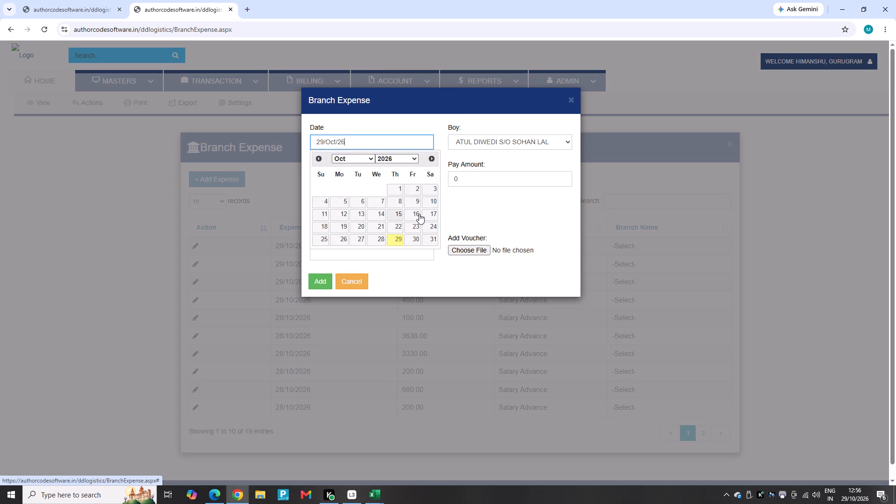
pyautogui.click(340, 224)
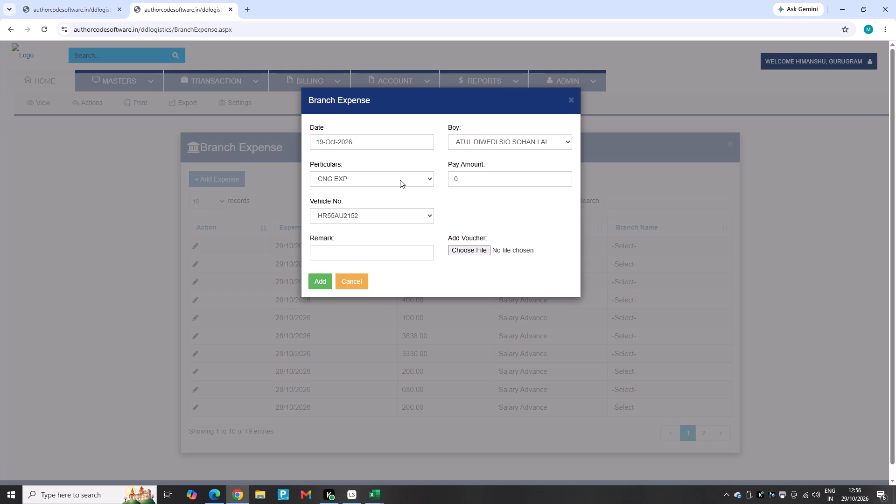
pyautogui.click(483, 179)
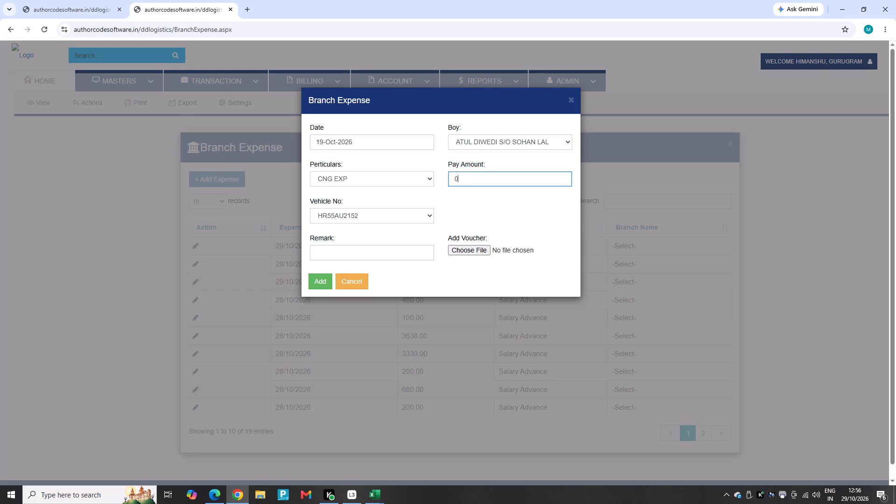
pyautogui.moveTo(483, 179); pyautogui.dragTo(438, 179)
pyautogui.write('1510')
# Enter the remark "RUDERPUR TO GURGOAN KM85825" and add this CNG expense to the branch records.
pyautogui.press('Tab')
pyautogui.press('Tab')
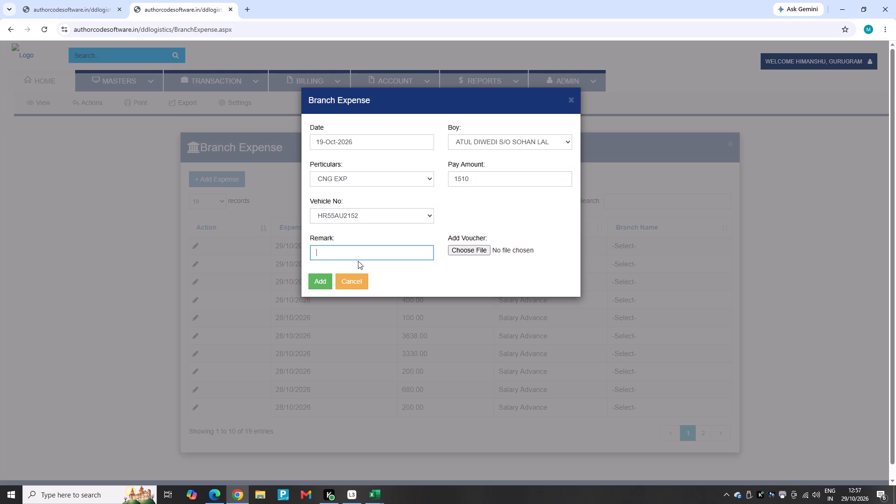
pyautogui.write('RUDER')
pyautogui.press('Down')
pyautogui.click(403, 274)
pyautogui.moveTo(403, 258); pyautogui.dragTo(391, 256)
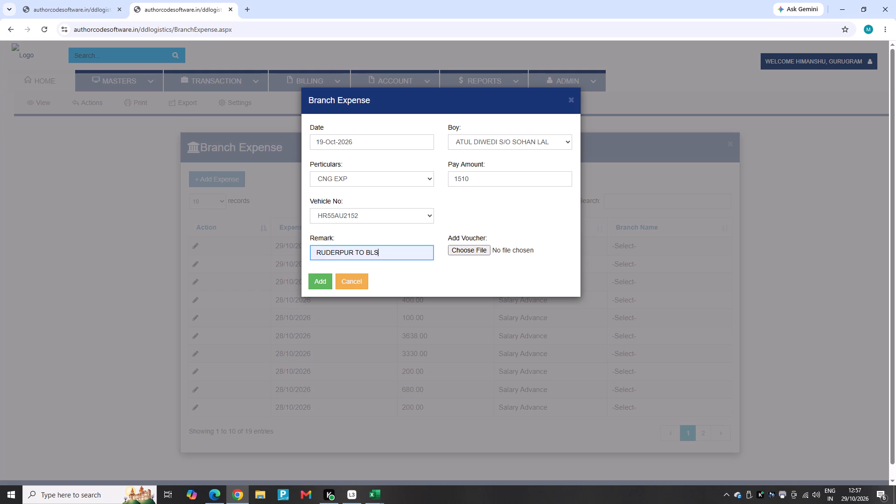
pyautogui.moveTo(391, 256); pyautogui.dragTo(363, 254)
pyautogui.write('GU')
pyautogui.write('UGRAM')
pyautogui.press('BackSpace')
pyautogui.press('BackSpace')
pyautogui.press('BackSpace')
pyautogui.press('BackSpace')
pyautogui.press('BackSpace')
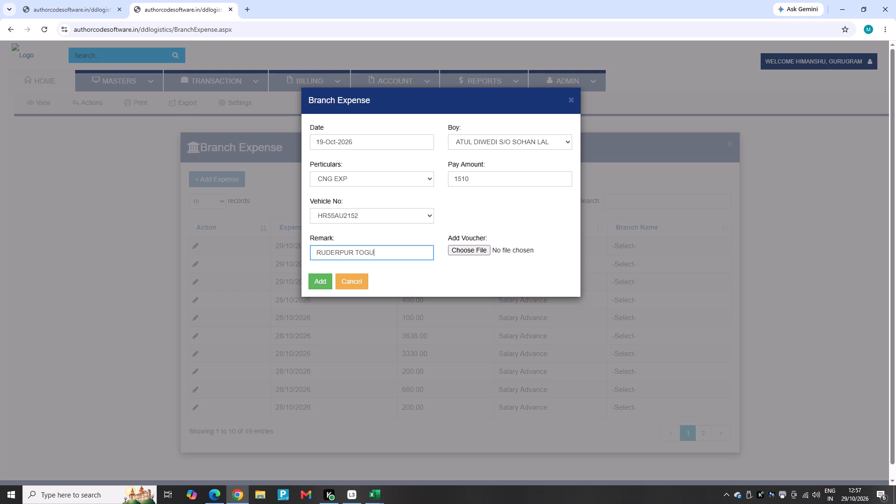
pyautogui.press('BackSpace')
pyautogui.press('BackSpace')
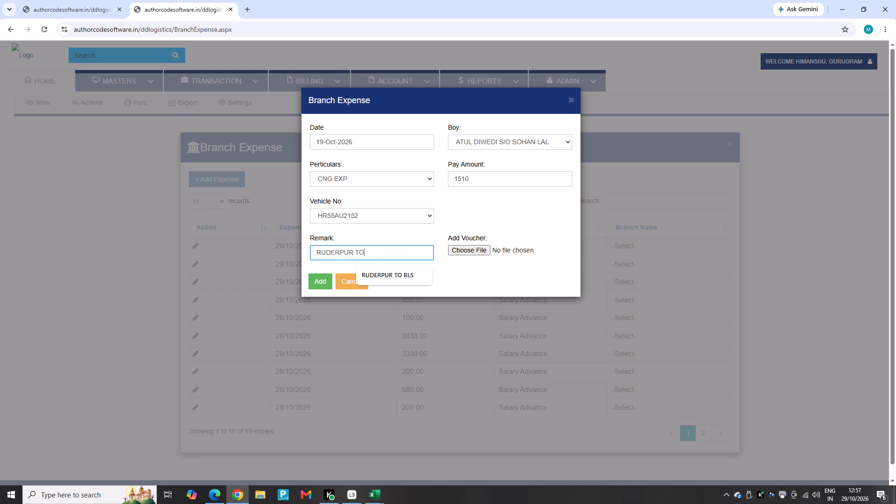
pyautogui.press('space')
pyautogui.write('GU')
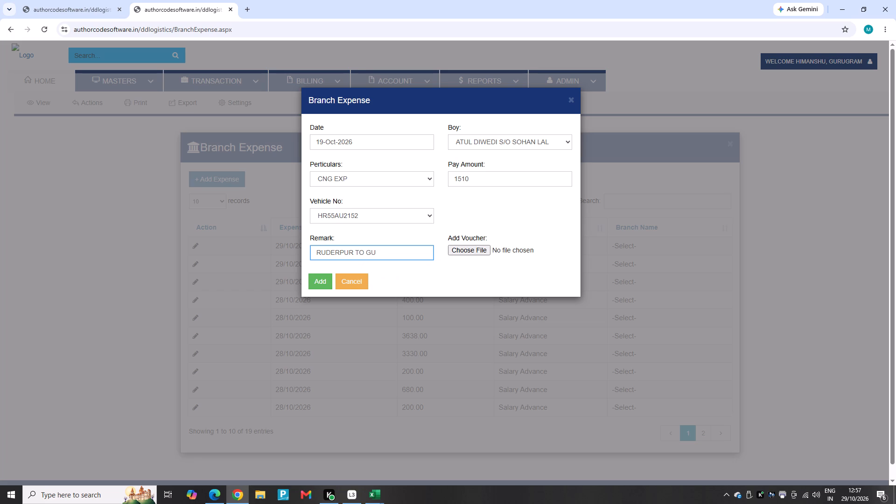
pyautogui.press('r')
pyautogui.press('g')
pyautogui.write('OAN')
pyautogui.press('space')
pyautogui.write('KM')
pyautogui.write('85')
pyautogui.write('825')
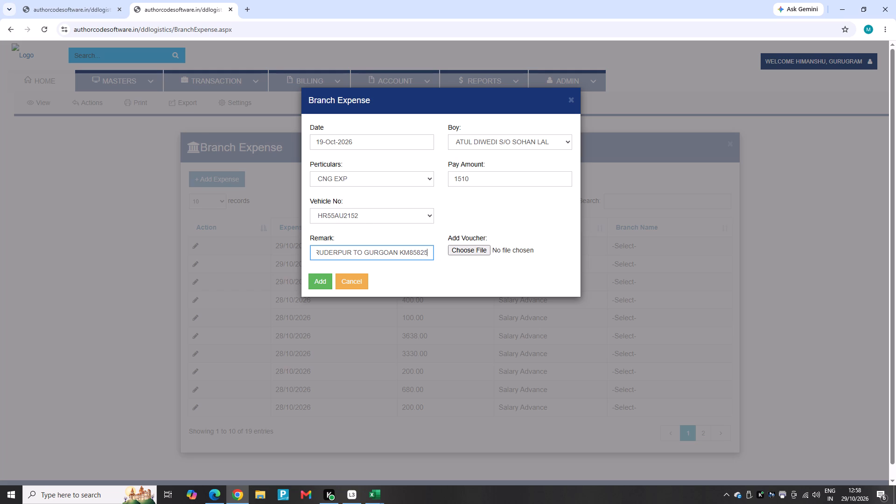
pyautogui.click(316, 284)
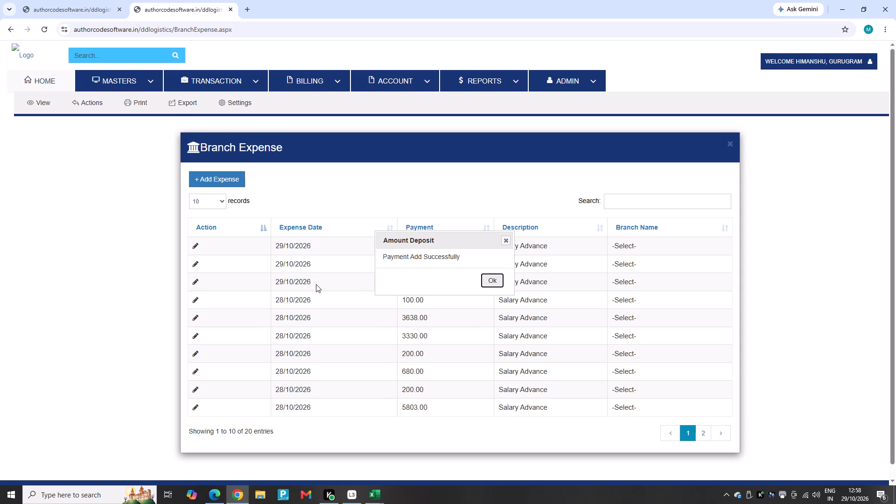
pyautogui.click(496, 285)
pyautogui.click(204, 181)
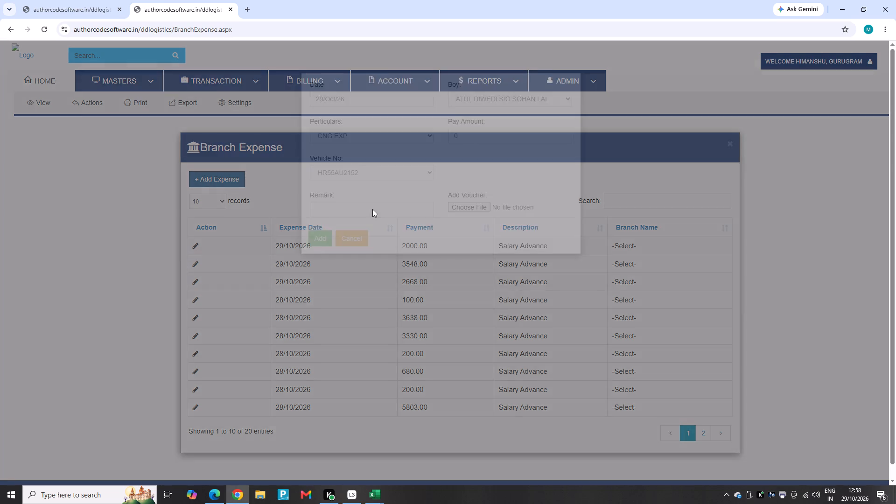
pyautogui.click(407, 147)
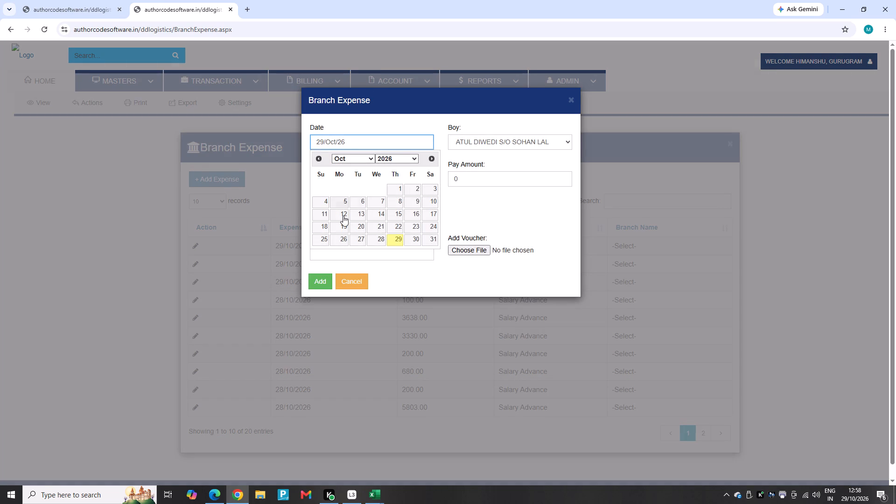
pyautogui.click(341, 227)
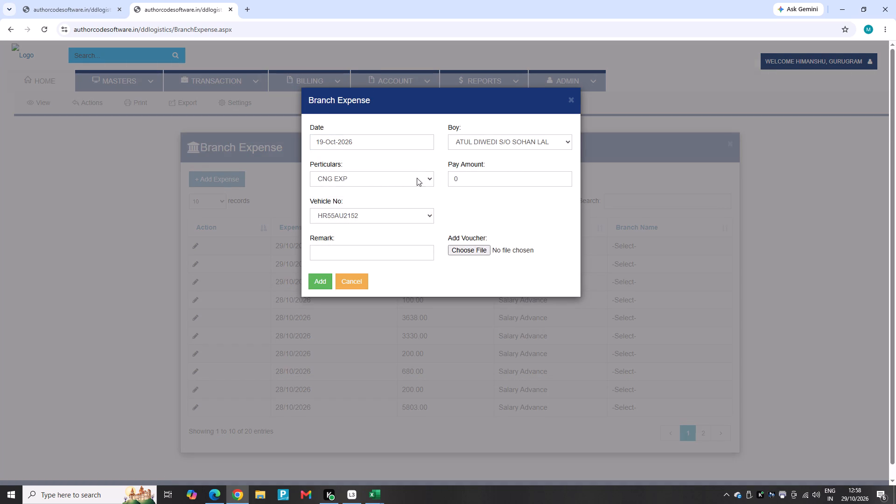
pyautogui.moveTo(482, 177); pyautogui.dragTo(404, 174)
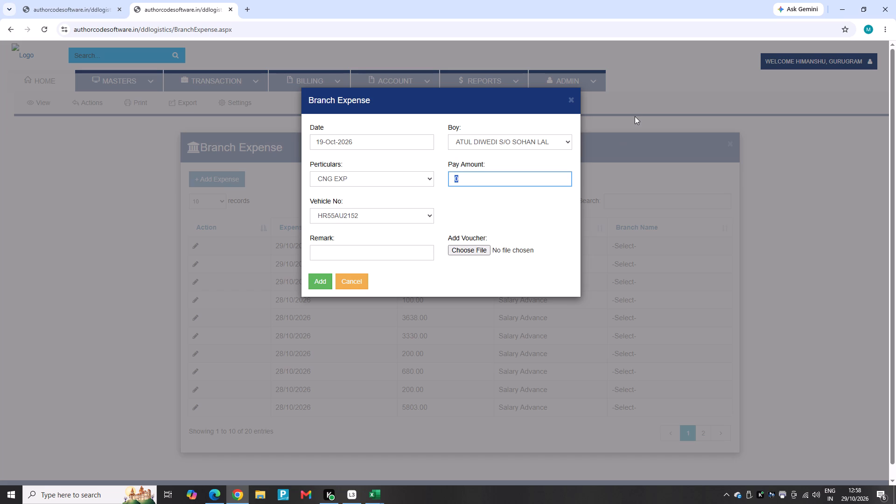
pyautogui.press('3')
pyautogui.write('994')
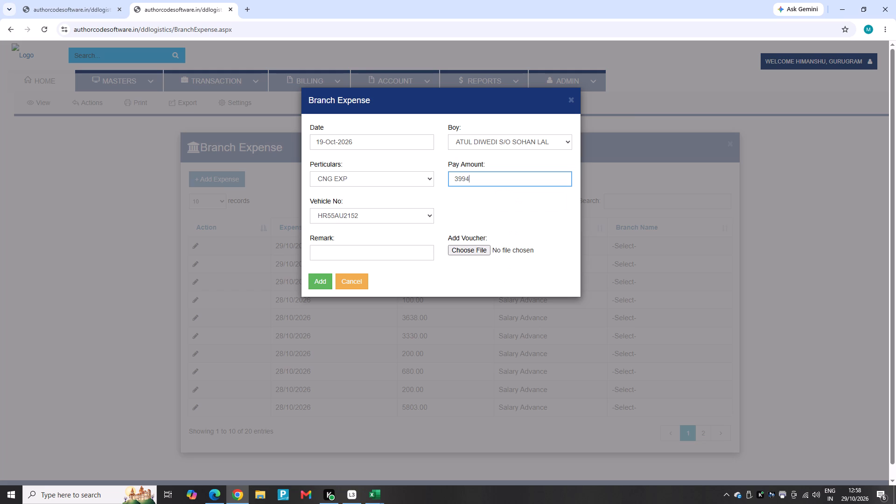
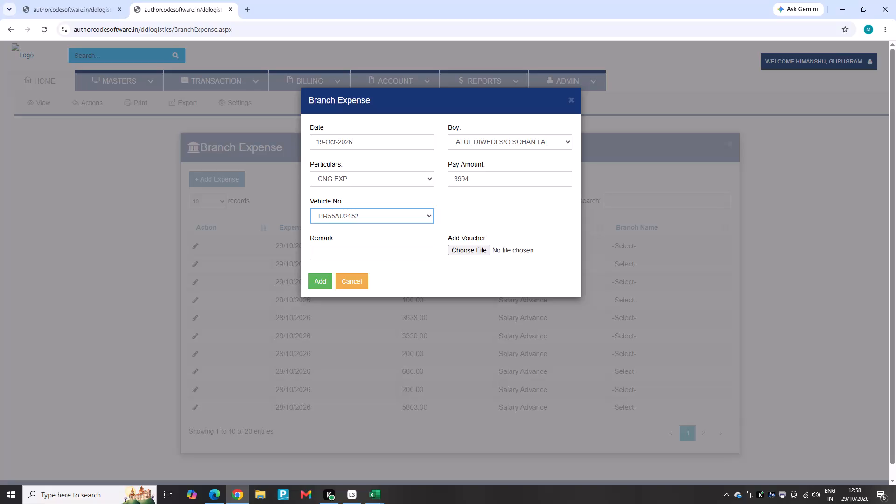
# Enter the remark "HAPUR TO GURUGRAM KM 85908" and add this CNG expense to the branch records.
pyautogui.press('Tab')
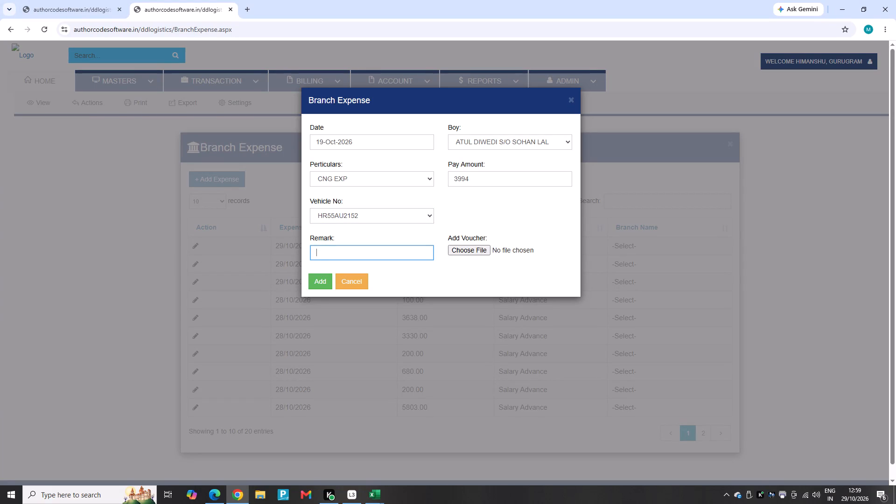
pyautogui.write('HAPUR TO G')
pyautogui.write('URU')
pyautogui.write('GRAM')
pyautogui.press('space')
pyautogui.write('KM')
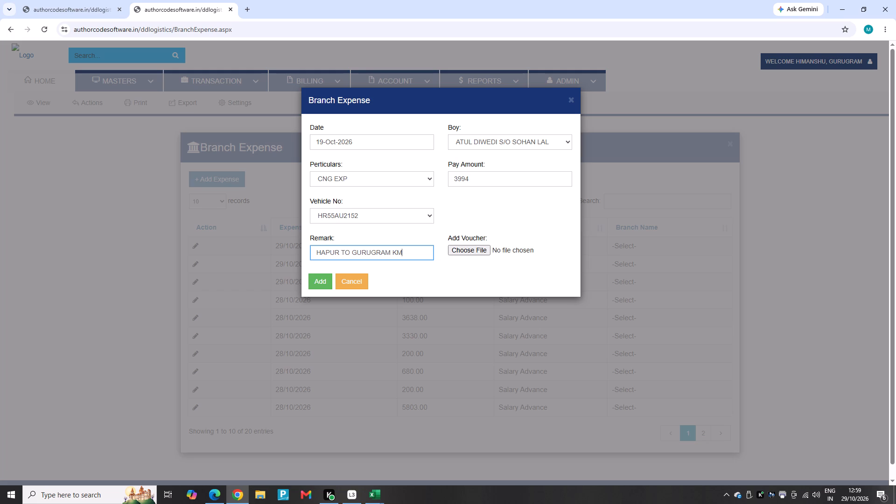
pyautogui.press('space')
pyautogui.write('85')
pyautogui.write('908')
pyautogui.click(320, 281)
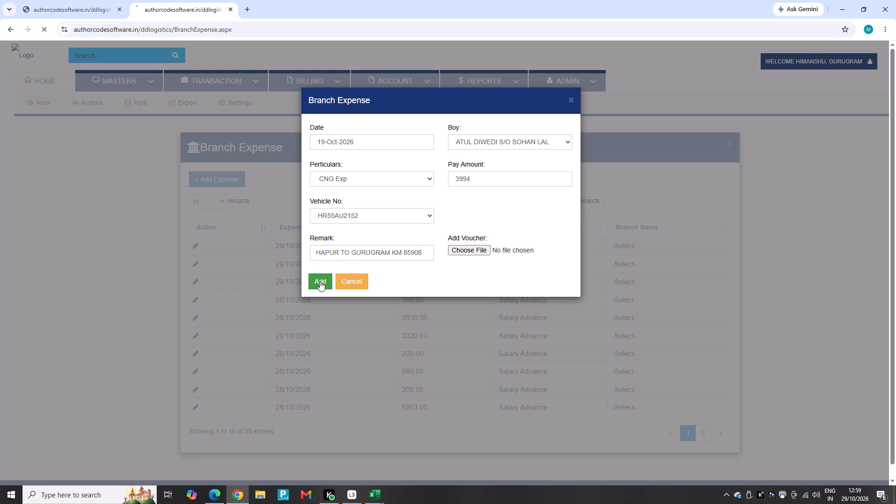
pyautogui.click(220, 182)
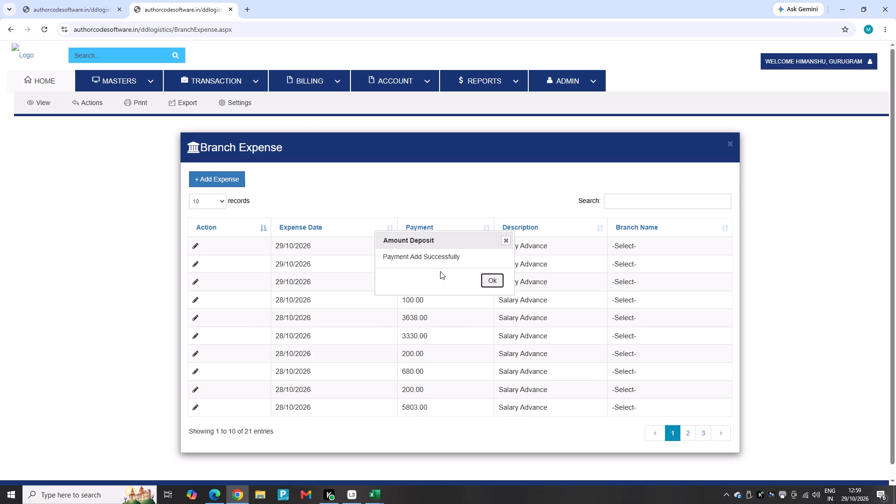
pyautogui.click(485, 278)
pyautogui.click(214, 183)
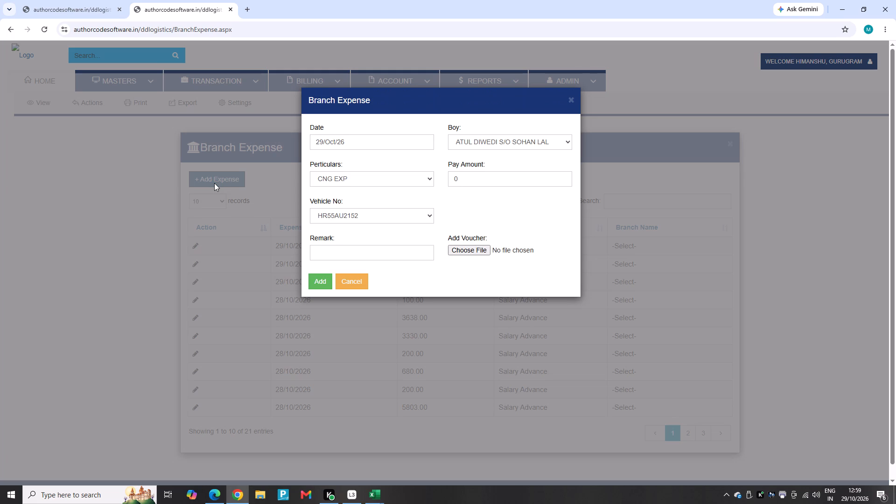
pyautogui.click(373, 145)
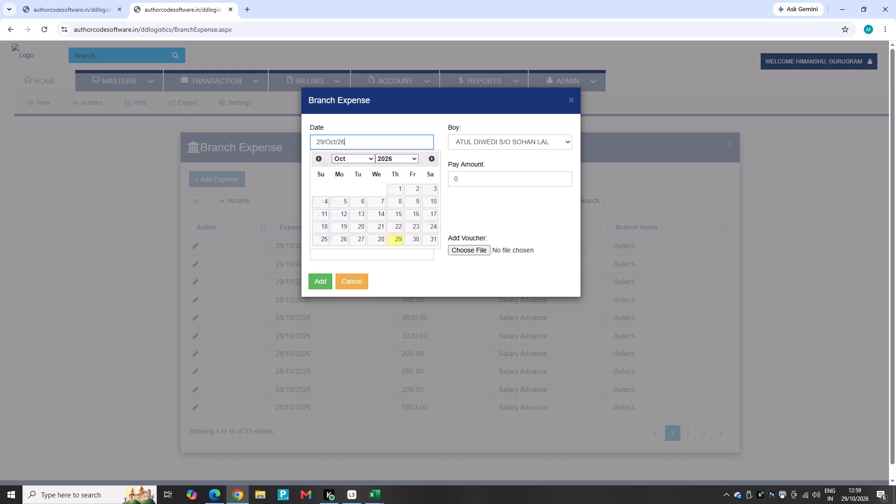
pyautogui.click(399, 230)
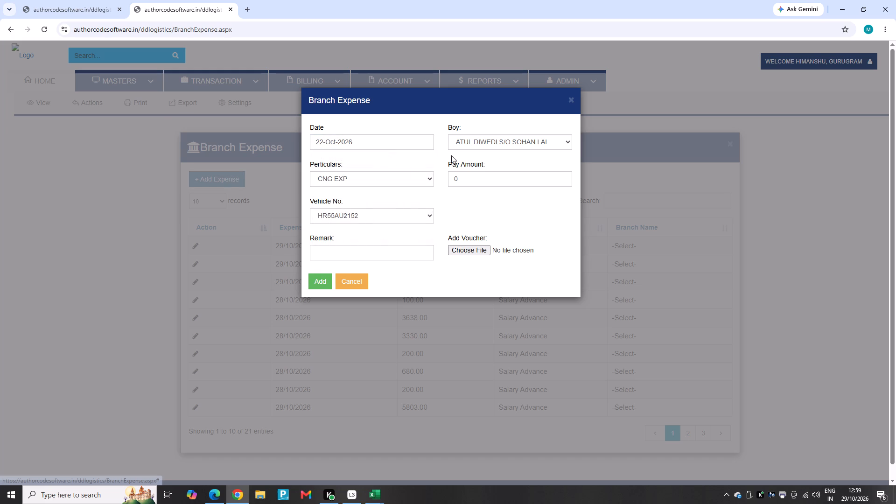
pyautogui.click(366, 180)
pyautogui.press('Tab')
pyautogui.press('Tab')
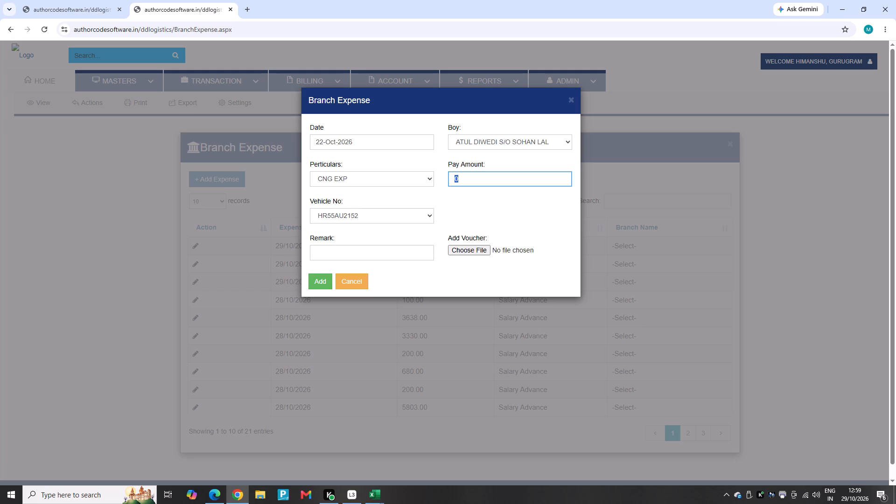
pyautogui.write('1000')
# Look through the available expense categories for the particulars that suit the 22-Oct-2026 entry.
pyautogui.click(412, 174)
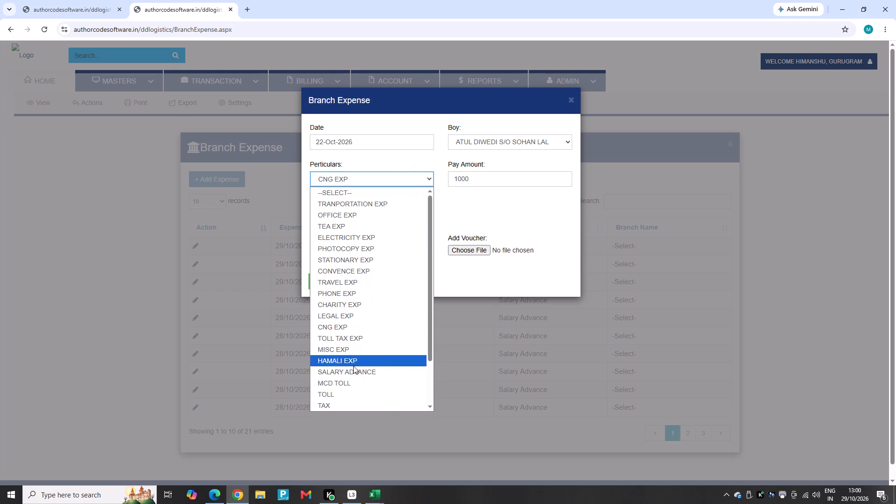
pyautogui.scroll(-3, 354, 372)
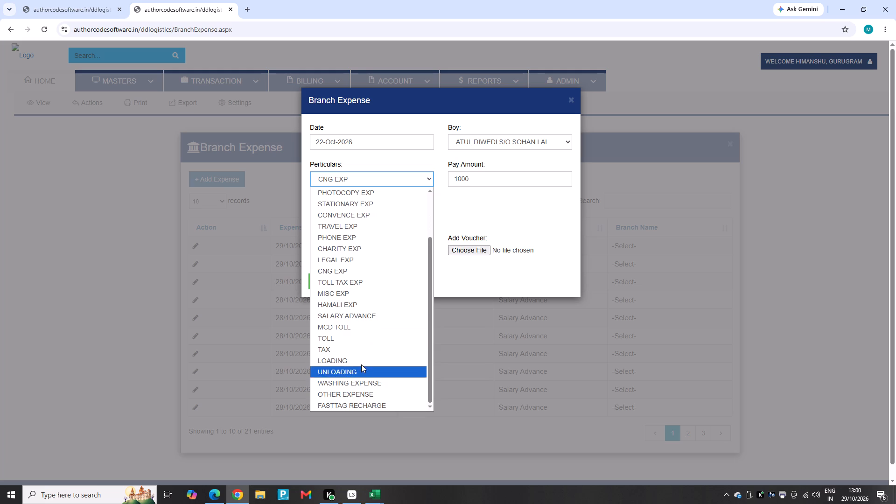
pyautogui.scroll(1, 356, 292)
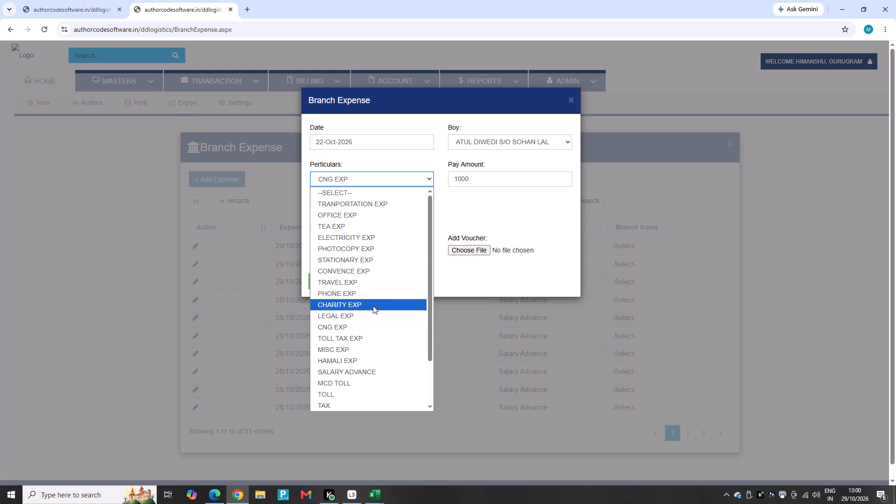
pyautogui.scroll(-1, 373, 336)
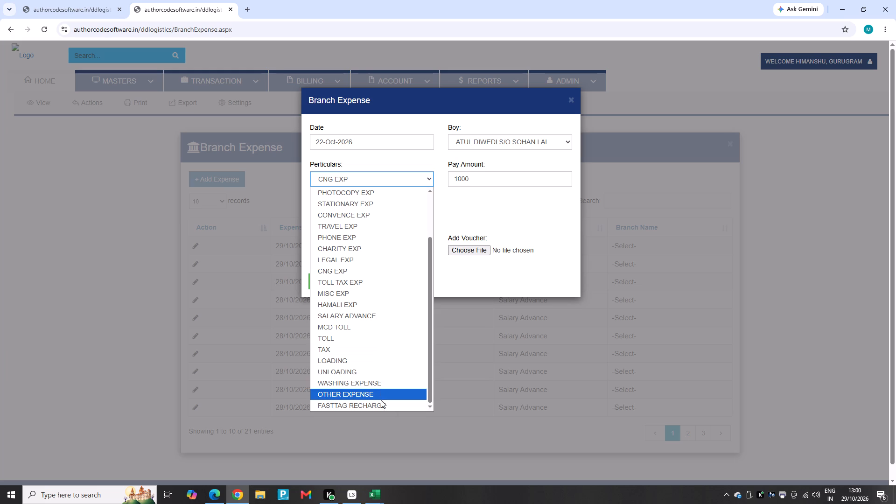
pyautogui.scroll(-2, 381, 402)
pyautogui.scroll(2, 381, 402)
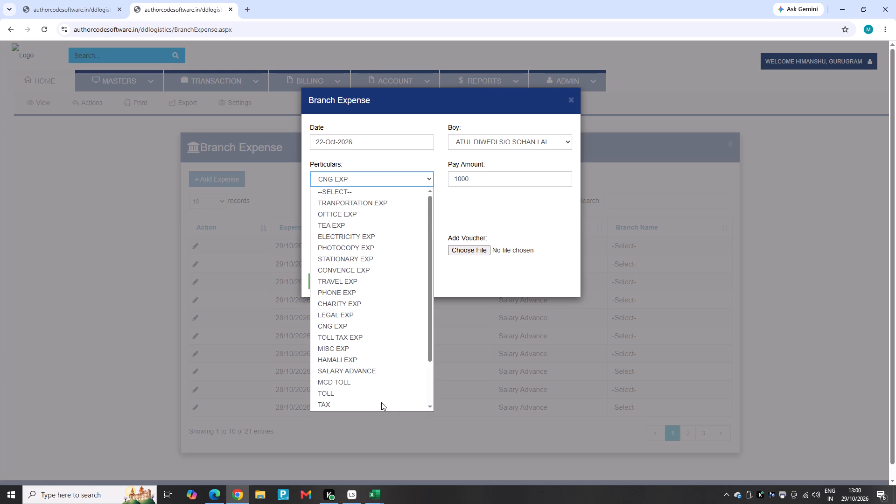
pyautogui.scroll(2, 381, 402)
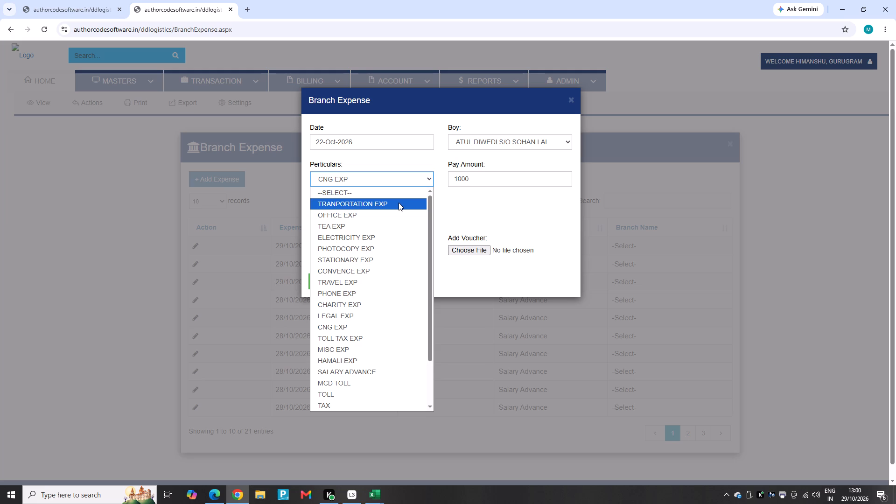
pyautogui.click(412, 180)
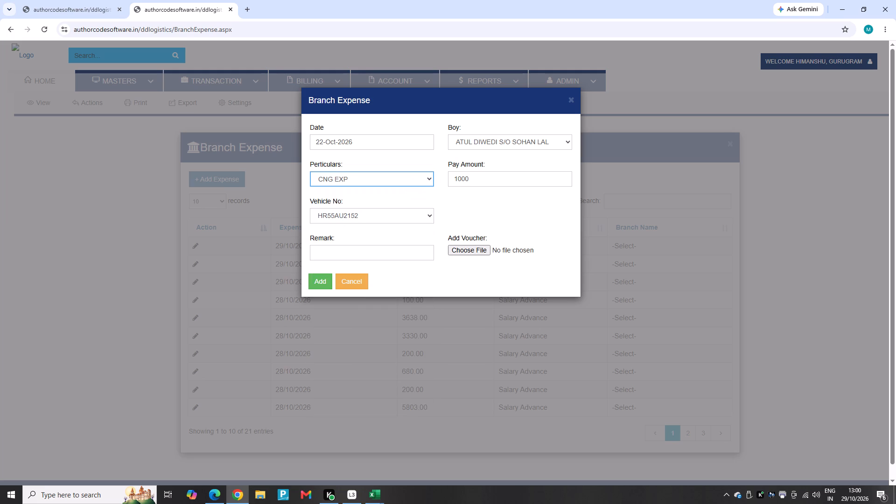
pyautogui.click(378, 179)
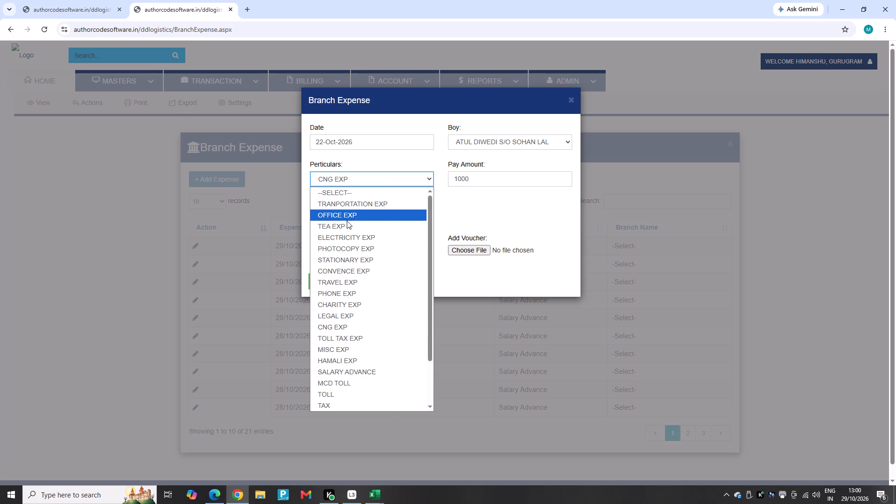
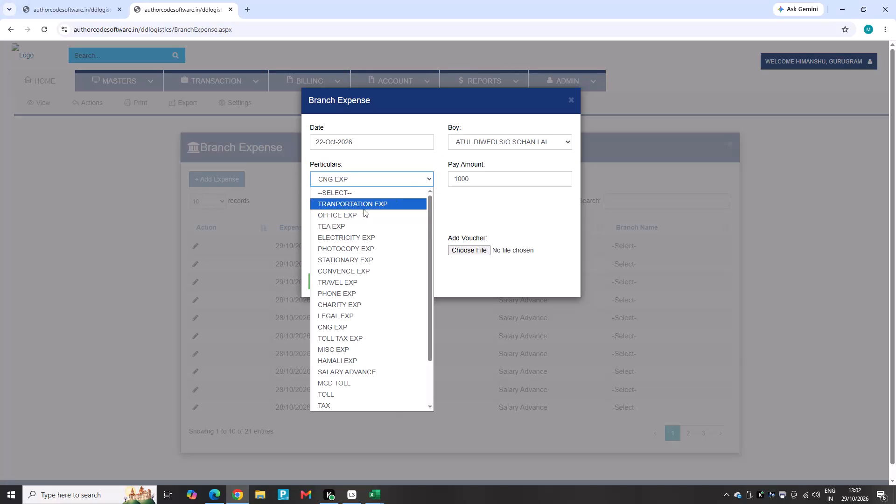
# Set the particulars of the 1000 entry to OTHER EXPENSE and enter the remark "TANKI BALDING".
pyautogui.scroll(-5, 361, 240)
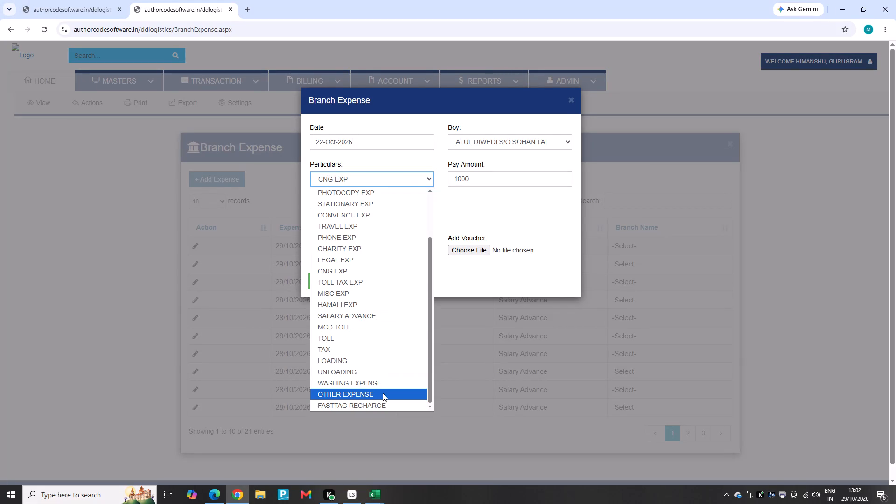
pyautogui.click(380, 396)
pyautogui.press('Tab')
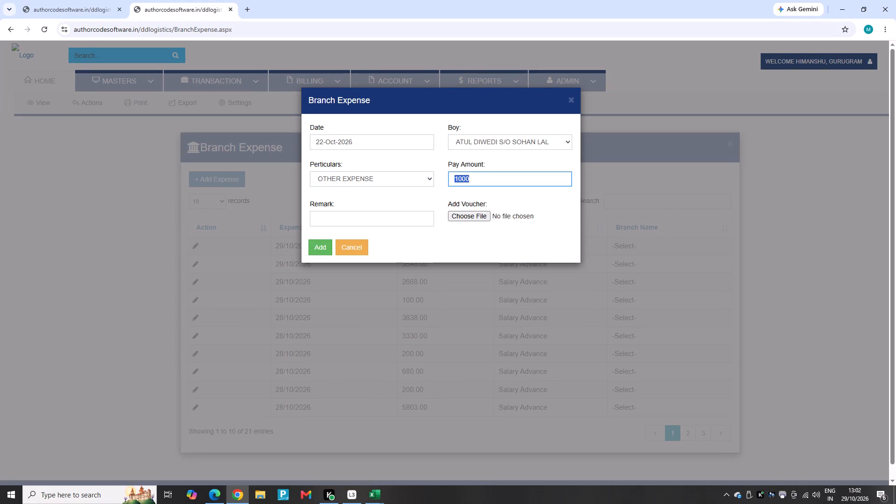
pyautogui.press('Tab')
pyautogui.write('TANKI')
pyautogui.press('space')
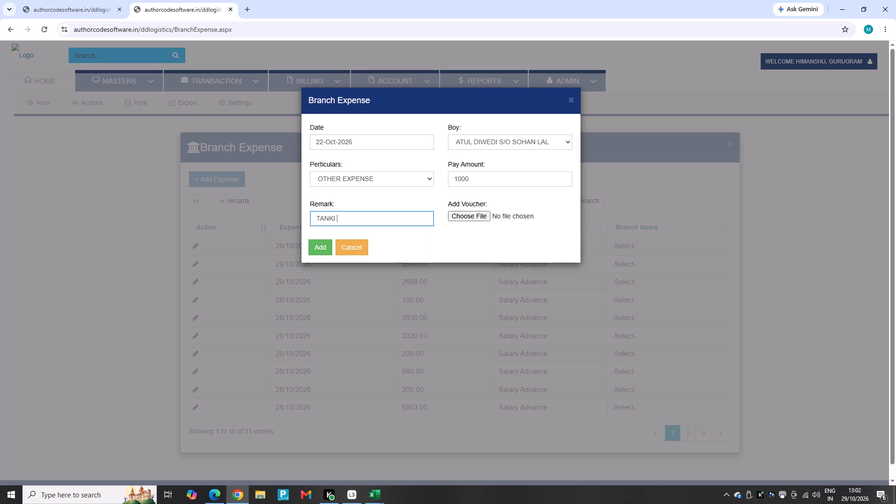
pyautogui.write('BA')
pyautogui.write('LDING')
pyautogui.click(501, 136)
pyautogui.click(483, 187)
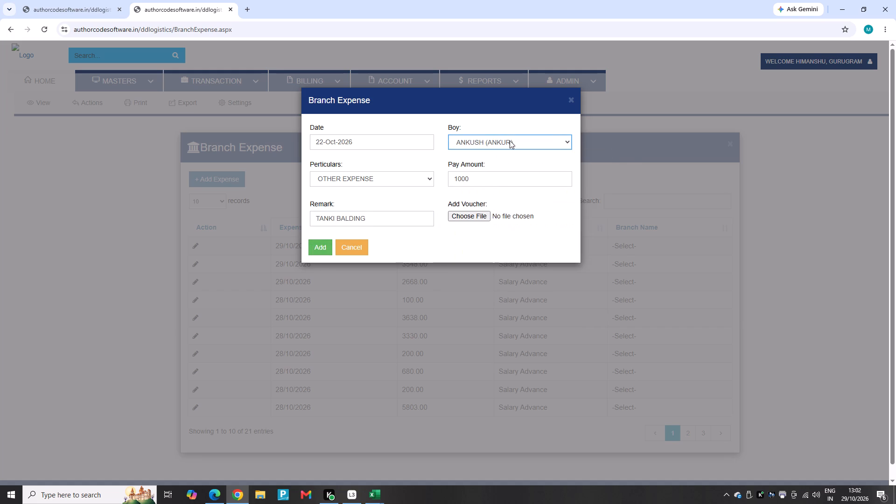
pyautogui.click(511, 138)
pyautogui.click(504, 146)
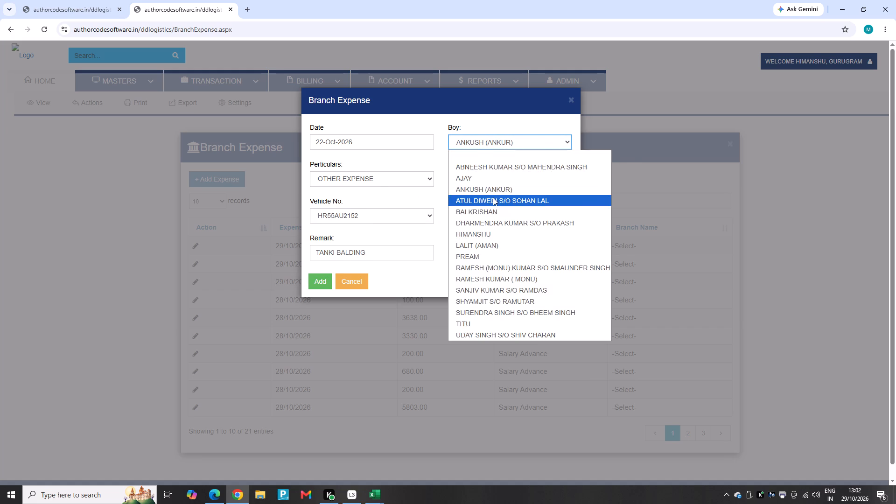
pyautogui.click(493, 197)
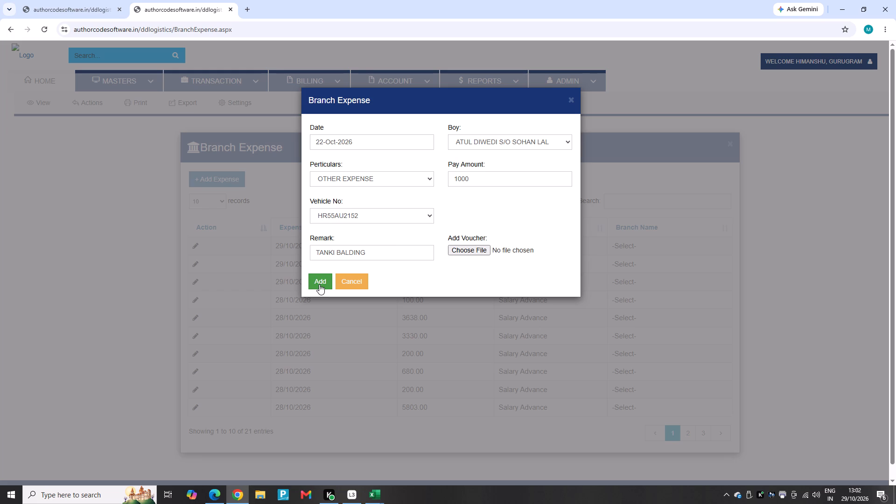
pyautogui.click(319, 284)
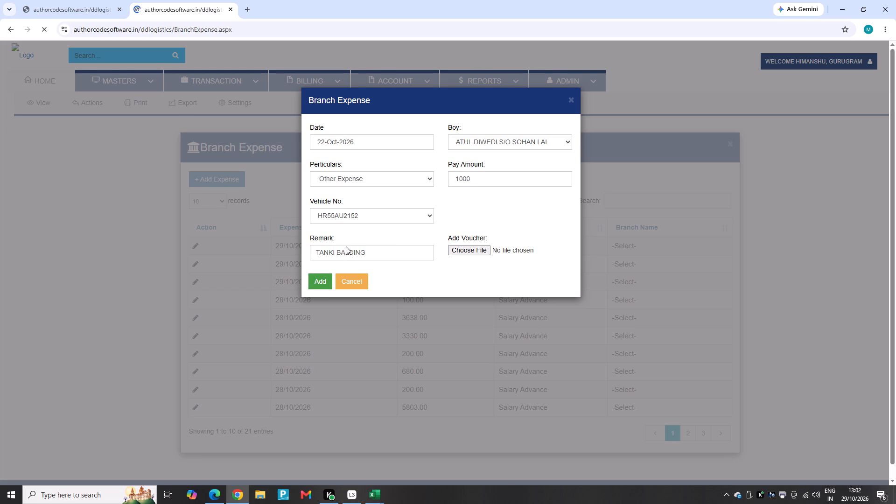
pyautogui.click(485, 280)
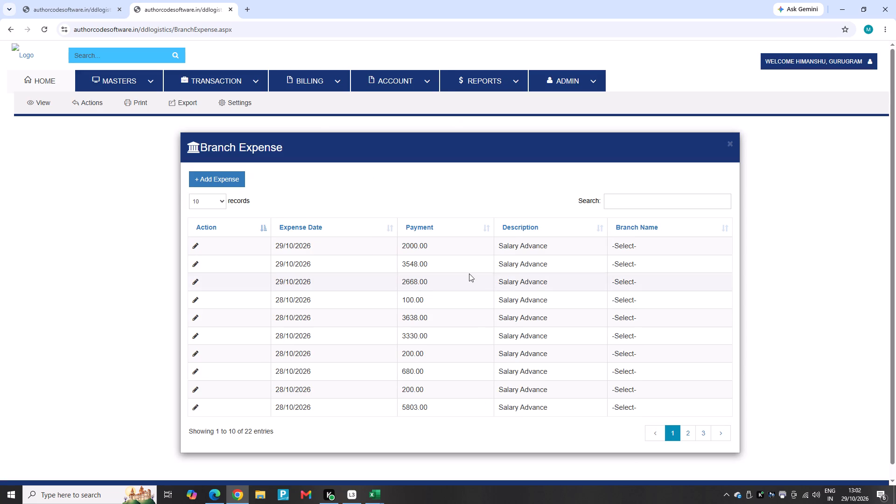
# Start a new expense entry dated 22-Oct-2026 with particulars CNG EXP and a pay amount of 3565.
pyautogui.click(218, 175)
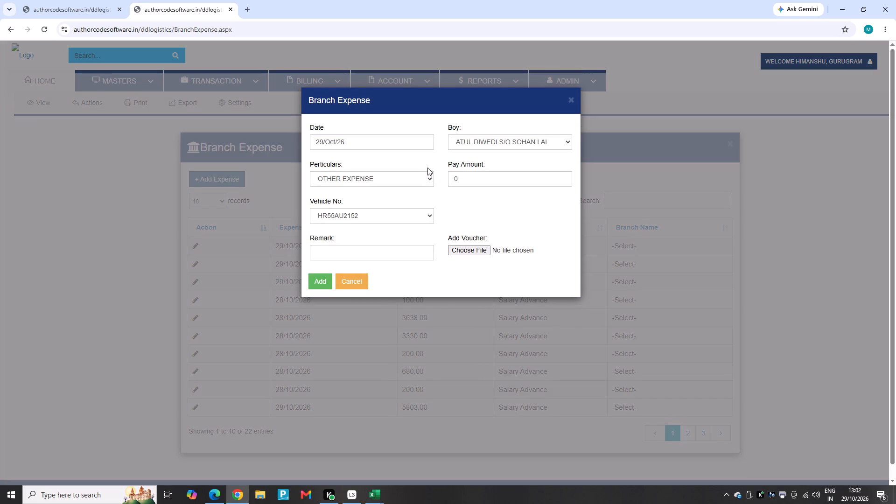
pyautogui.click(406, 147)
pyautogui.click(400, 225)
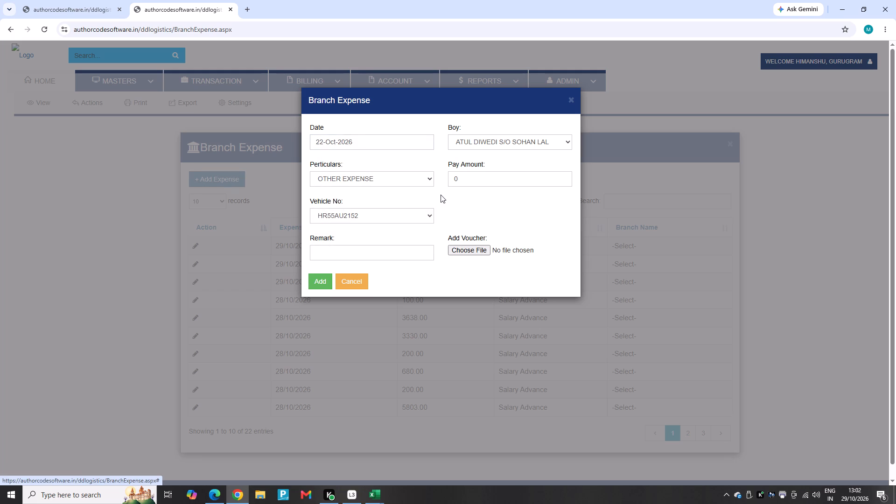
pyautogui.press('Tab')
pyautogui.press('Tab')
pyautogui.click(386, 186)
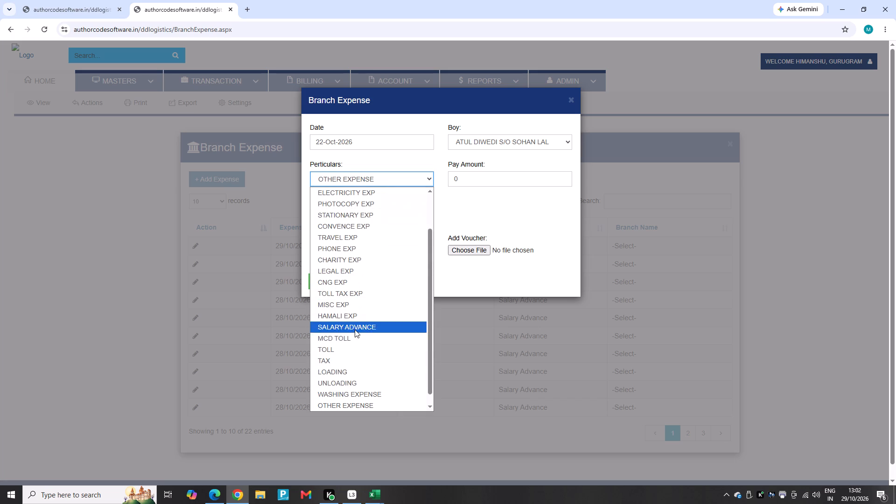
pyautogui.click(378, 283)
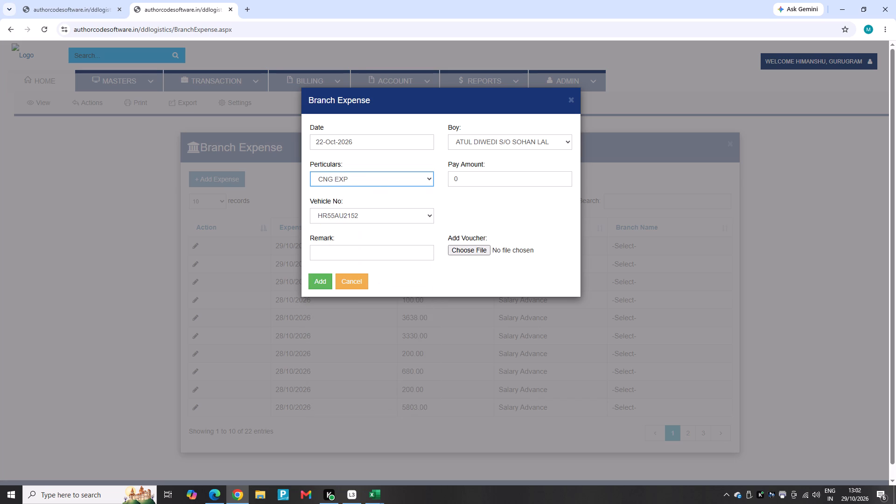
pyautogui.moveTo(459, 181); pyautogui.dragTo(451, 180)
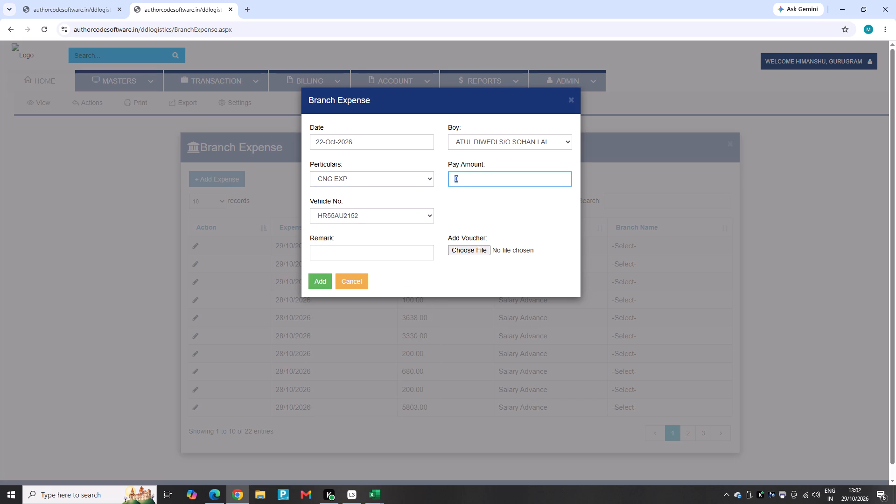
pyautogui.write('35')
pyautogui.write('65')
# Enter the remark "BLS TO HARIDWAR KM 86095" and add this CNG expense to the branch records.
pyautogui.press('Tab')
pyautogui.press('Tab')
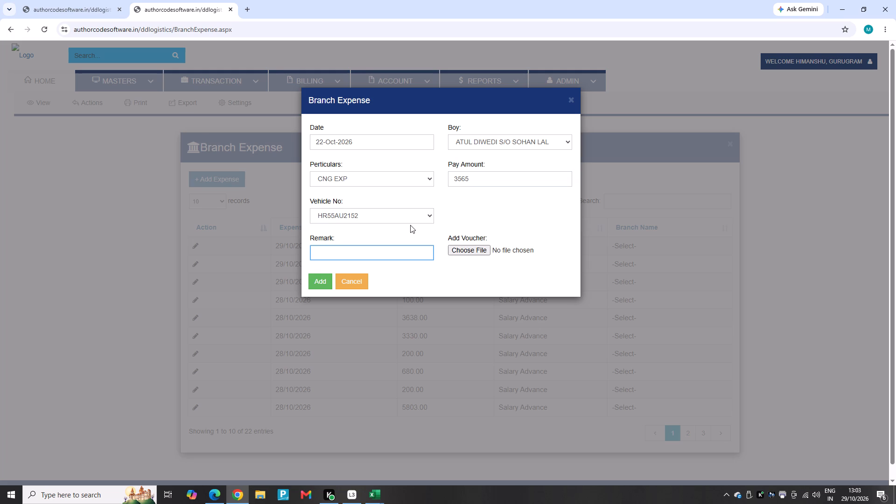
pyautogui.press('b')
pyautogui.write('LS TO HARIDWA')
pyautogui.press('Down')
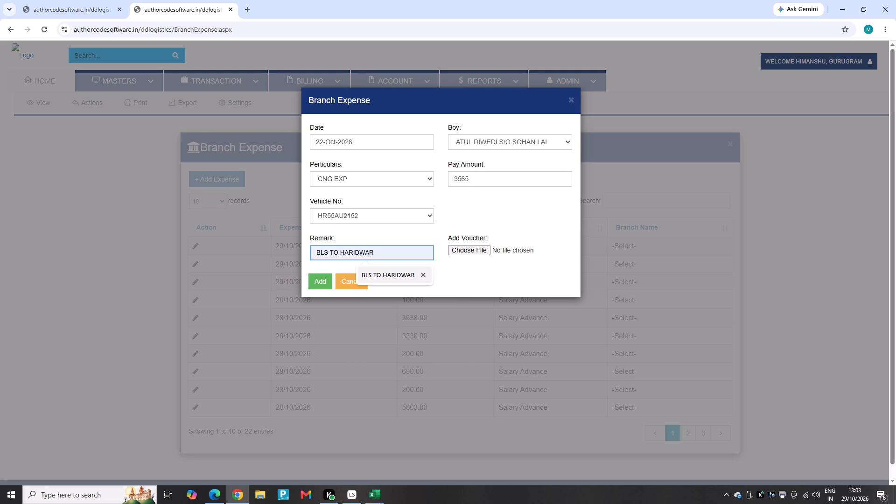
pyautogui.click(383, 273)
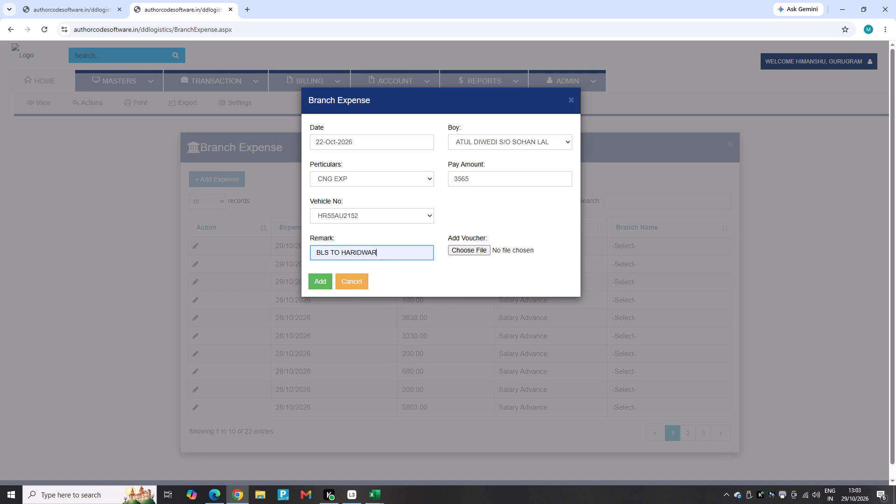
pyautogui.press('space')
pyautogui.write('KM')
pyautogui.press('space')
pyautogui.write('86')
pyautogui.write('09')
pyautogui.press('5')
pyautogui.click(322, 283)
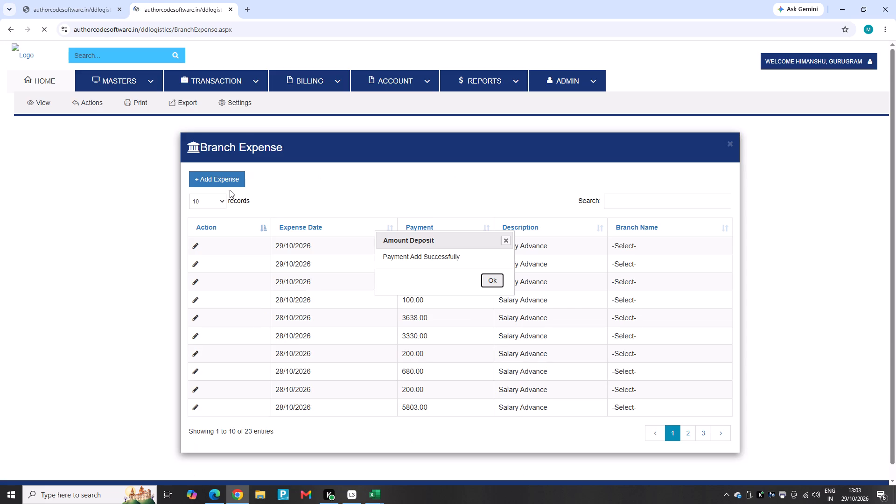
pyautogui.click(493, 281)
# Start another CNG expense entry for Atul dated 22-Oct-2026 with a pay amount of 5082.
pyautogui.click(232, 183)
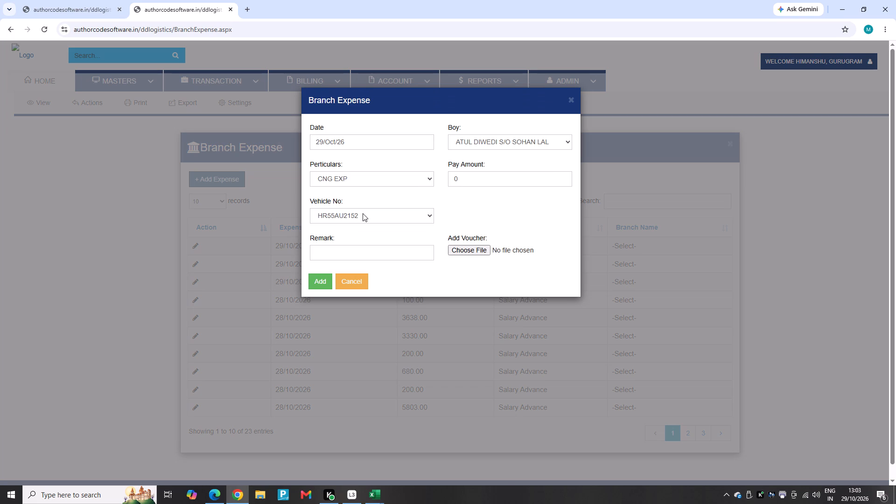
pyautogui.click(374, 138)
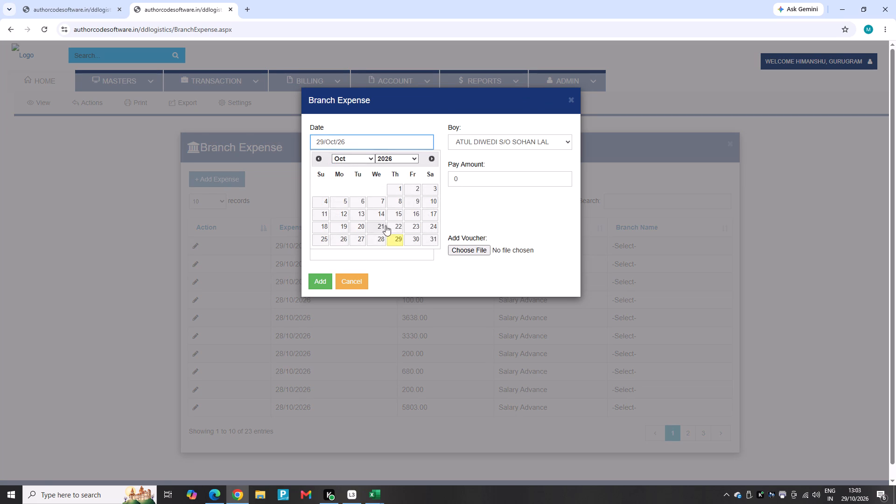
pyautogui.click(397, 223)
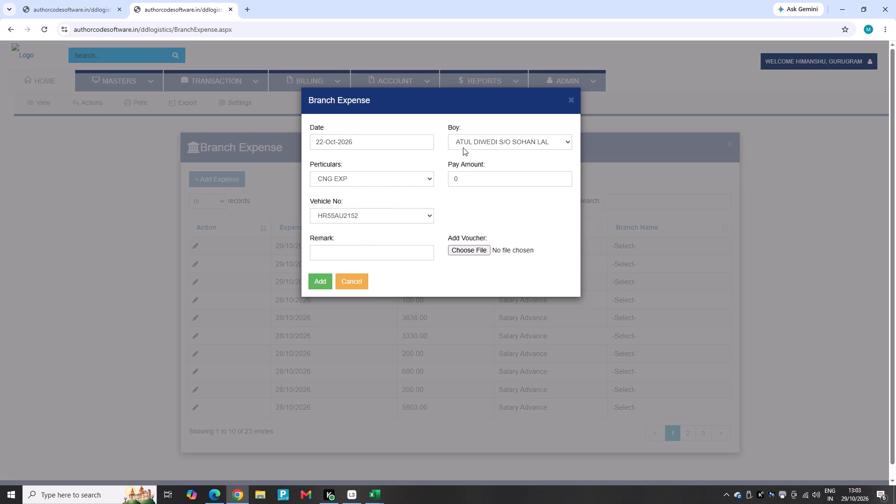
pyautogui.moveTo(477, 176); pyautogui.dragTo(413, 191)
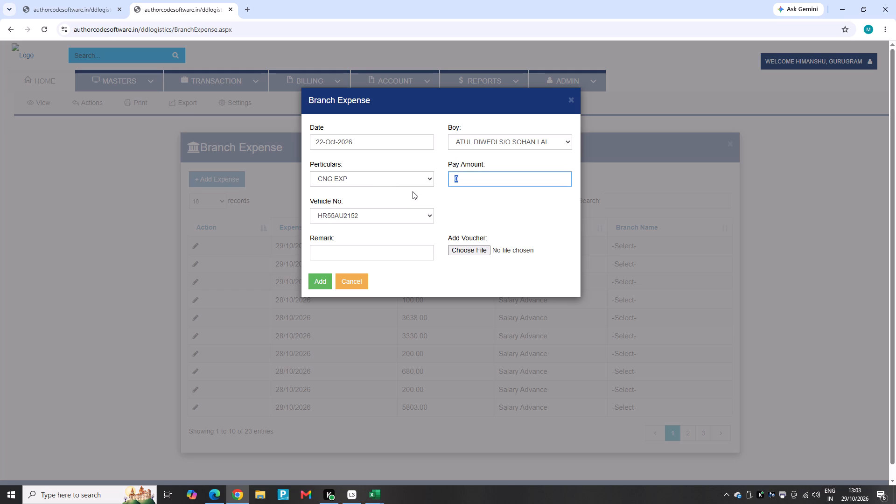
pyautogui.write('5082')
pyautogui.press('Tab')
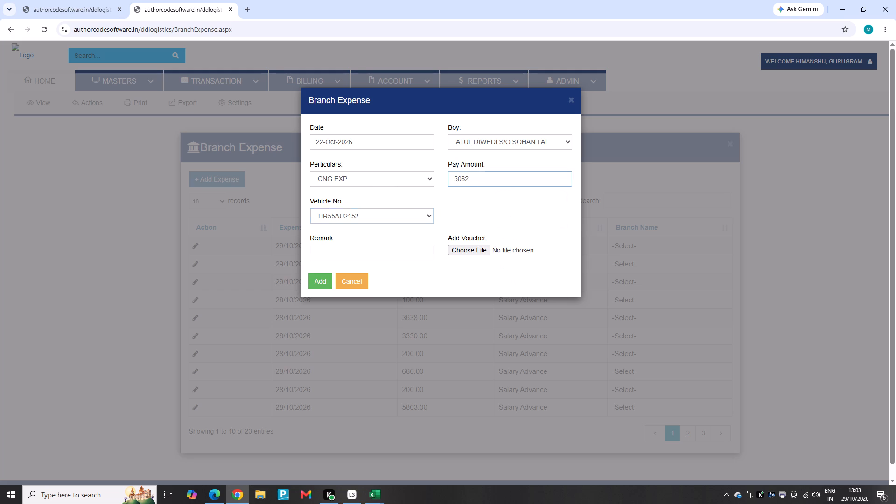
# Fill the remark from the saved Moradabad-to-Bareilly suggestion and change its destination to HARIDWAR.
pyautogui.press('Tab')
pyautogui.write('MOR')
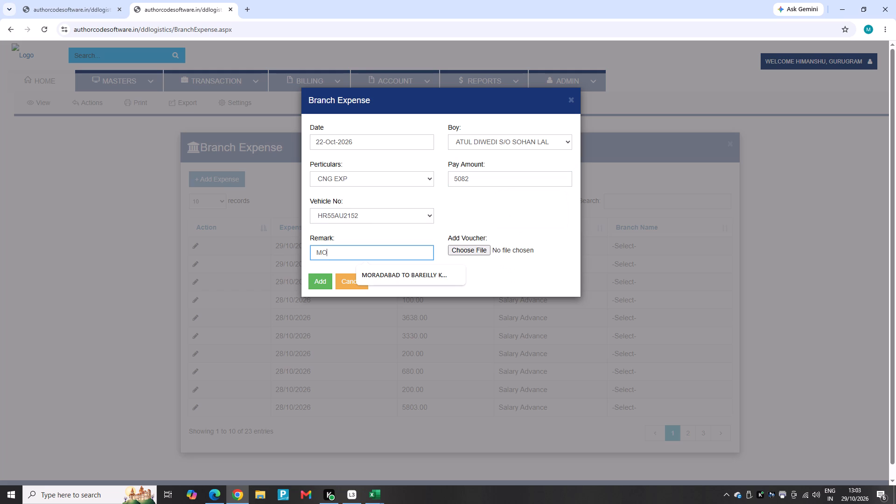
pyautogui.click(395, 285)
pyautogui.click(396, 279)
pyautogui.moveTo(404, 252); pyautogui.dragTo(374, 252)
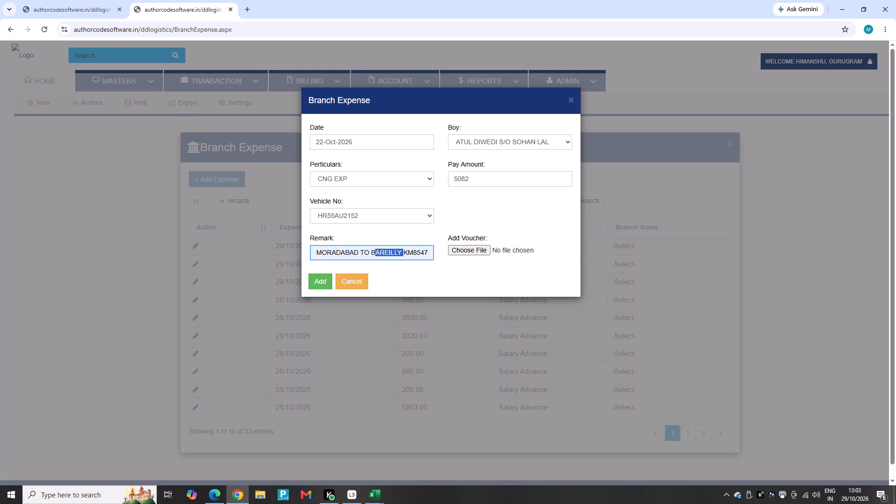
pyautogui.moveTo(374, 252); pyautogui.dragTo(371, 252)
pyautogui.press('BackSpace')
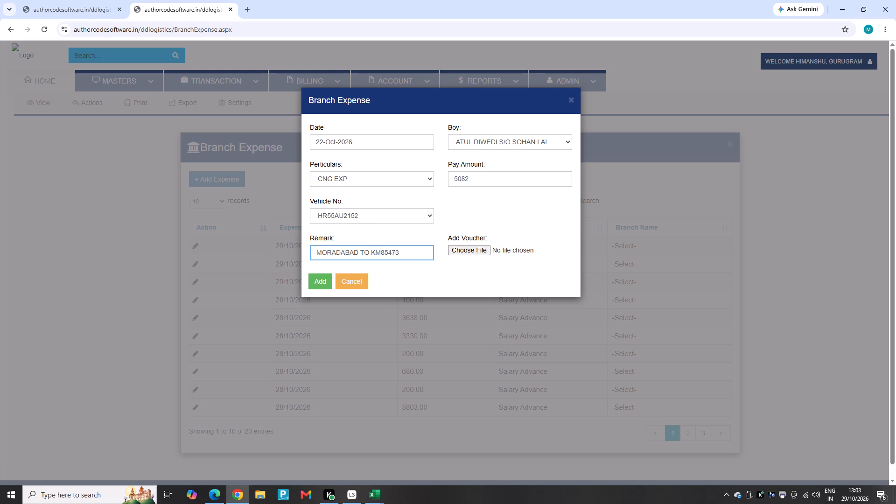
pyautogui.write('HARI')
pyautogui.write('DWAR')
pyautogui.press('space')
# Change the remark's KM reading to 86385 and add this CNG expense to the branch records.
pyautogui.press('Right')
pyautogui.press('Right')
pyautogui.press('Right')
pyautogui.press('Right')
pyautogui.press('Right')
pyautogui.press('Right')
pyautogui.press('Right')
pyautogui.press('Right')
pyautogui.press('Right')
pyautogui.press('Right')
pyautogui.press('Right')
pyautogui.press('Right')
pyautogui.press('Right')
pyautogui.press('Right')
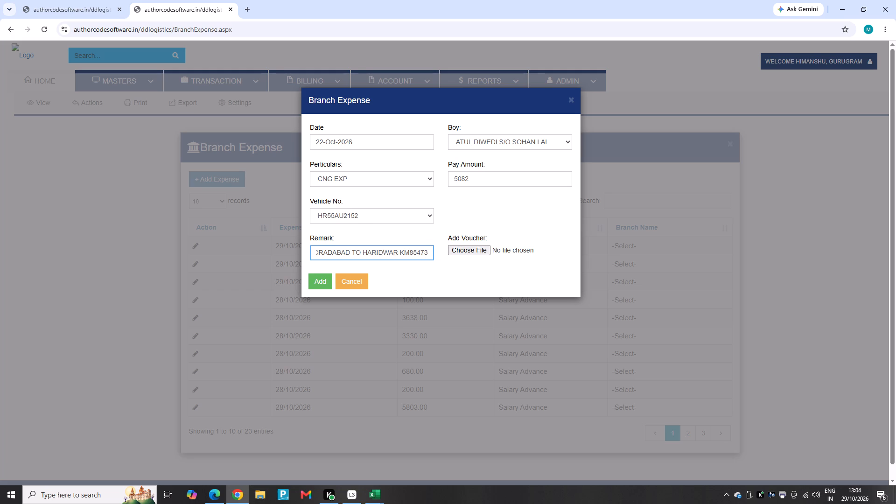
pyautogui.press('BackSpace')
pyautogui.press('BackSpace')
pyautogui.press('BackSpace')
pyautogui.press('BackSpace')
pyautogui.press('BackSpace')
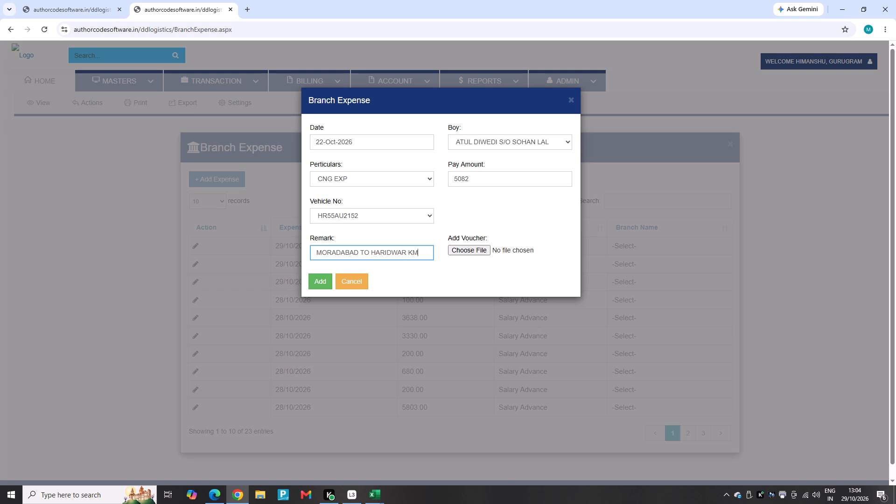
pyautogui.press('8')
pyautogui.write('6385')
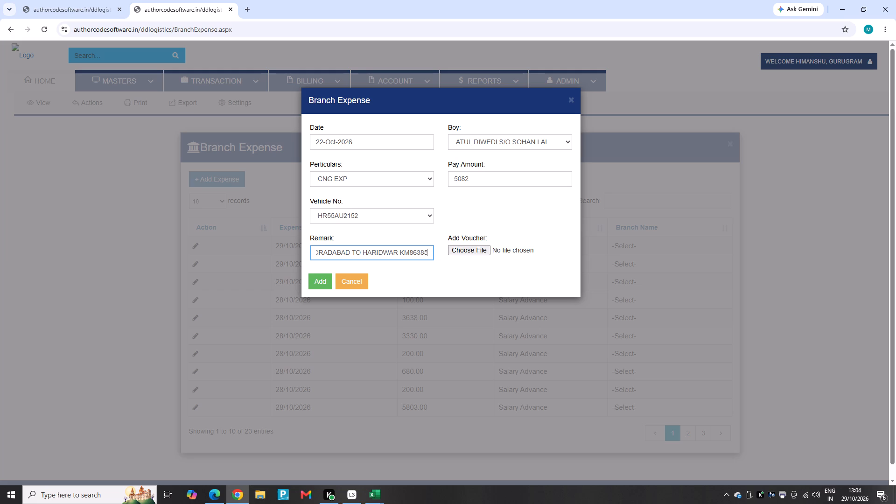
pyautogui.click(319, 280)
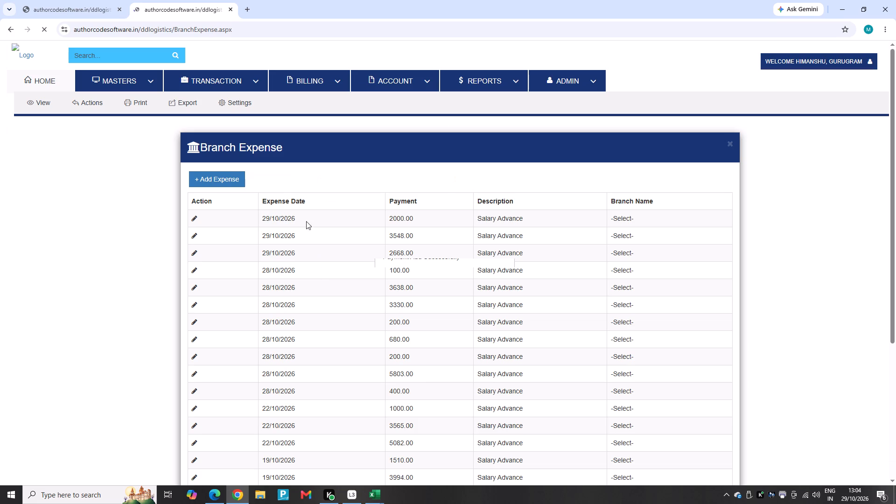
pyautogui.click(494, 275)
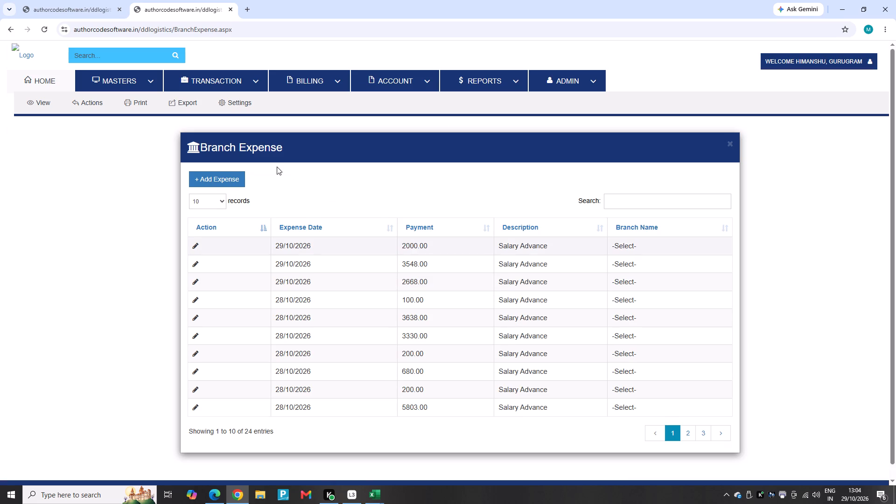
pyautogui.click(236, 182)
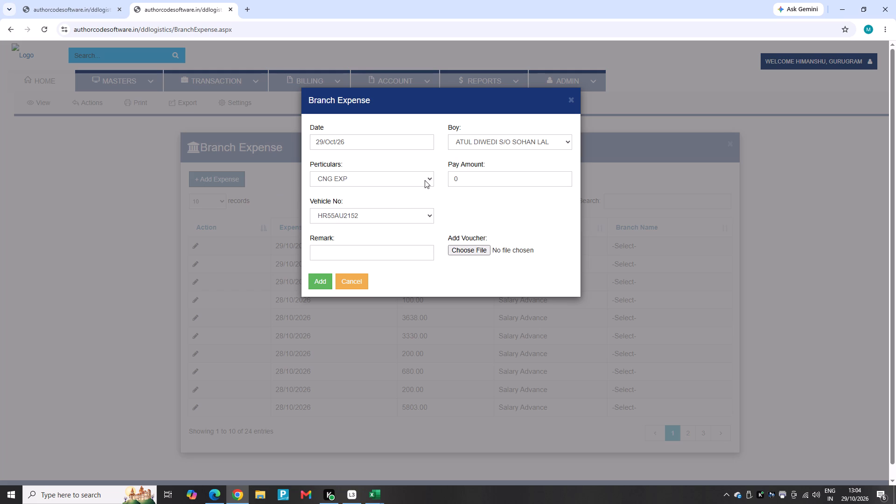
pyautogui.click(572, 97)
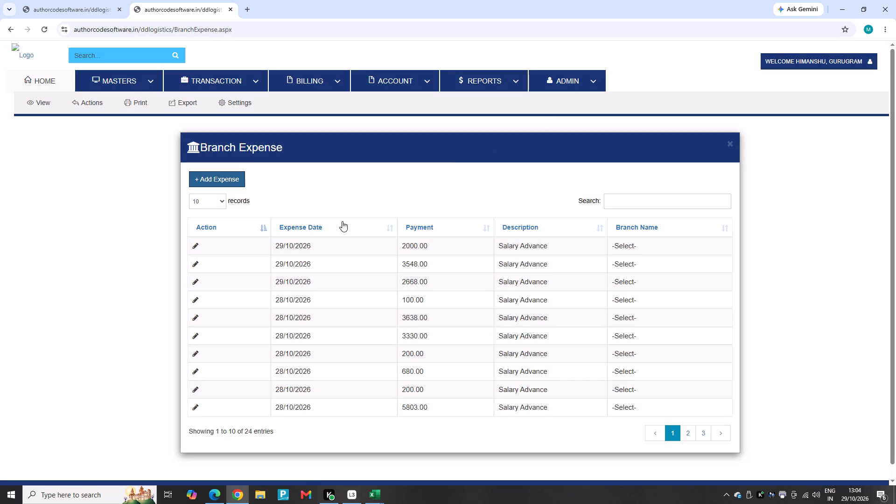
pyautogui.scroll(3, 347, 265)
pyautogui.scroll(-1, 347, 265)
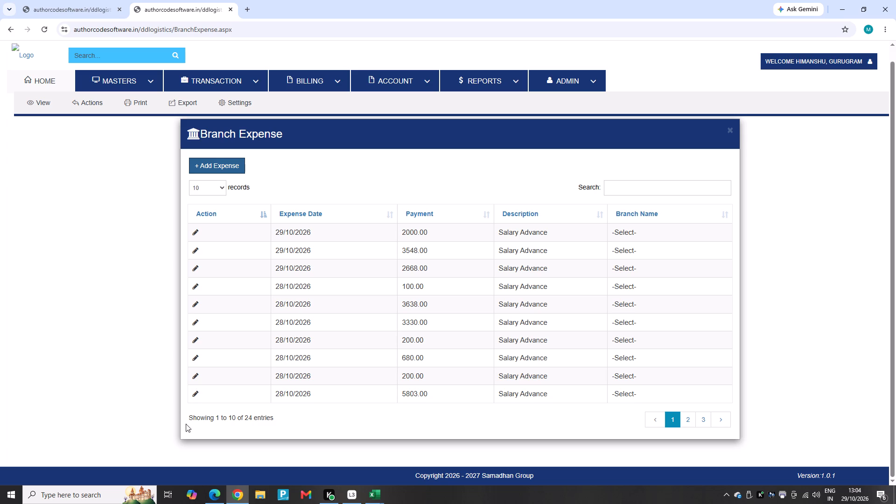
# Open the 28/10/2026 expense of 5803.00 to review its details, and close it without changes.
pyautogui.click(193, 396)
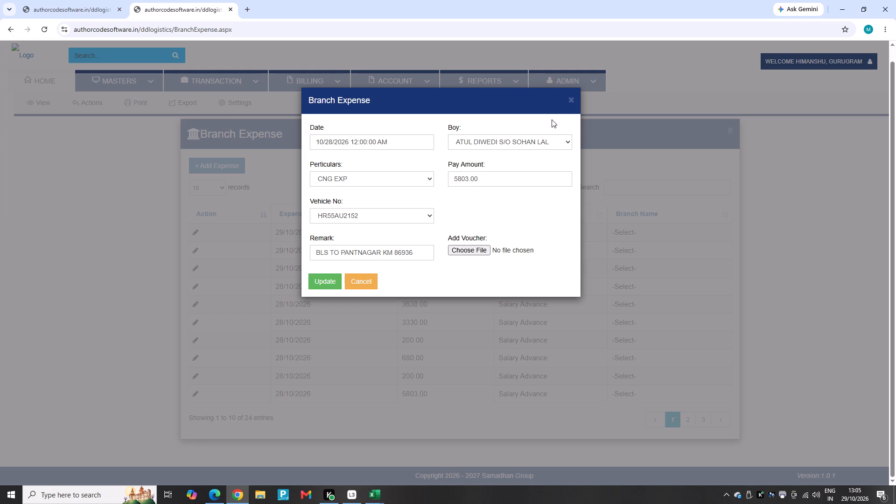
pyautogui.click(570, 98)
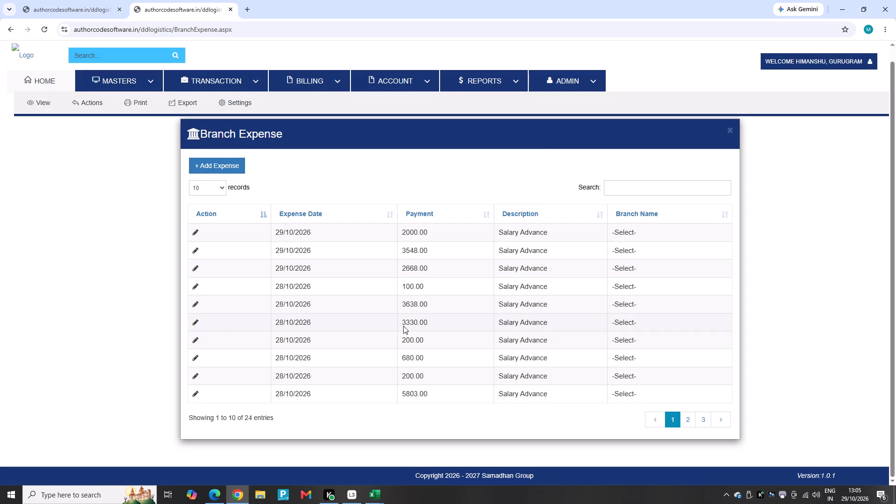
# Open the 22/10/2026 expense of 5082.00, change the destination in its remark to RUDERPUR and update the record.
pyautogui.scroll(-2, 428, 292)
pyautogui.scroll(2, 428, 292)
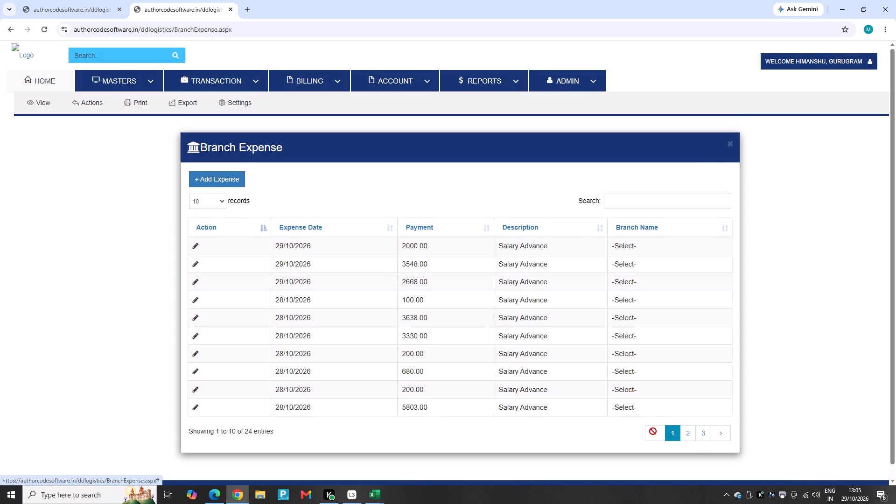
pyautogui.click(653, 431)
pyautogui.click(684, 434)
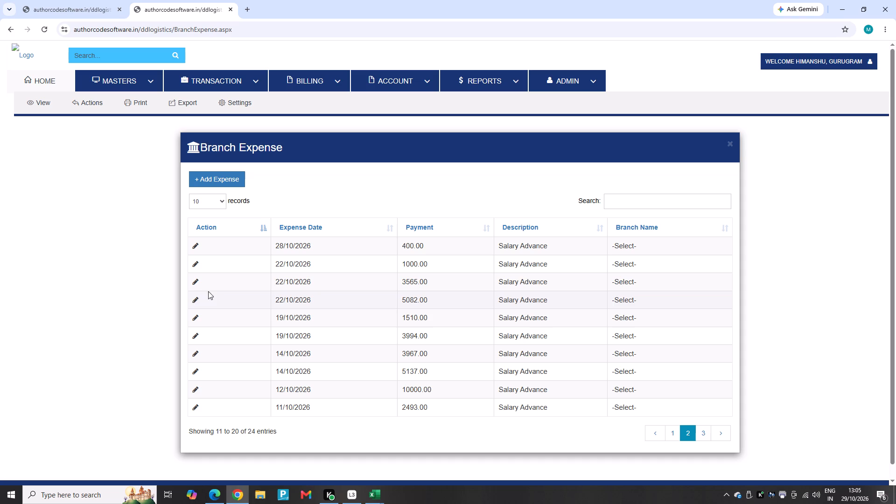
pyautogui.click(194, 302)
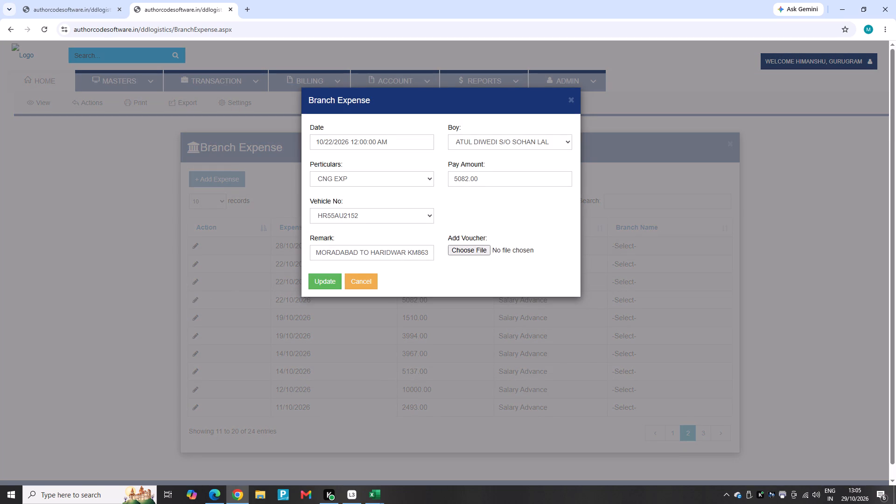
pyautogui.moveTo(405, 250); pyautogui.dragTo(367, 250)
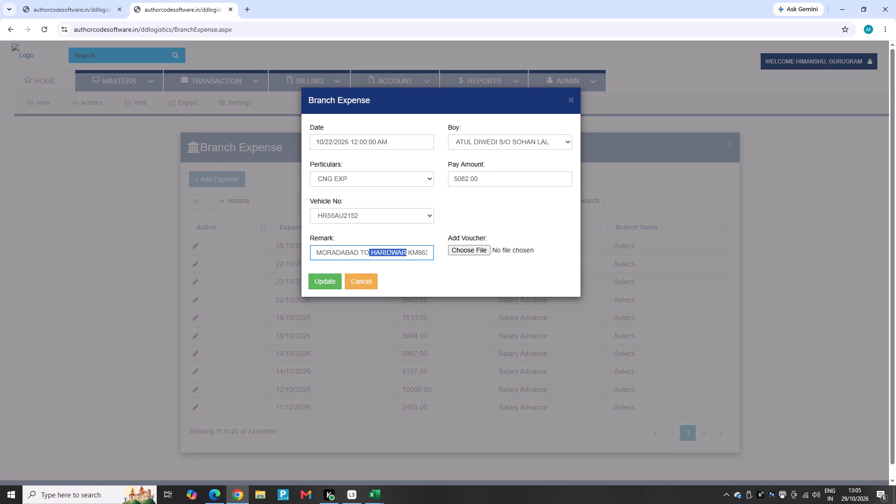
pyautogui.press('BackSpace')
pyautogui.write('RUDERPUR')
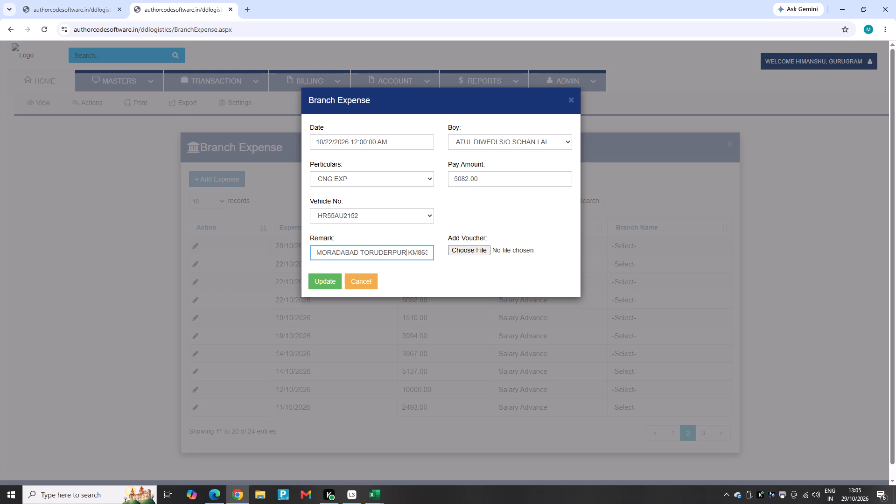
pyautogui.press('Left')
pyautogui.press('Left')
pyautogui.press('Left')
pyautogui.press('Left')
pyautogui.press('Left')
pyautogui.press('Left')
pyautogui.press('Left')
pyautogui.press('Left')
pyautogui.press('Left')
pyautogui.press('Right')
pyautogui.press('space')
pyautogui.press('Return')
pyautogui.click(329, 284)
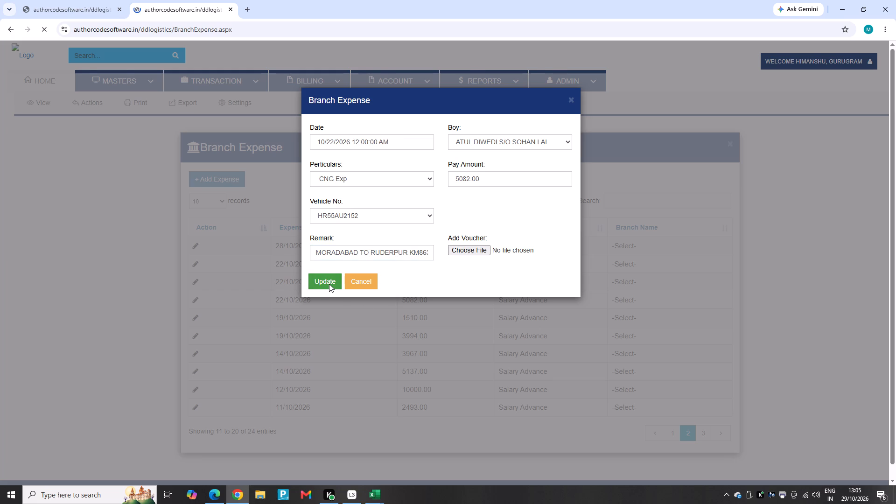
pyautogui.click(501, 283)
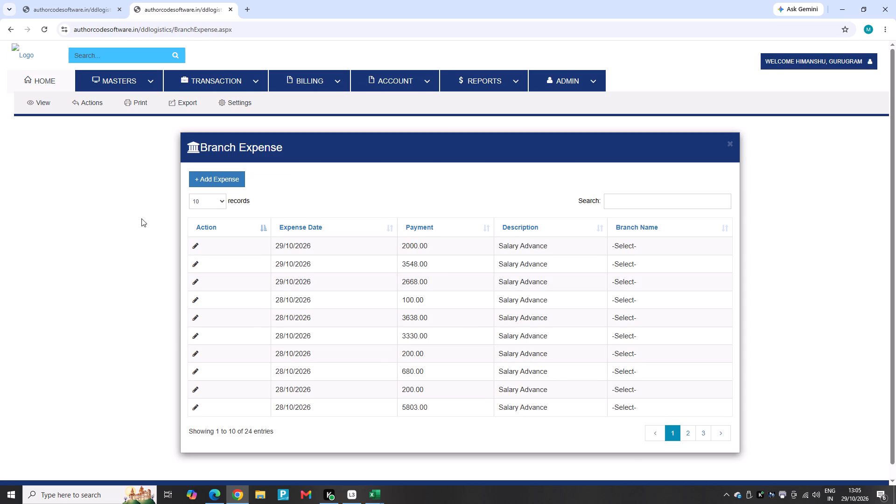
# Start a new CNG expense entry for Atul dated 24-Oct-2026 with a pay amount of 3985.
pyautogui.click(205, 179)
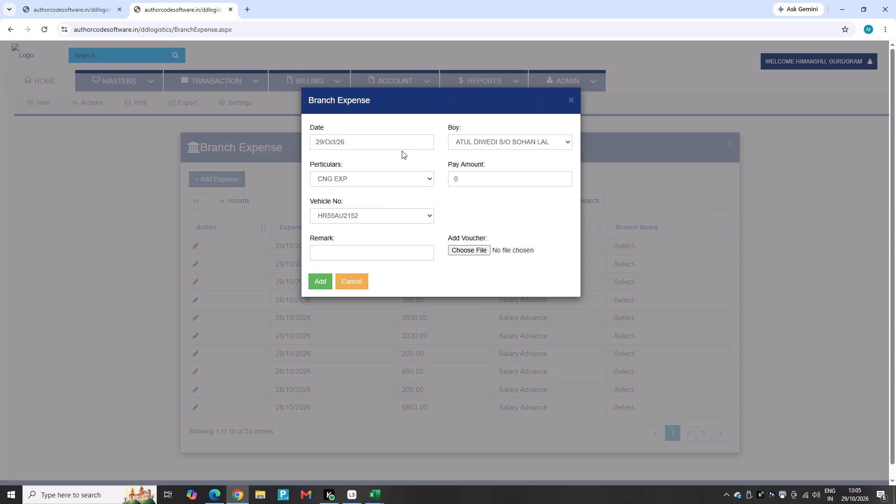
pyautogui.click(399, 145)
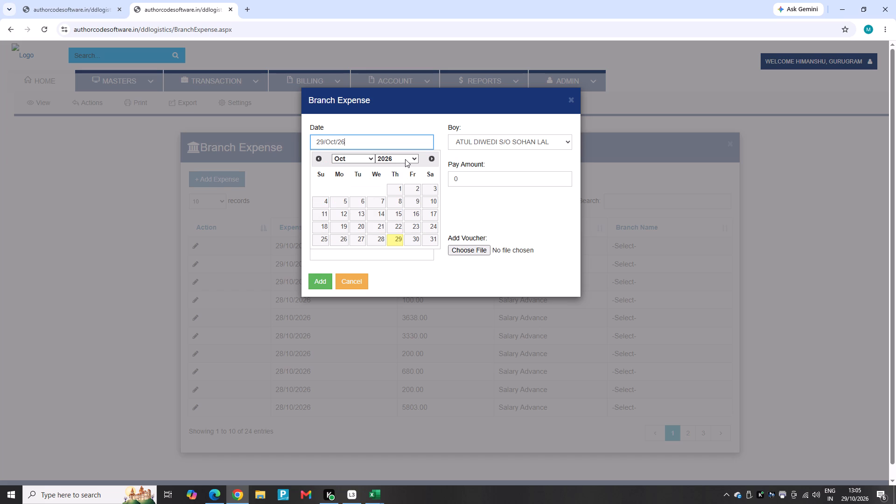
pyautogui.click(434, 228)
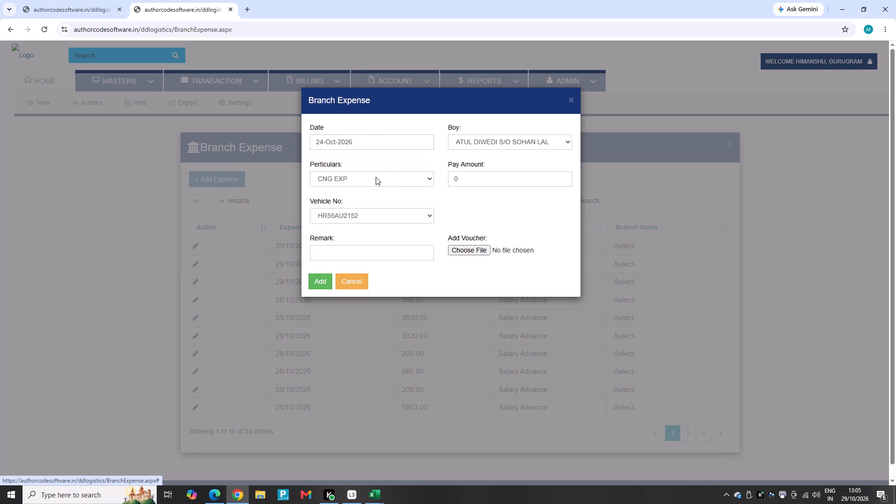
pyautogui.moveTo(482, 175); pyautogui.dragTo(428, 183)
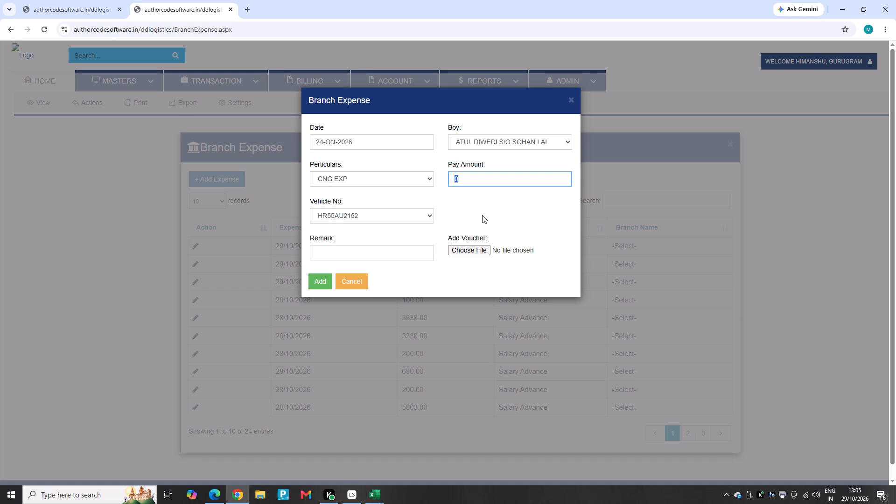
pyautogui.write('3985')
# Enter the remark "RUDERPUR TO BLS KM 86696" for this CNG expense.
pyautogui.click(353, 255)
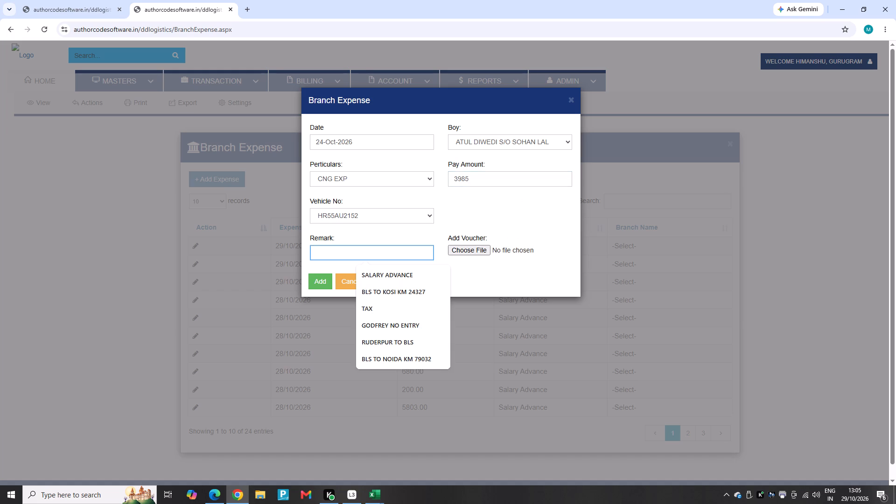
pyautogui.write('RU')
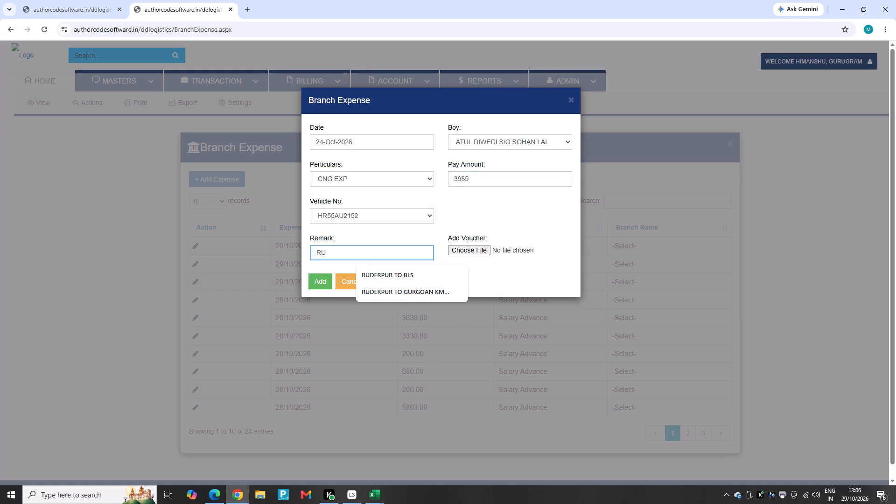
pyautogui.press('Down')
pyautogui.click(374, 280)
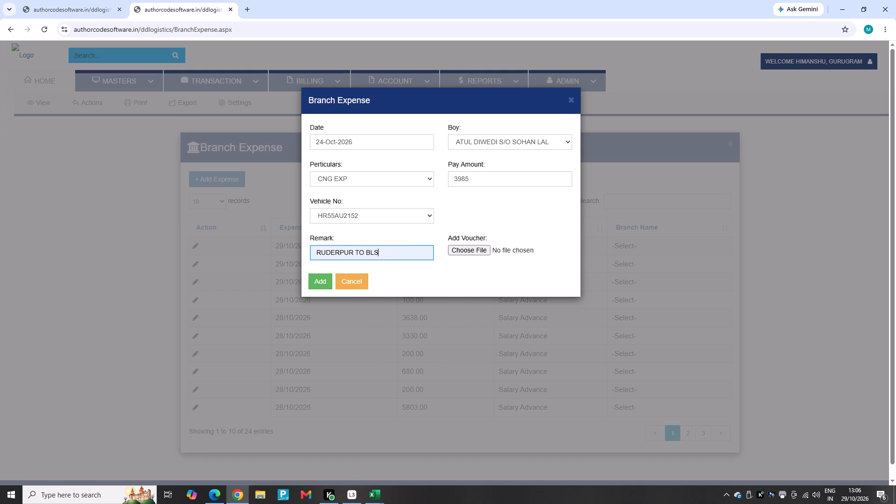
pyautogui.write('KM')
pyautogui.press('BackSpace')
pyautogui.press('BackSpace')
pyautogui.press('space')
pyautogui.write('KM')
pyautogui.press('space')
pyautogui.write('86696')
# Add the completed 24-Oct-2026 CNG expense of 3985 to the branch expense records.
pyautogui.click(320, 278)
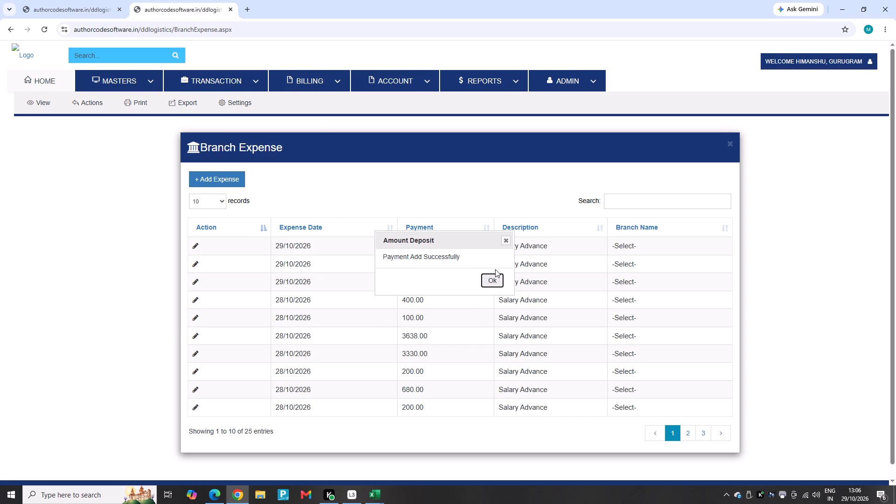
pyautogui.click(494, 275)
# Start a new UNLOADING expense entry for Atul with a pay amount of 300, and begin its remark.
pyautogui.click(224, 173)
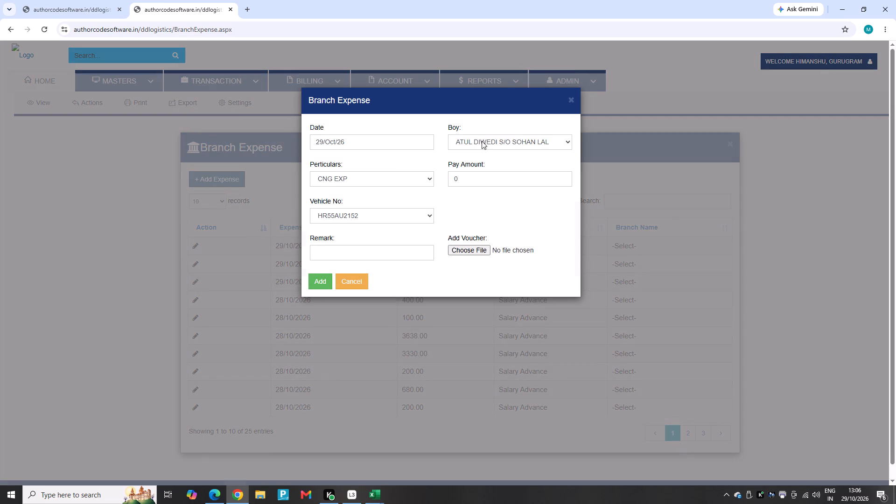
pyautogui.moveTo(474, 174); pyautogui.dragTo(440, 185)
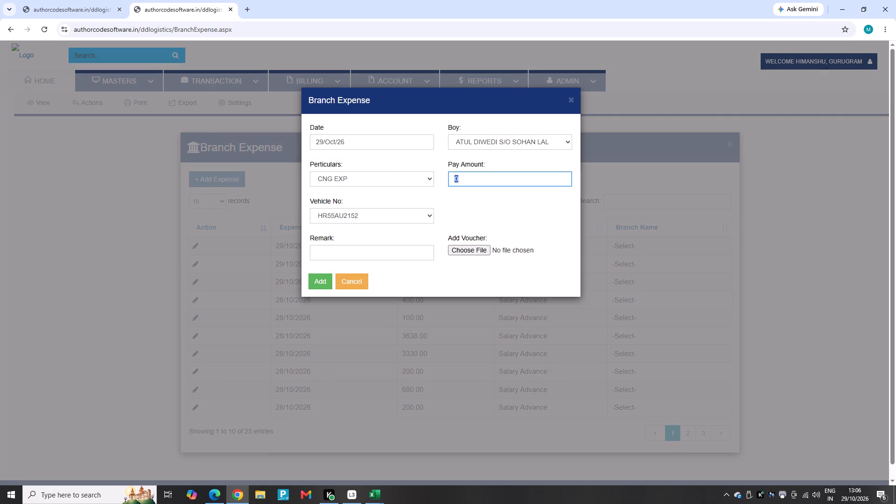
pyautogui.write('300')
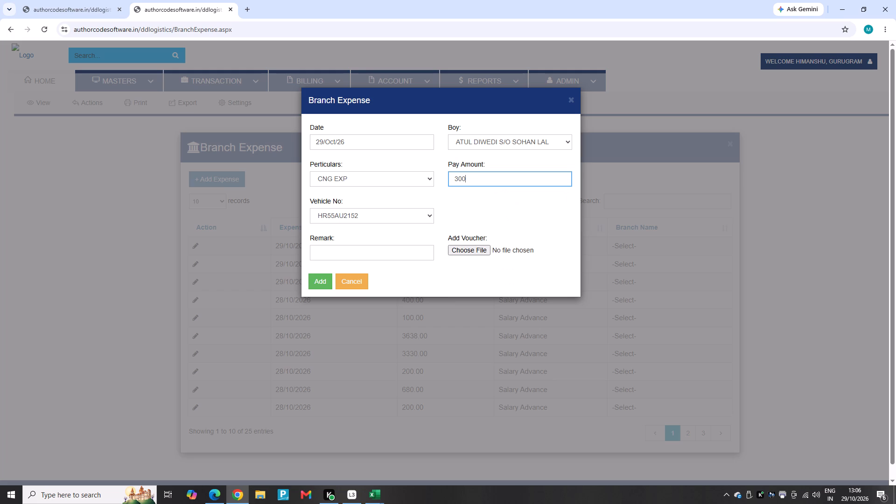
pyautogui.click(371, 258)
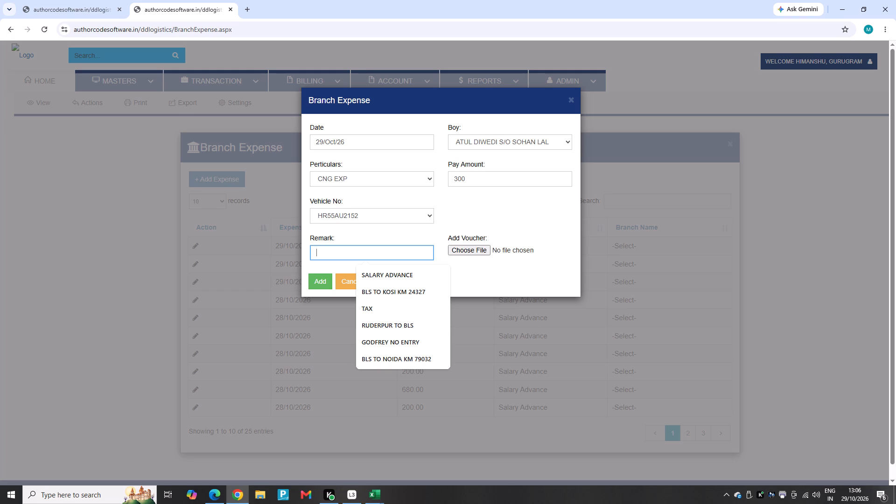
pyautogui.click(383, 177)
pyautogui.scroll(-4, 347, 356)
pyautogui.click(356, 370)
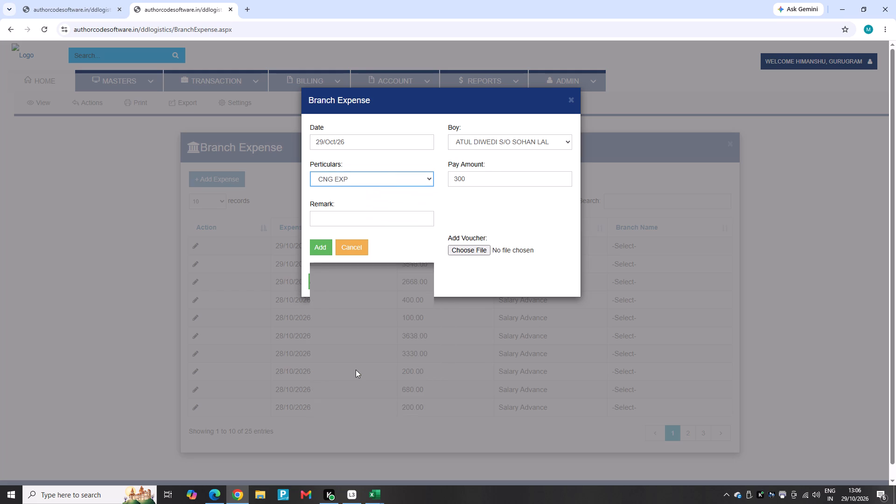
pyautogui.click(501, 140)
pyautogui.click(497, 177)
pyautogui.click(507, 159)
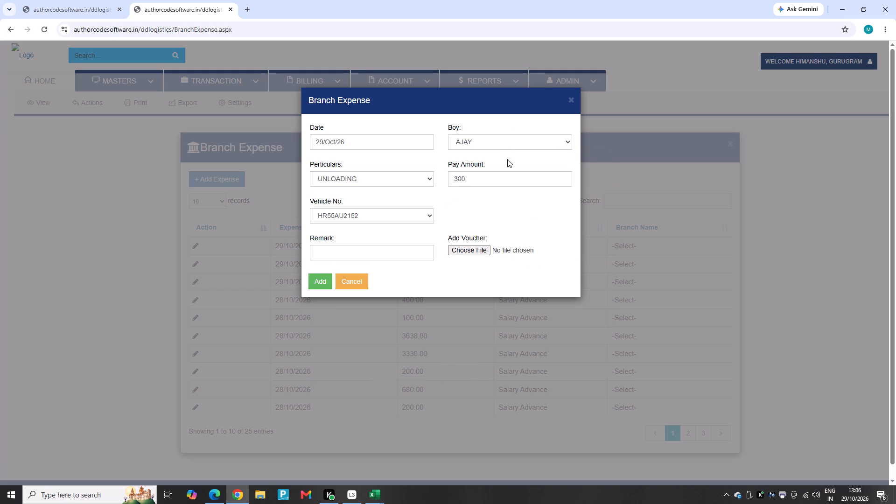
pyautogui.click(511, 147)
pyautogui.click(511, 202)
pyautogui.click(370, 246)
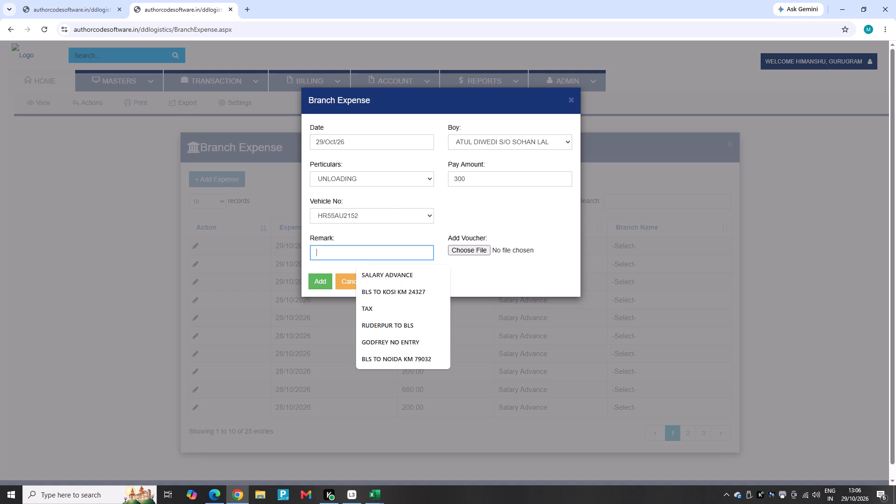
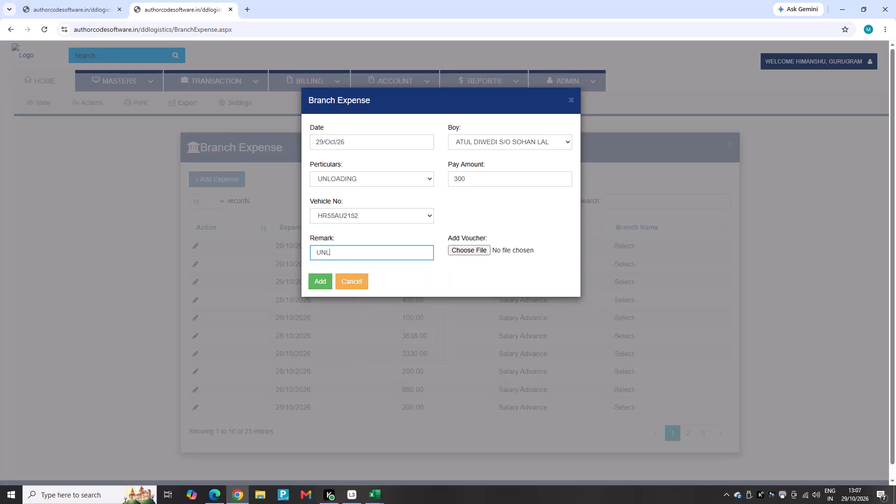
# Complete the remark of the 300 unloading expense as "UNLOADING CHARGE AT MANESAR".
pyautogui.write('CHARGW')
pyautogui.press('BackSpace')
pyautogui.write('E AT ,M')
pyautogui.press('BackSpace')
pyautogui.press('BackSpace')
pyautogui.write('MANESAR')
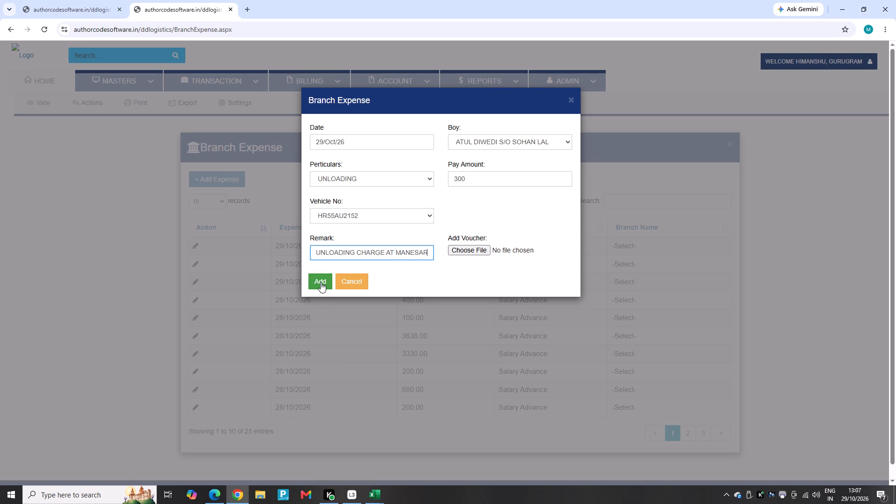
# Set the unloading expense date to 24/Oct/26 and add the entry to the branch expense records.
pyautogui.click(385, 140)
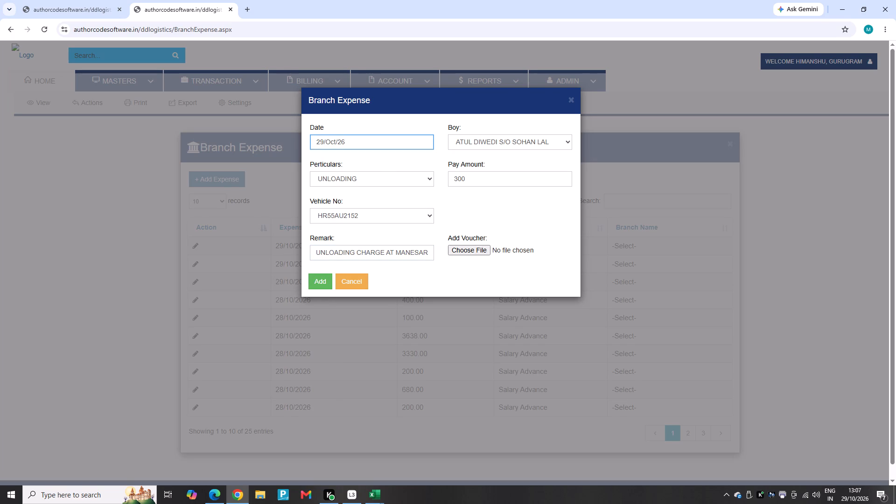
pyautogui.click(324, 141)
pyautogui.press('BackSpace')
pyautogui.press('BackSpace')
pyautogui.write('24')
pyautogui.click(324, 283)
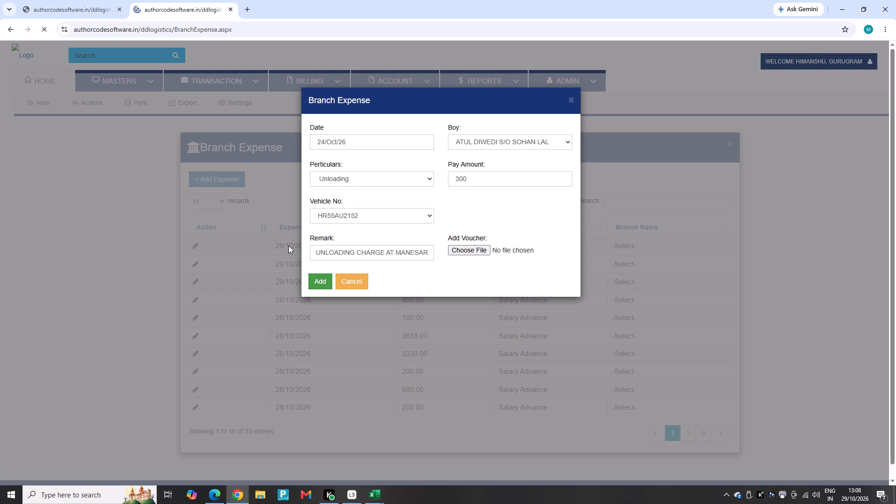
pyautogui.click(219, 182)
pyautogui.click(503, 279)
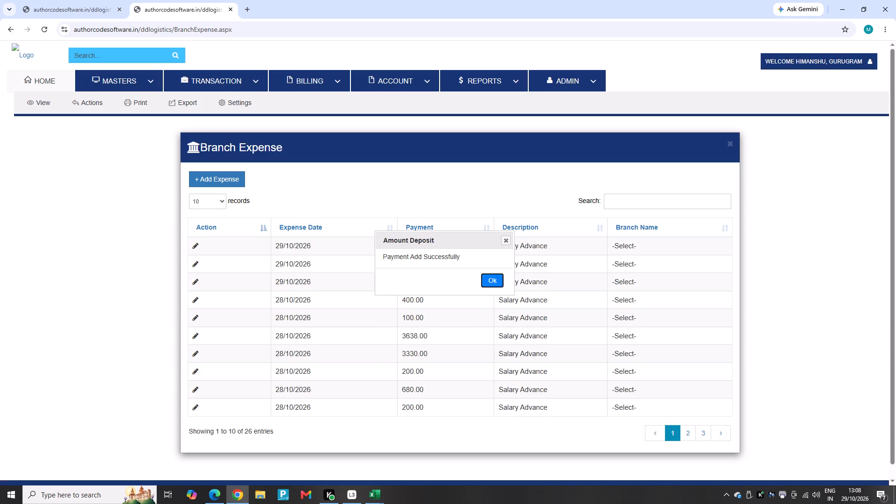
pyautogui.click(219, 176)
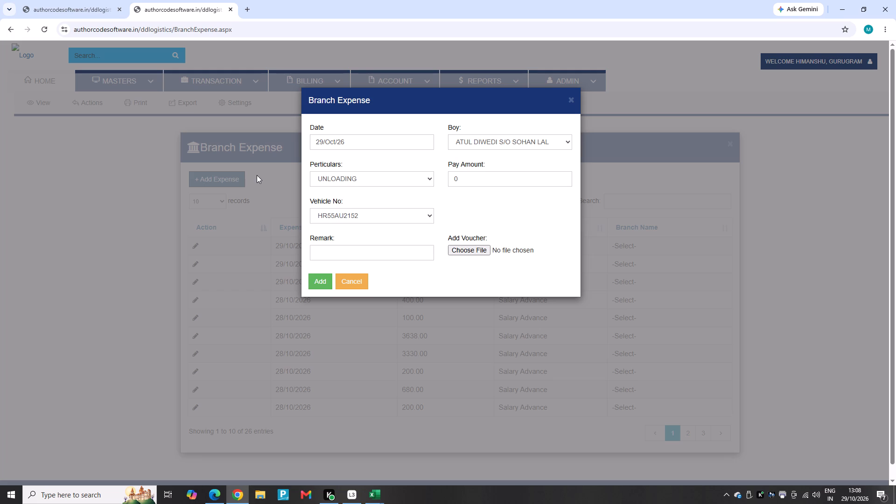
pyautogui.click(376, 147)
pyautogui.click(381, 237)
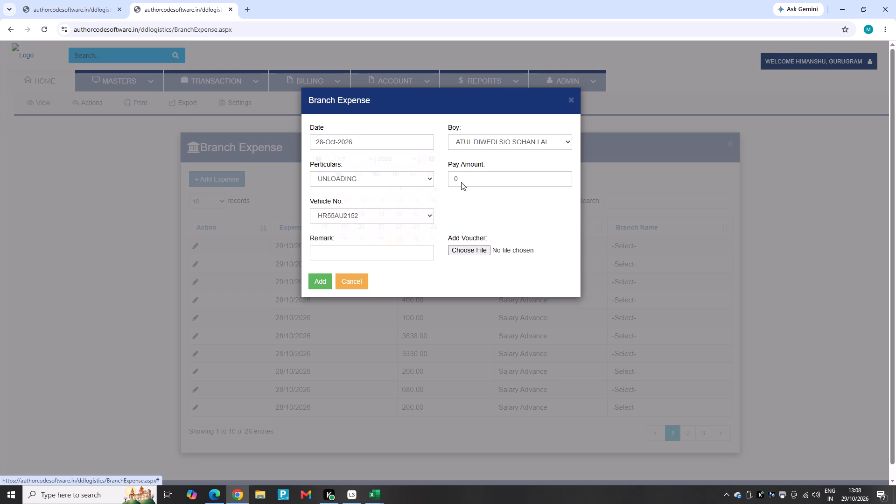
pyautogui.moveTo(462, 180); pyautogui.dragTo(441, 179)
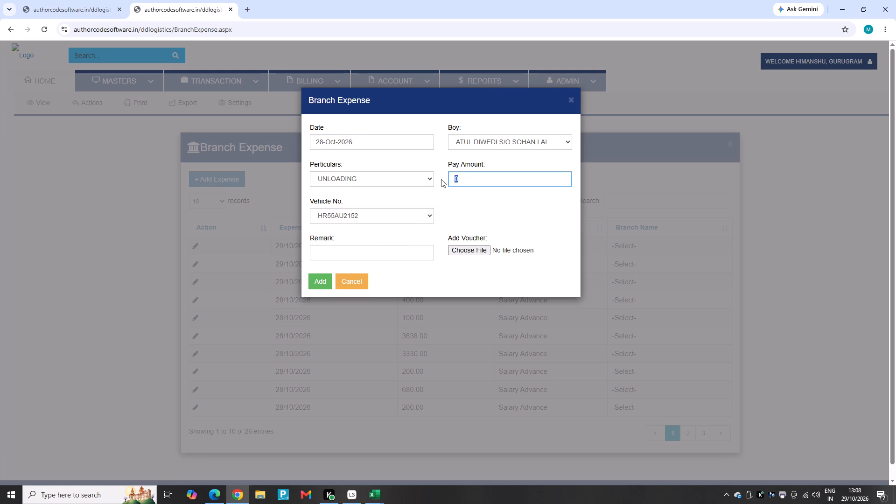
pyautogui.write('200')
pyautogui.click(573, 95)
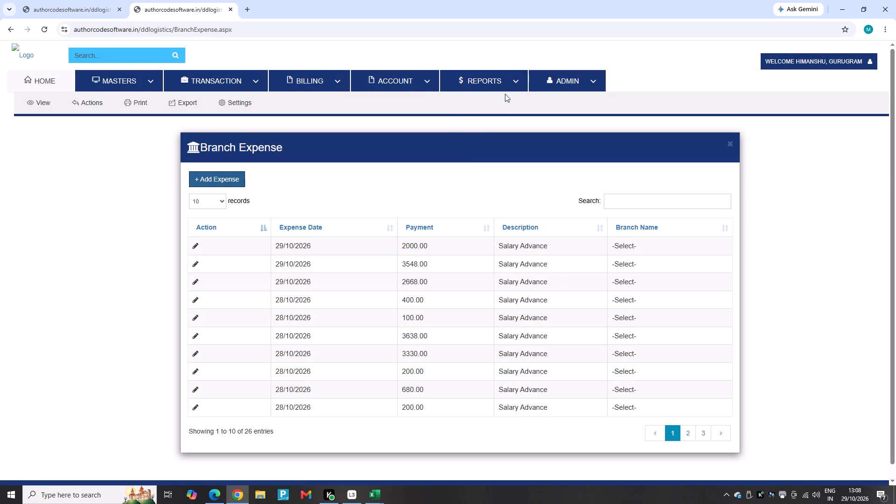
pyautogui.click(476, 310)
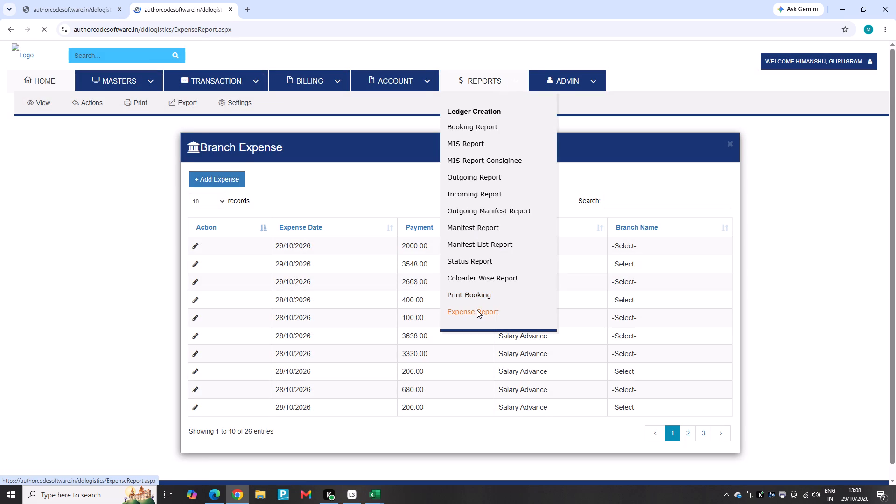
pyautogui.click(312, 193)
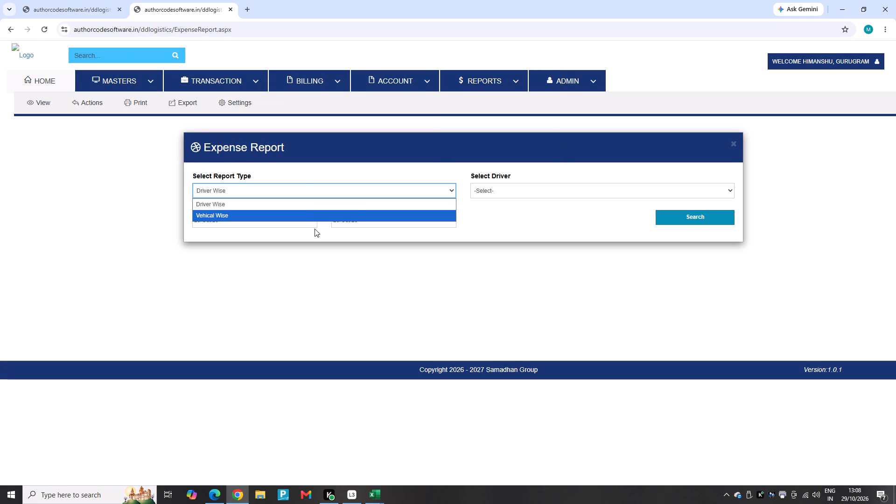
pyautogui.click(353, 217)
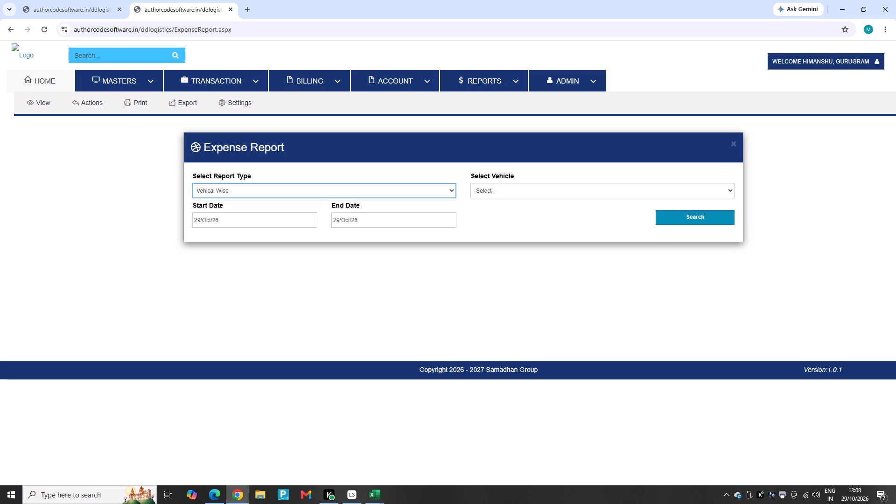
pyautogui.click(527, 194)
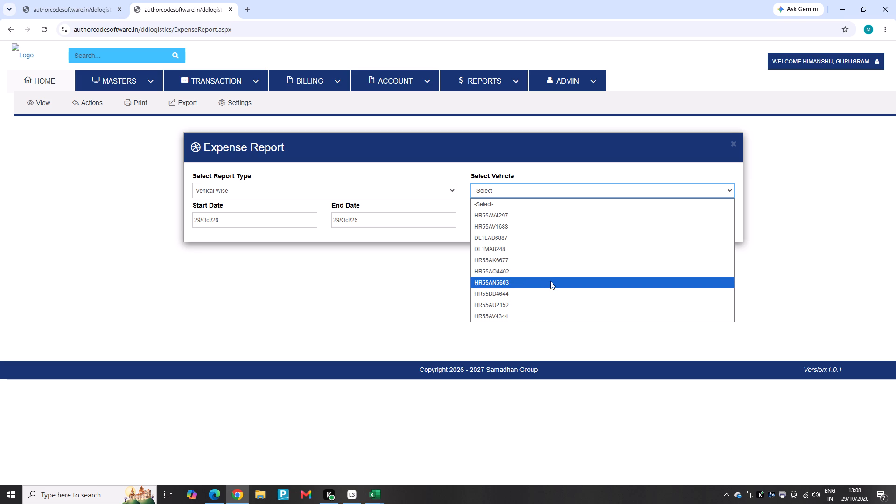
pyautogui.click(534, 306)
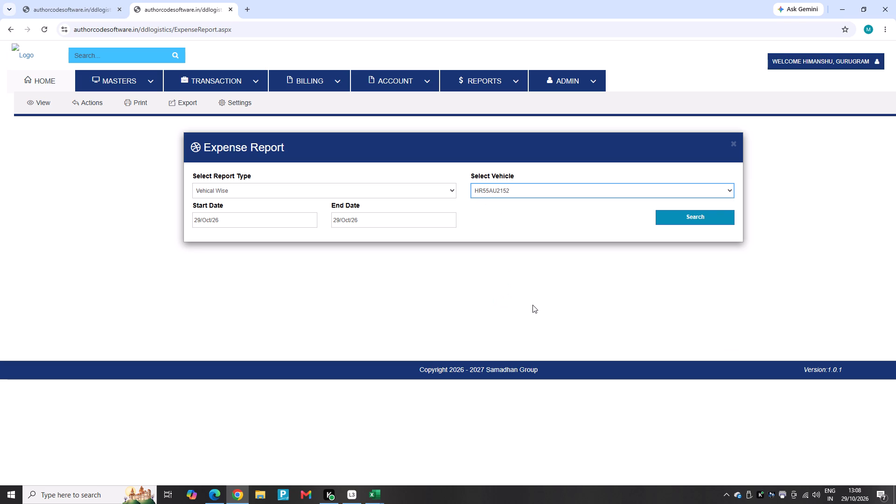
pyautogui.click(253, 219)
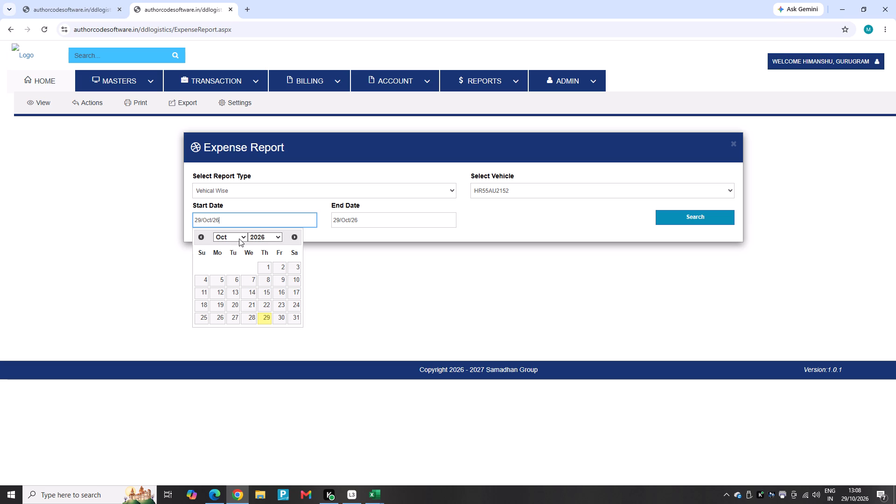
pyautogui.click(267, 270)
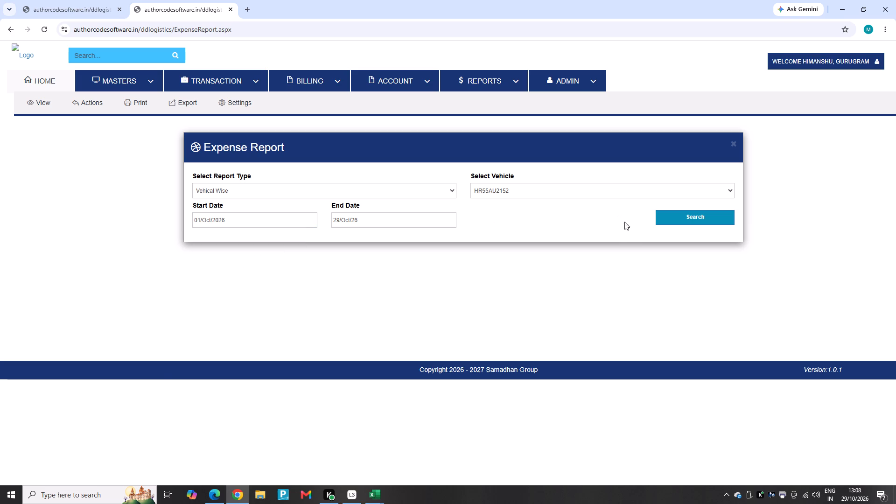
pyautogui.click(674, 216)
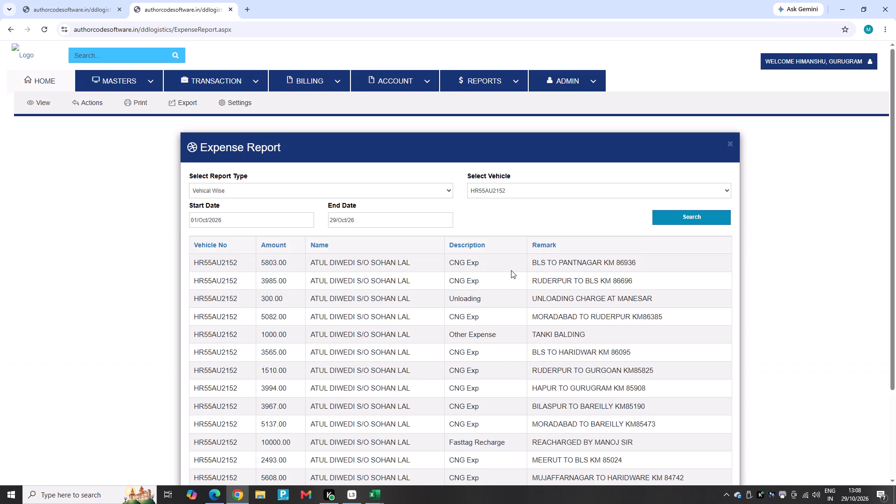
pyautogui.scroll(-5, 511, 270)
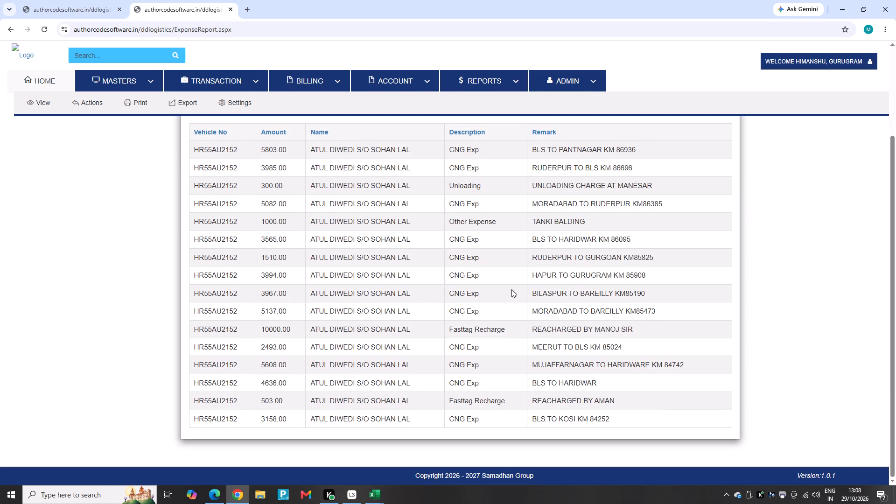
pyautogui.scroll(1, 522, 287)
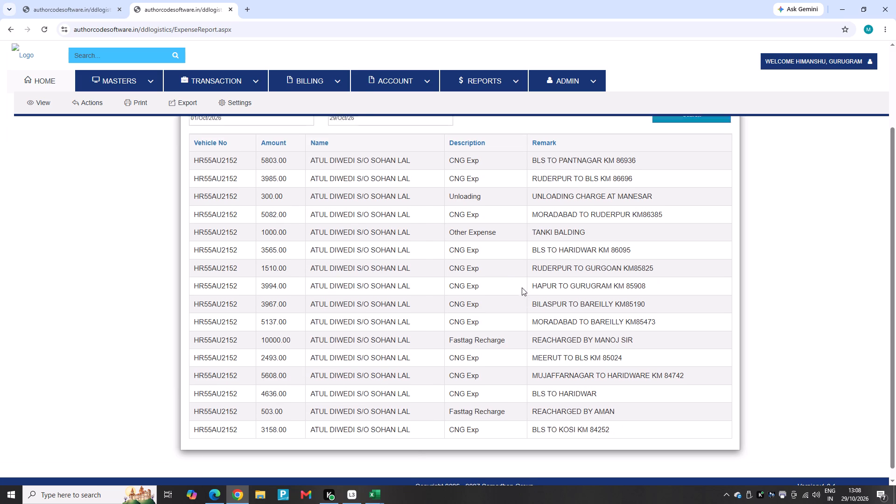
pyautogui.scroll(-1, 353, 286)
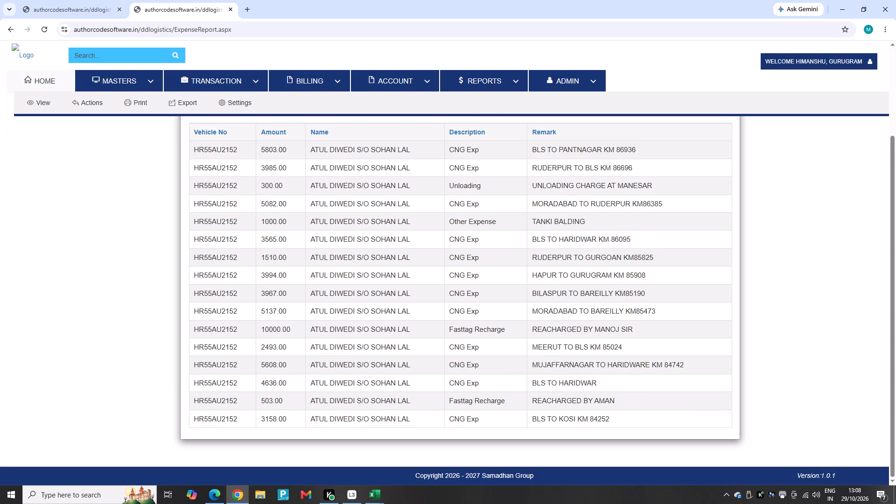
pyautogui.scroll(2, 340, 312)
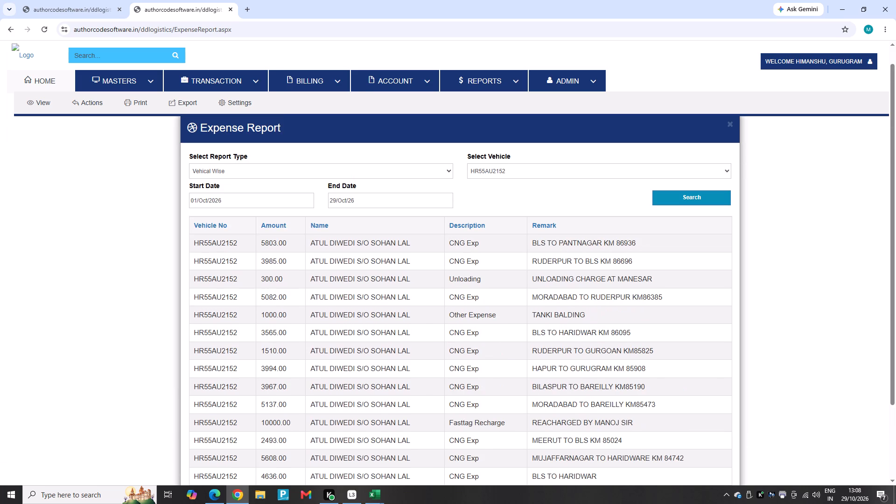
pyautogui.scroll(1, 481, 273)
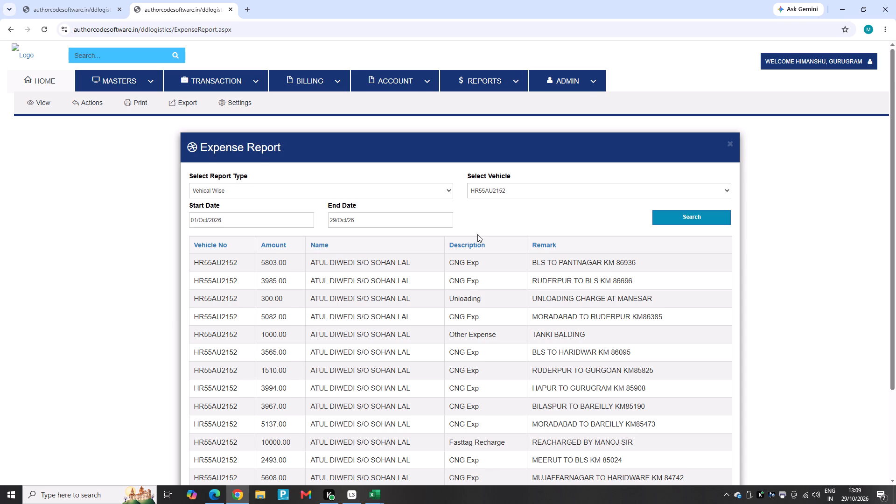
pyautogui.scroll(-2, 477, 235)
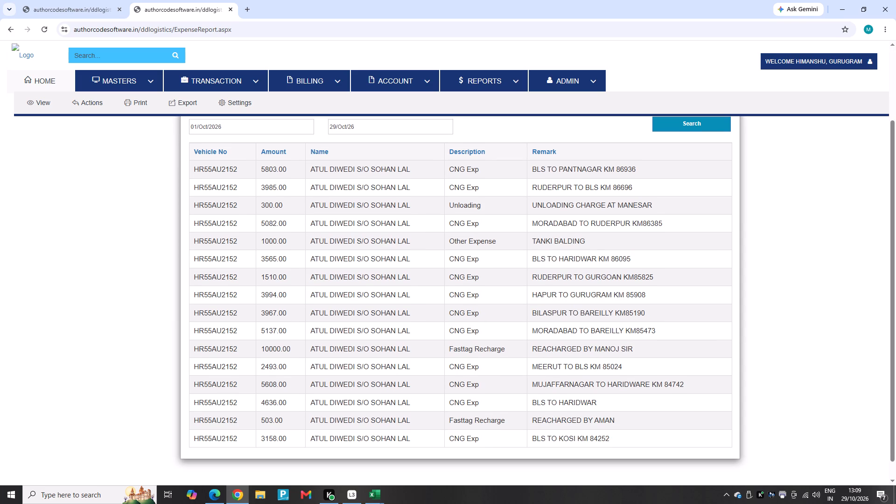
pyautogui.scroll(1, 478, 330)
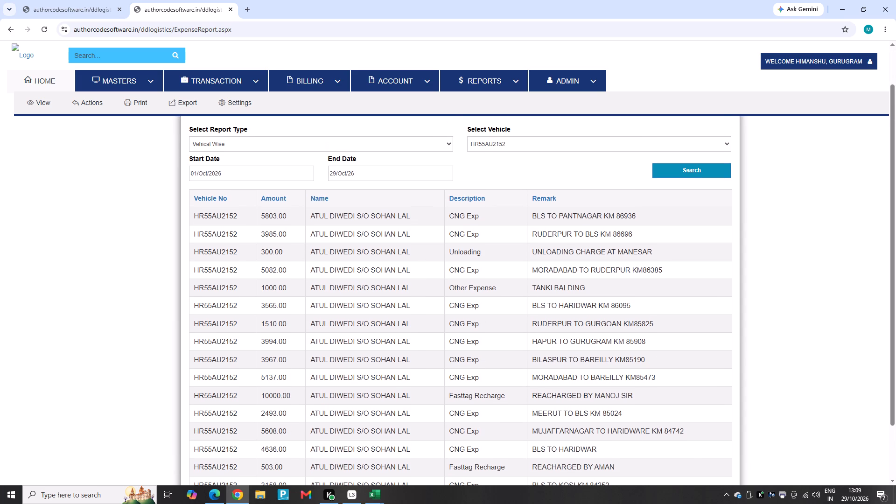
pyautogui.scroll(2, 400, 249)
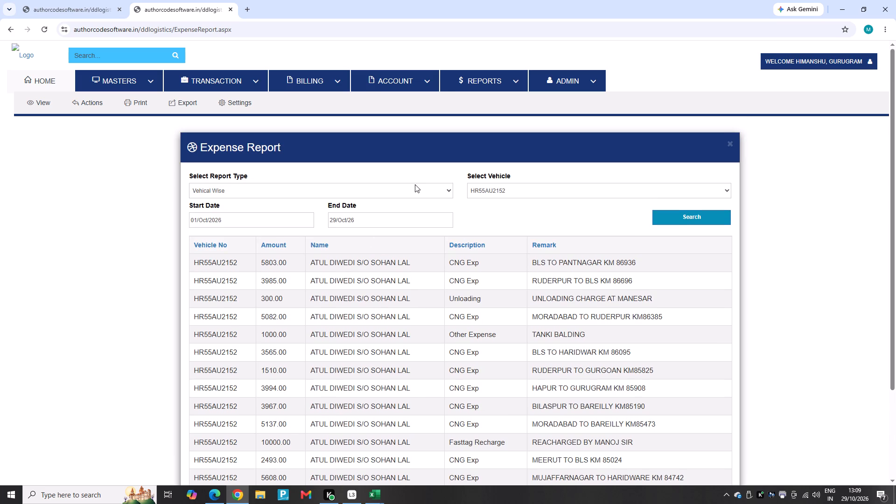
# Switch the expense report to driver-wise for Atul and check the vehicle number, amount and remark of the listed expenses.
pyautogui.click(415, 184)
pyautogui.click(402, 203)
pyautogui.click(516, 185)
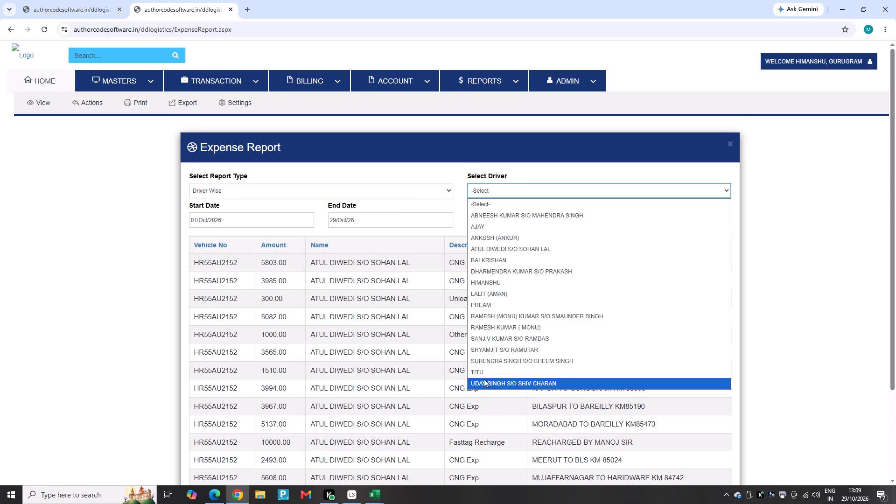
pyautogui.click(510, 250)
pyautogui.click(654, 215)
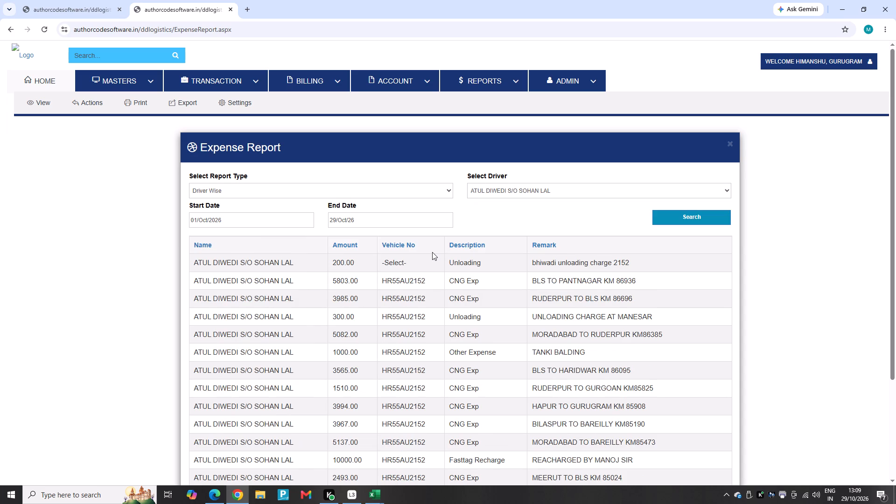
pyautogui.scroll(-1, 432, 252)
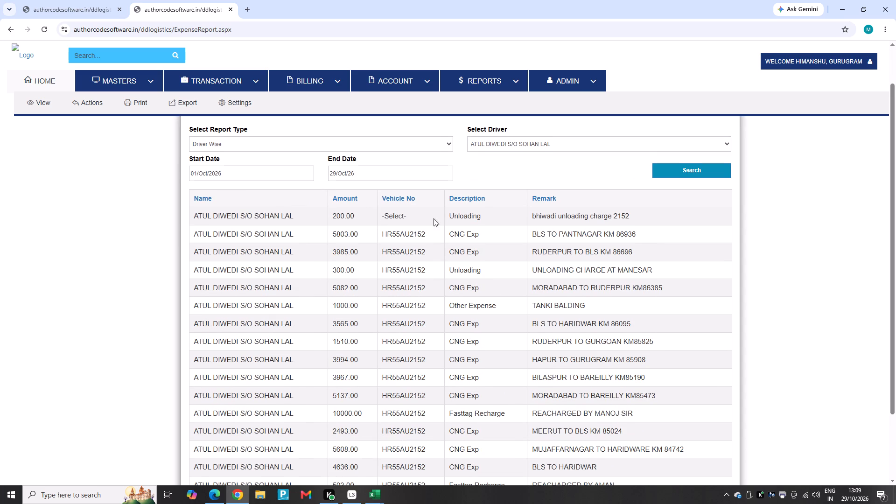
pyautogui.click(385, 223)
pyautogui.doubleClick(413, 216)
pyautogui.scroll(-4, 476, 230)
pyautogui.scroll(3, 476, 230)
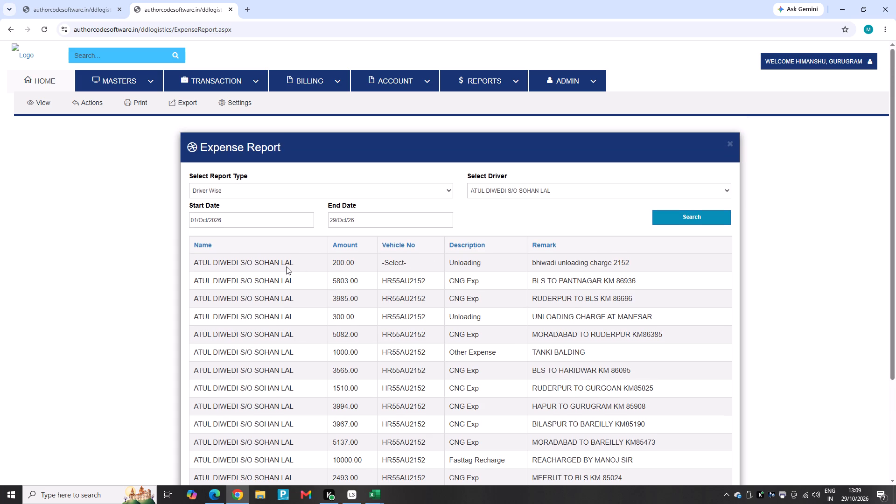
# Open the branch expense records to locate Atul's Bhiwadi unloading charge entry.
pyautogui.scroll(-5, 364, 241)
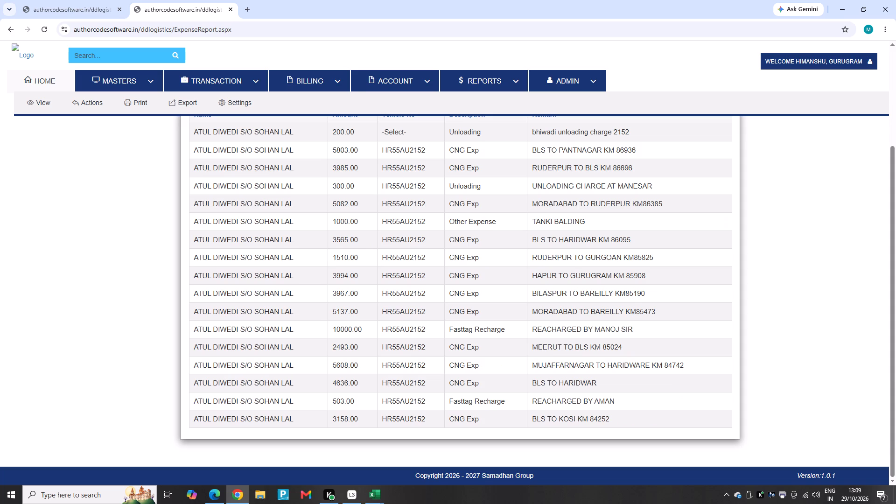
pyautogui.scroll(4, 364, 253)
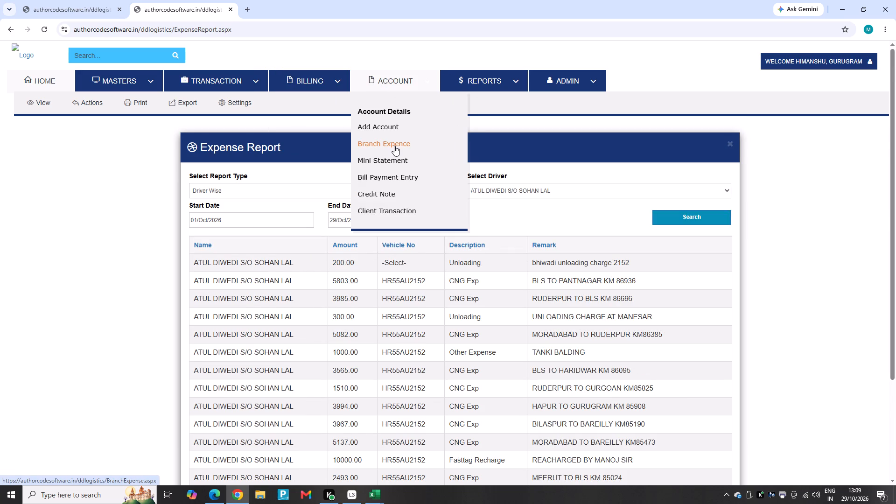
pyautogui.click(394, 146)
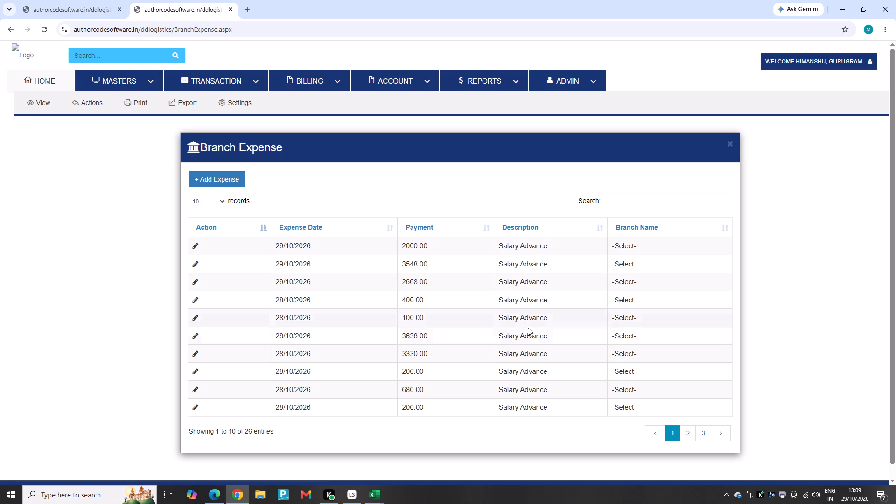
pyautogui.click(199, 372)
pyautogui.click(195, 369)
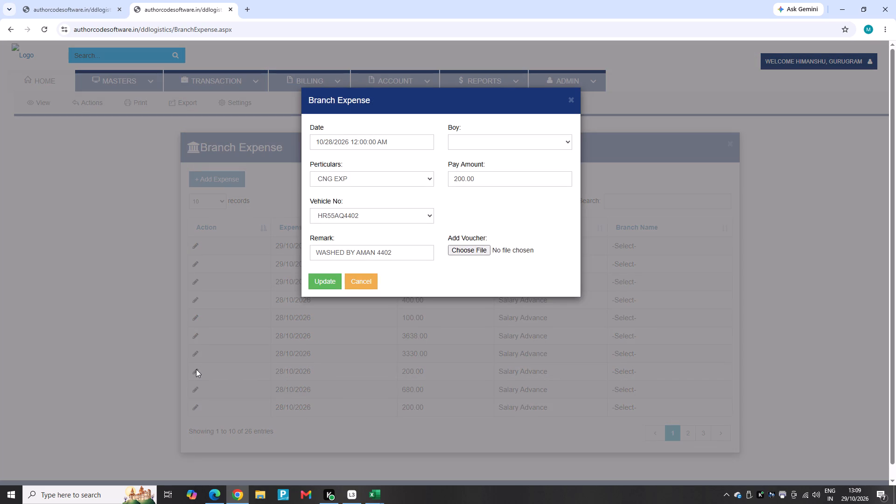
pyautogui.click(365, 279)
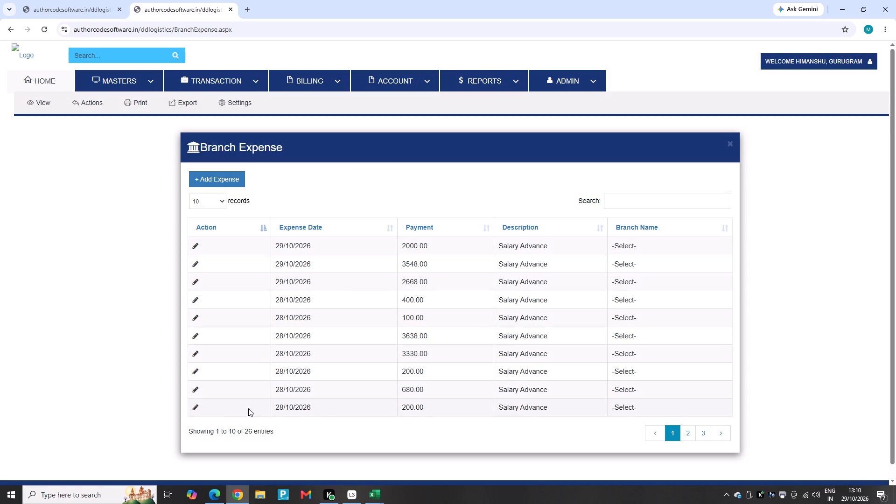
pyautogui.click(195, 410)
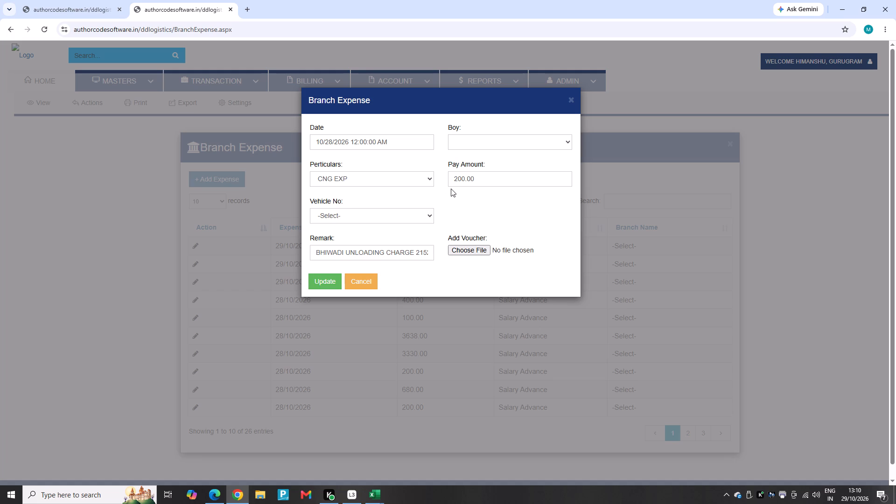
pyautogui.click(513, 143)
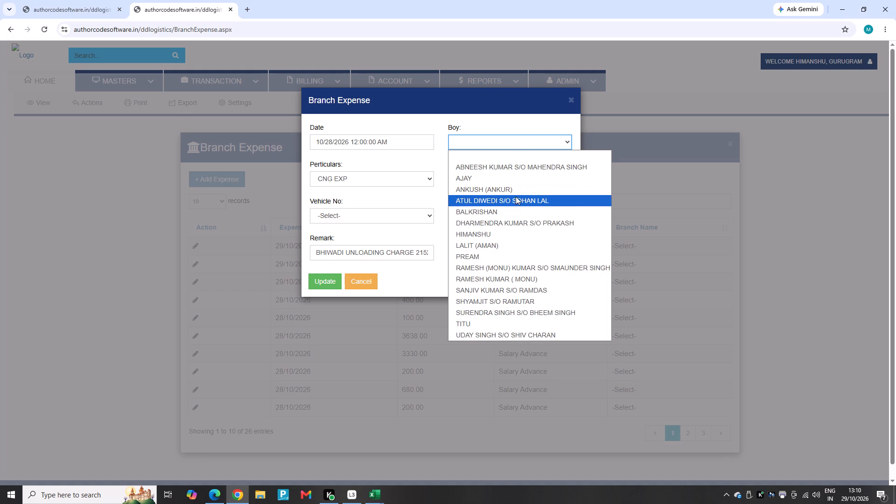
pyautogui.click(517, 202)
pyautogui.click(399, 215)
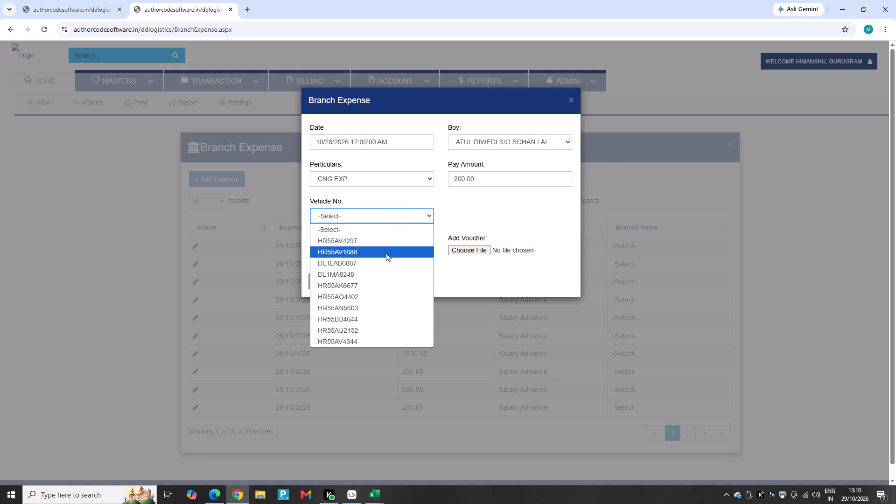
pyautogui.click(363, 329)
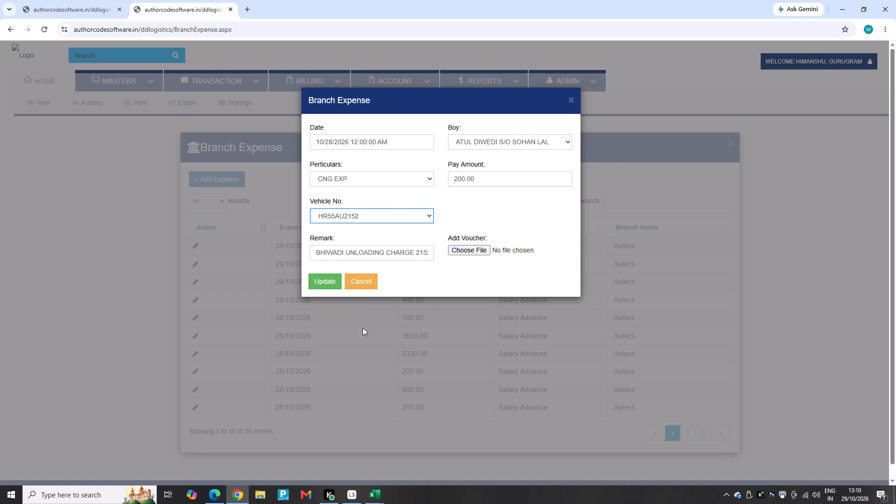
pyautogui.click(395, 180)
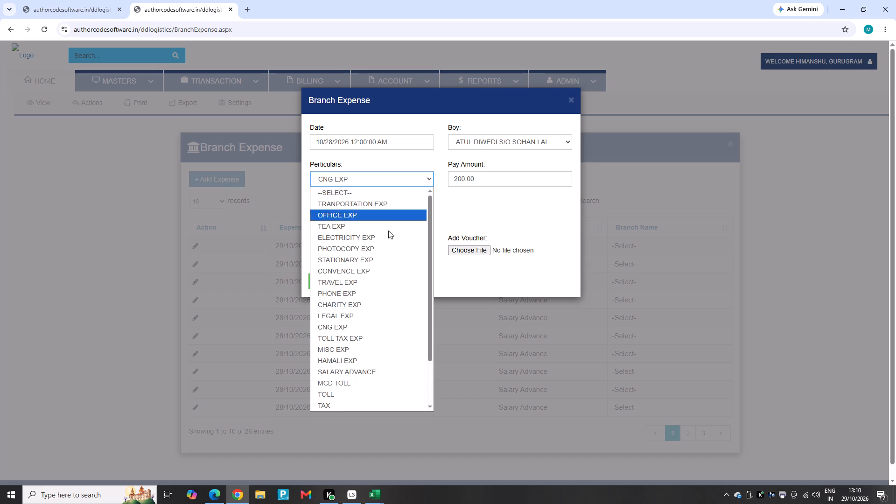
pyautogui.scroll(-4, 384, 241)
pyautogui.click(364, 374)
pyautogui.click(505, 136)
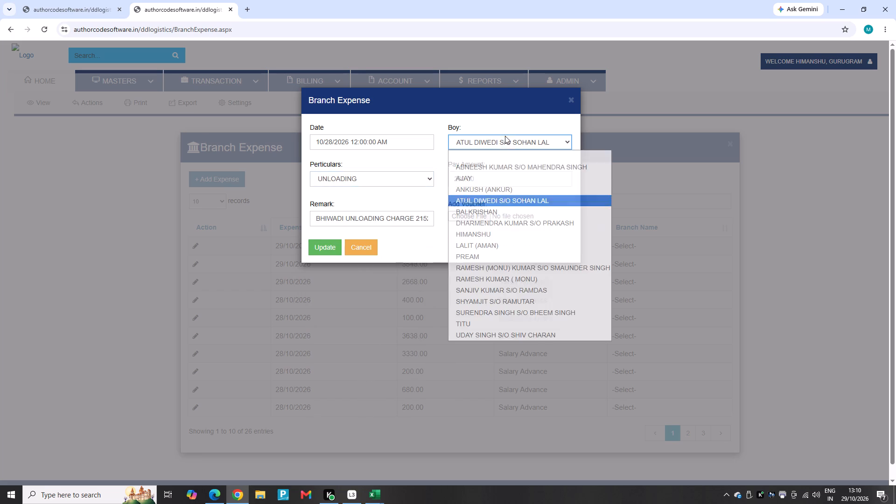
pyautogui.click(496, 179)
pyautogui.click(510, 144)
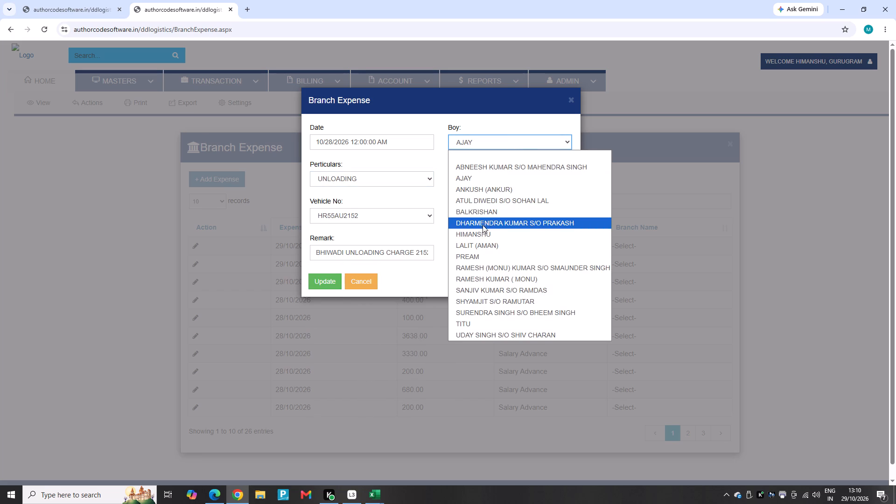
pyautogui.click(509, 202)
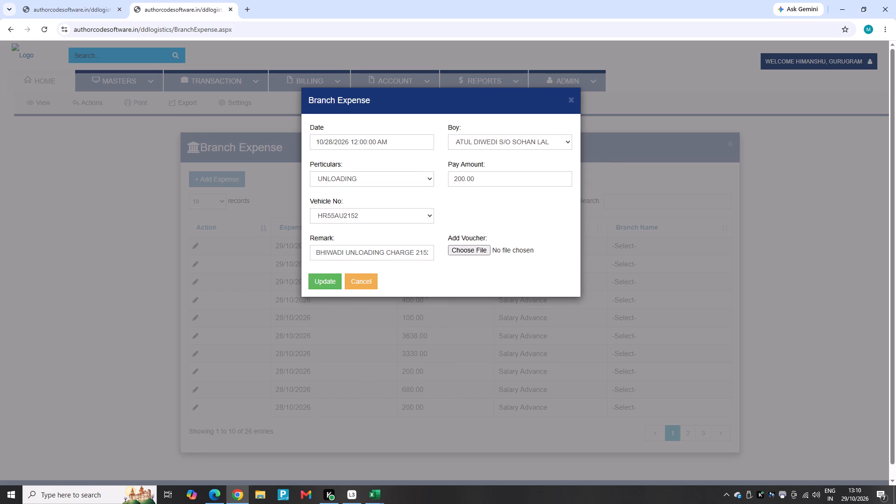
pyautogui.click(328, 283)
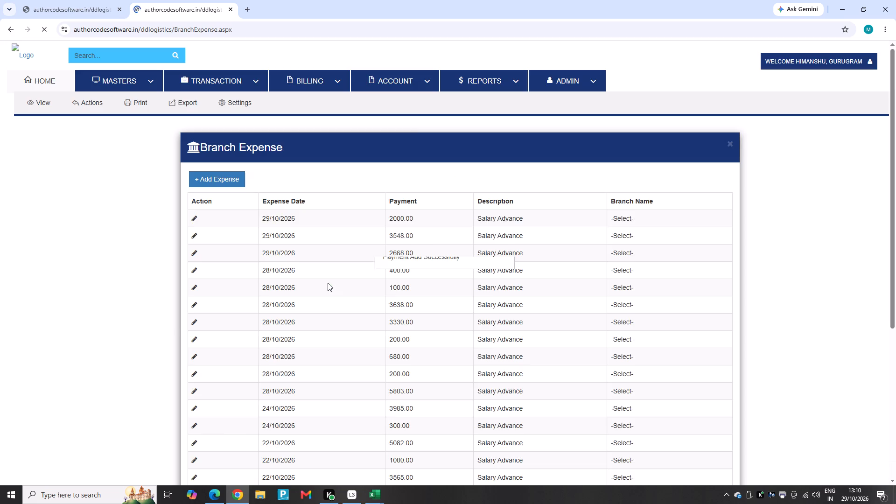
pyautogui.click(487, 283)
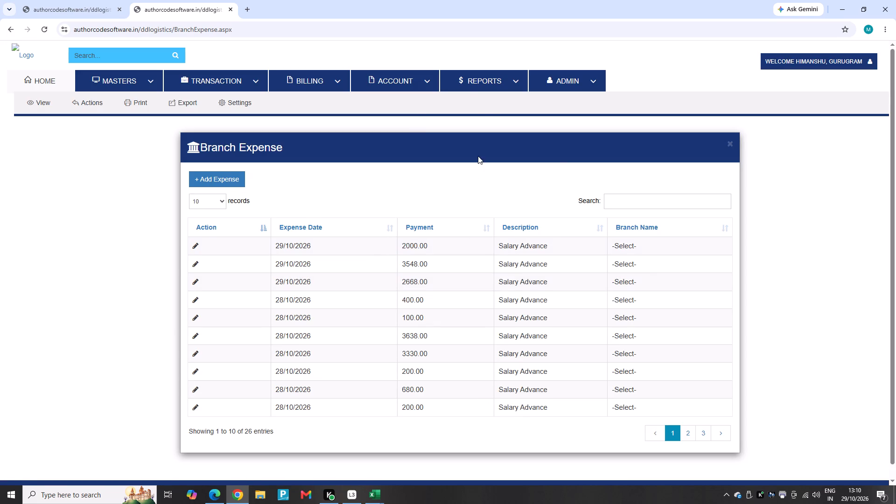
pyautogui.click(470, 310)
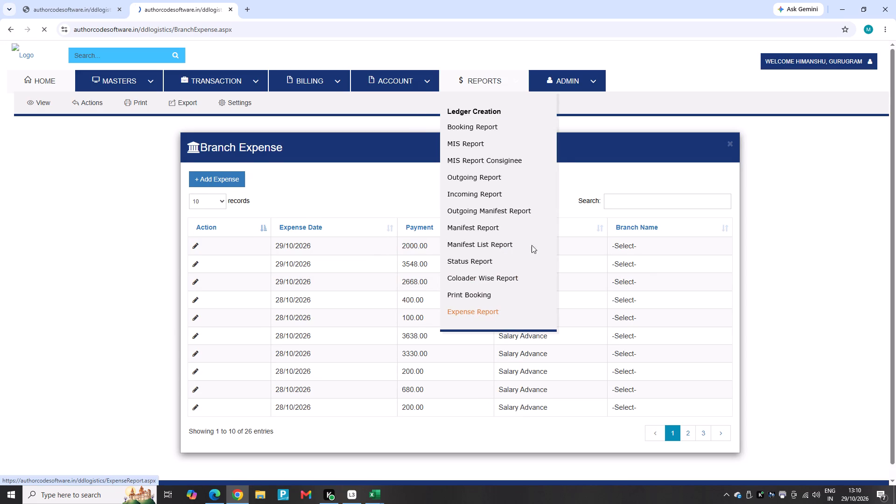
pyautogui.click(303, 187)
pyautogui.click(306, 213)
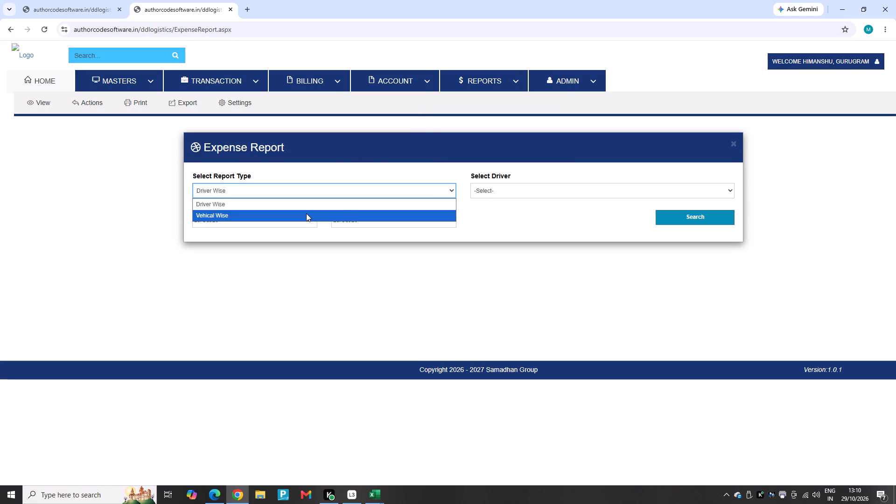
pyautogui.click(540, 189)
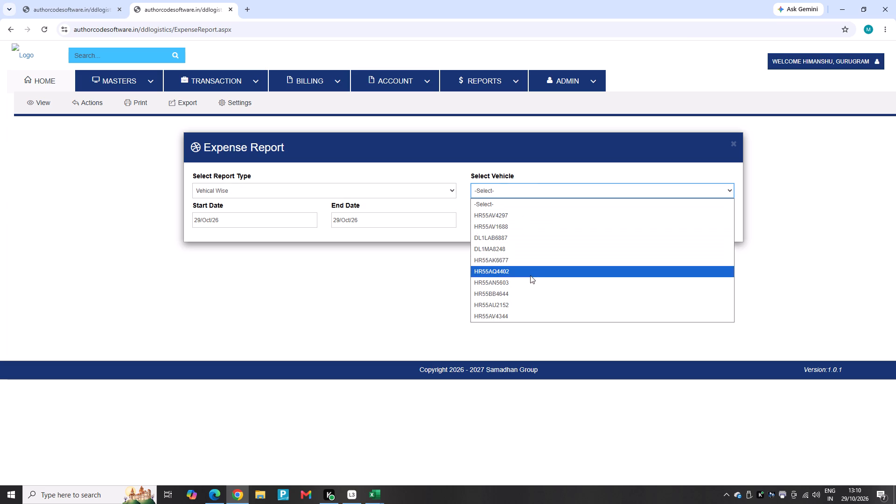
pyautogui.click(528, 301)
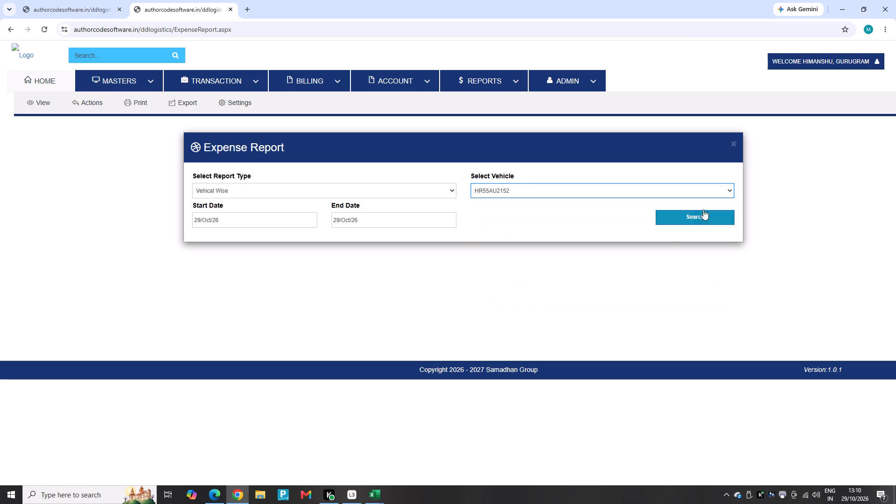
pyautogui.click(708, 205)
pyautogui.click(700, 218)
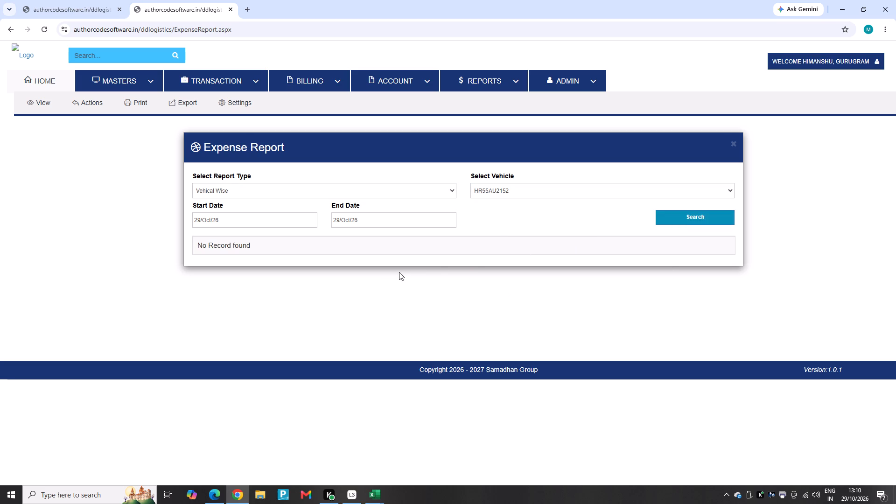
pyautogui.click(209, 220)
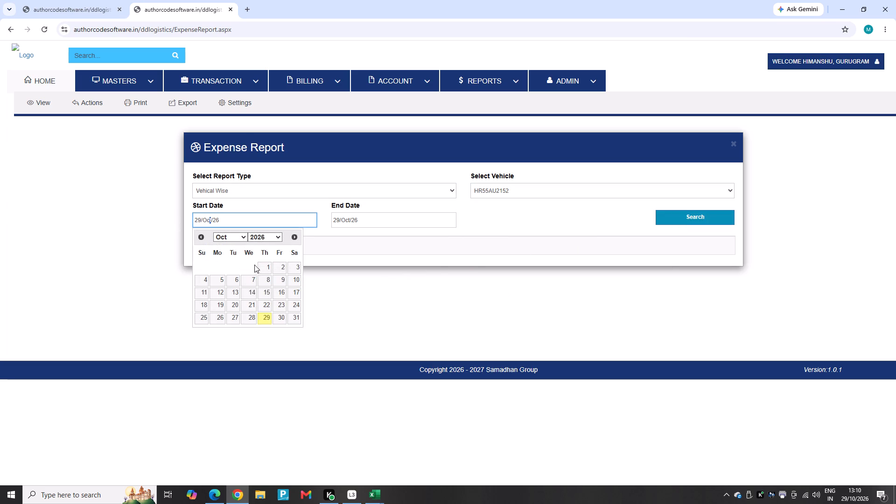
pyautogui.click(265, 266)
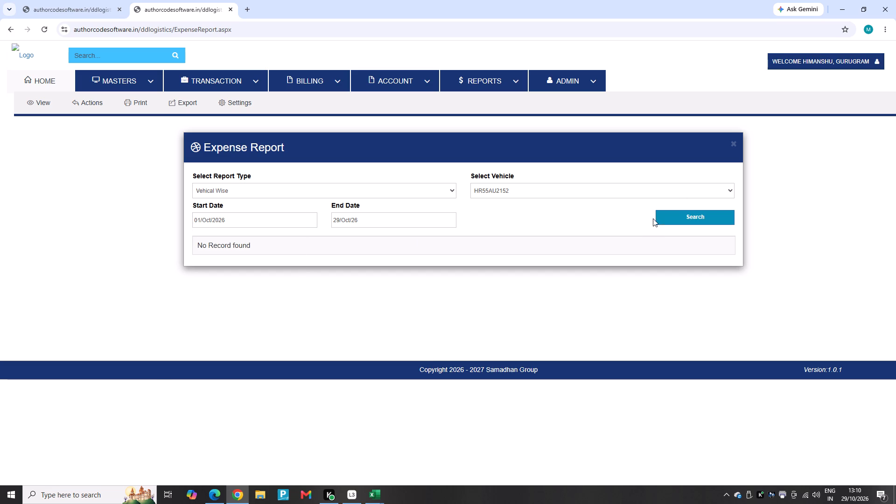
pyautogui.click(684, 226)
pyautogui.click(685, 217)
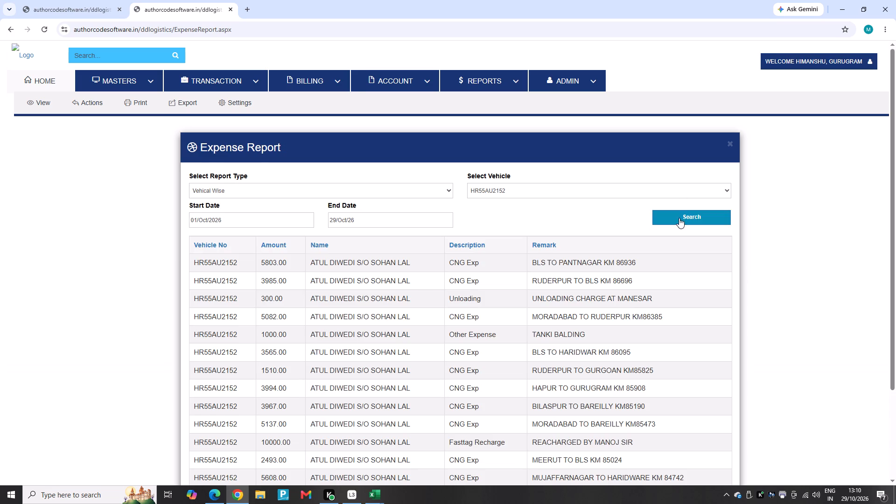
pyautogui.scroll(-1, 401, 258)
pyautogui.scroll(-3, 363, 269)
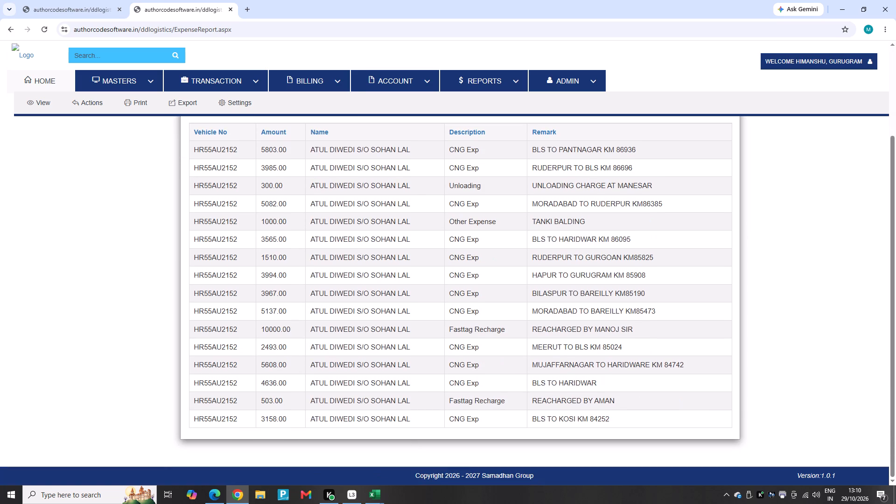
pyautogui.scroll(2, 559, 191)
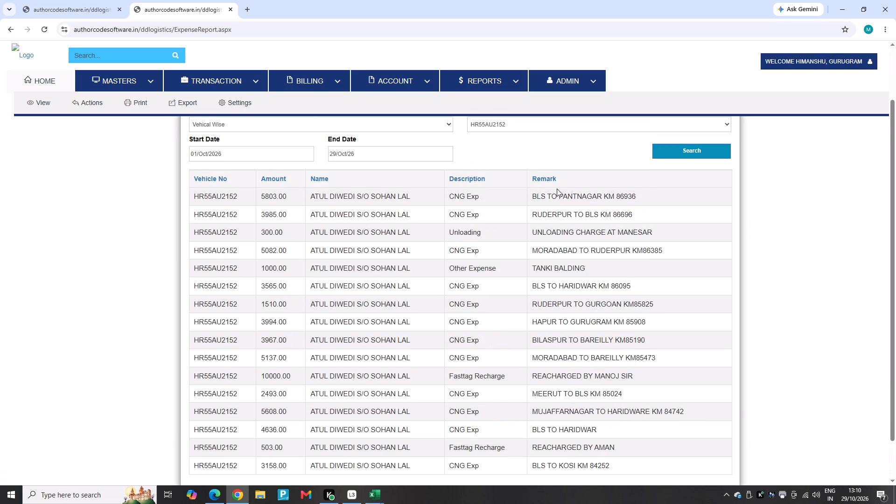
pyautogui.scroll(-1, 434, 203)
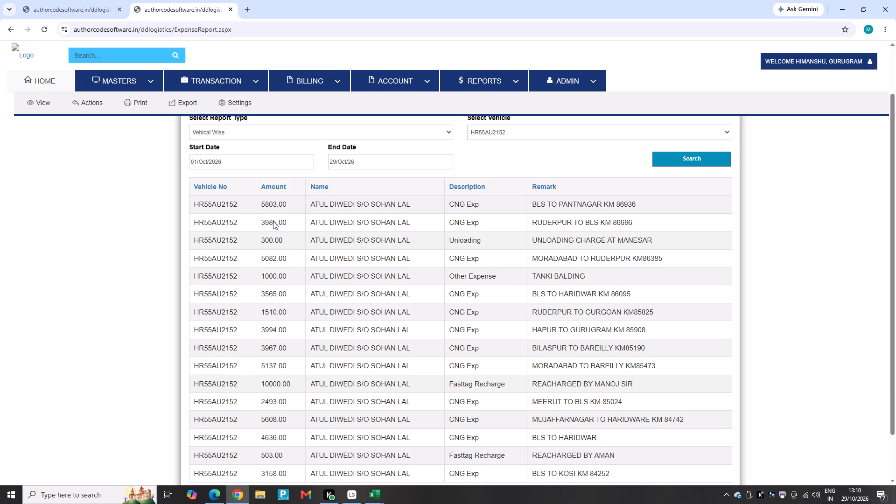
pyautogui.scroll(-2, 263, 291)
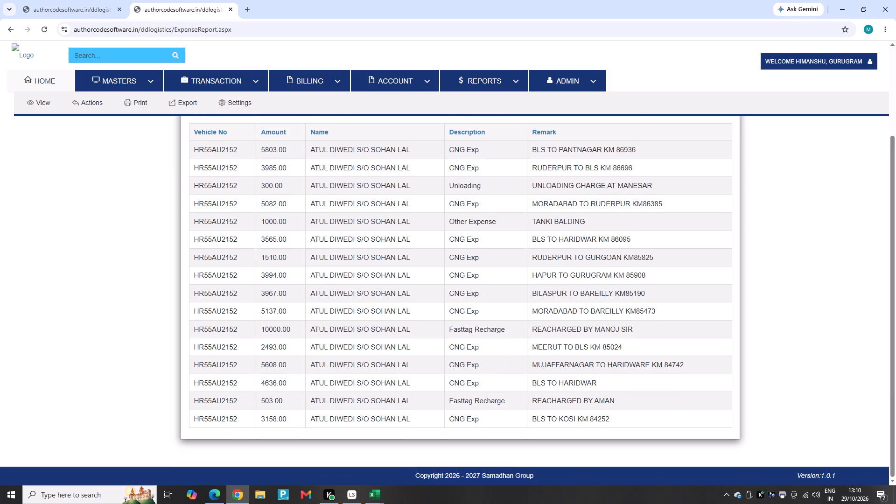
pyautogui.scroll(1, 489, 215)
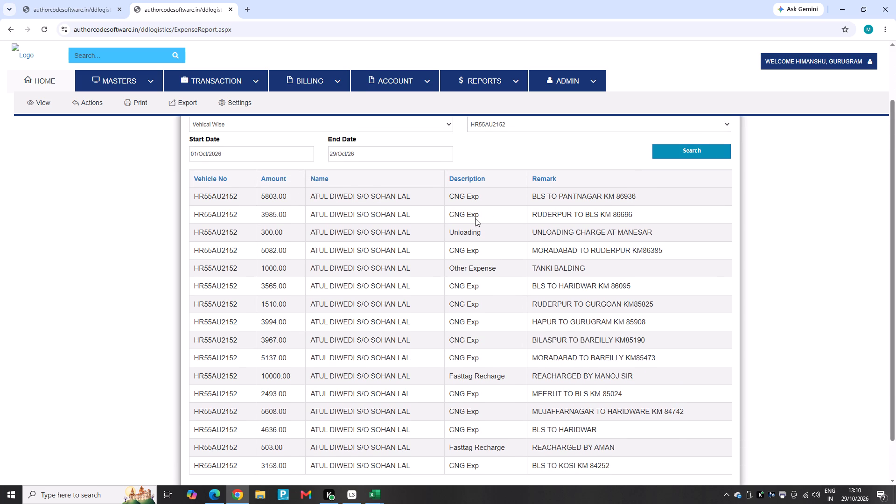
pyautogui.scroll(-1, 474, 220)
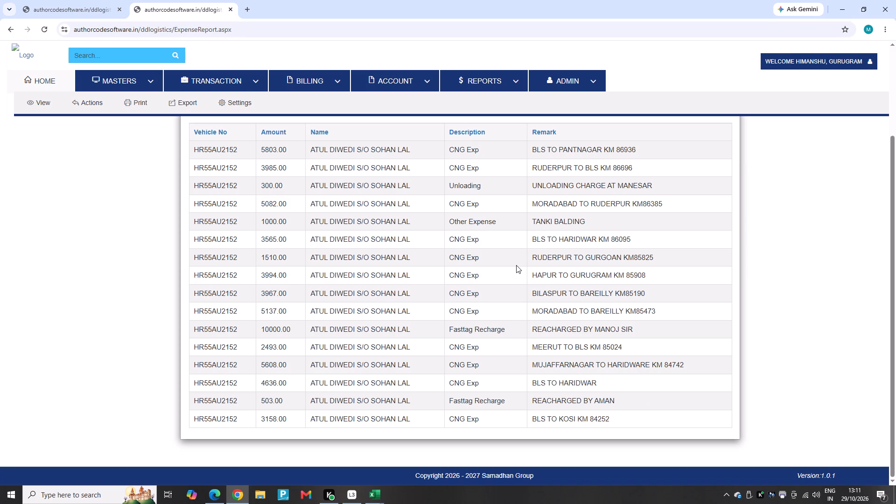
pyautogui.scroll(2, 516, 265)
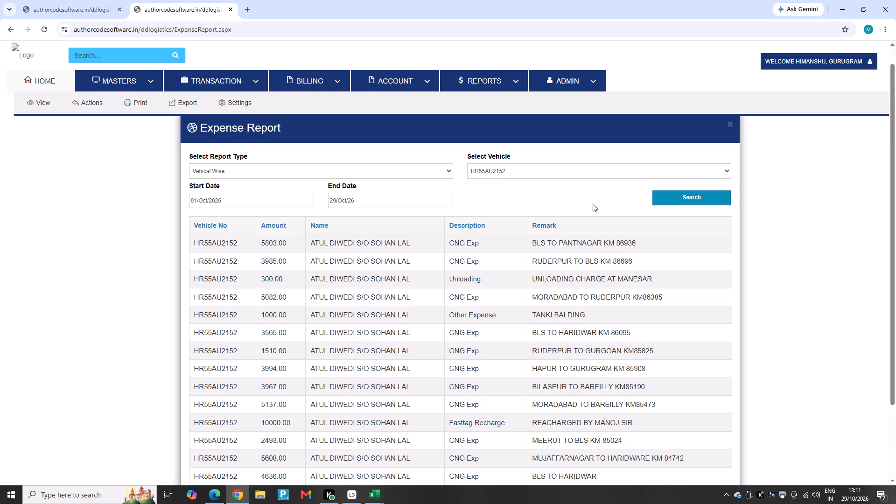
# Switch the expense report to driver-wise for Atul and check the vehicle number of the Bhiwadi unloading charge.
pyautogui.click(594, 175)
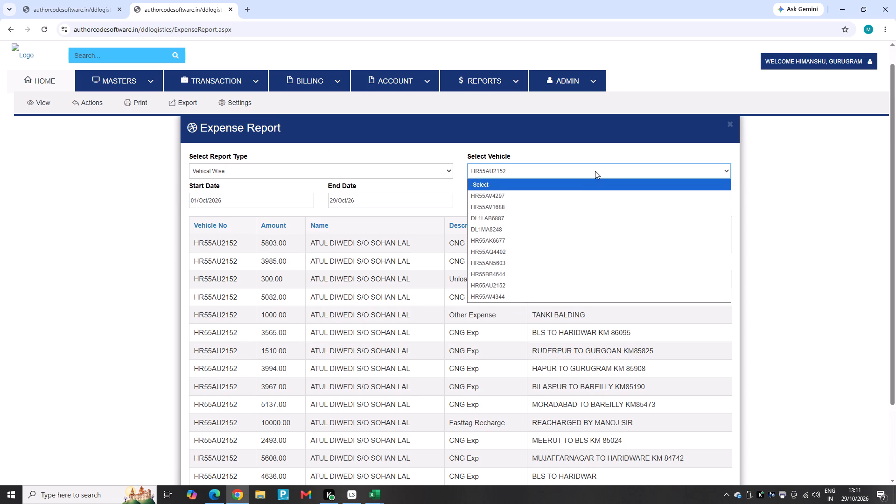
pyautogui.click(595, 171)
pyautogui.click(419, 167)
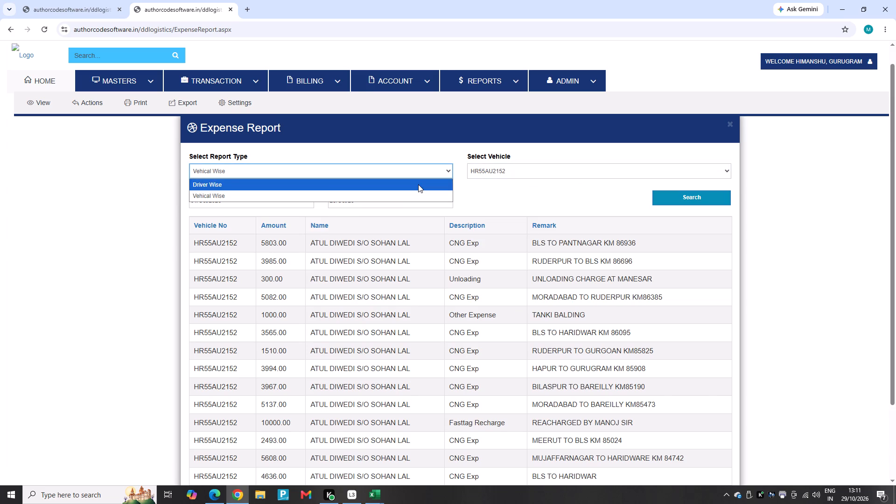
pyautogui.click(419, 184)
pyautogui.click(539, 172)
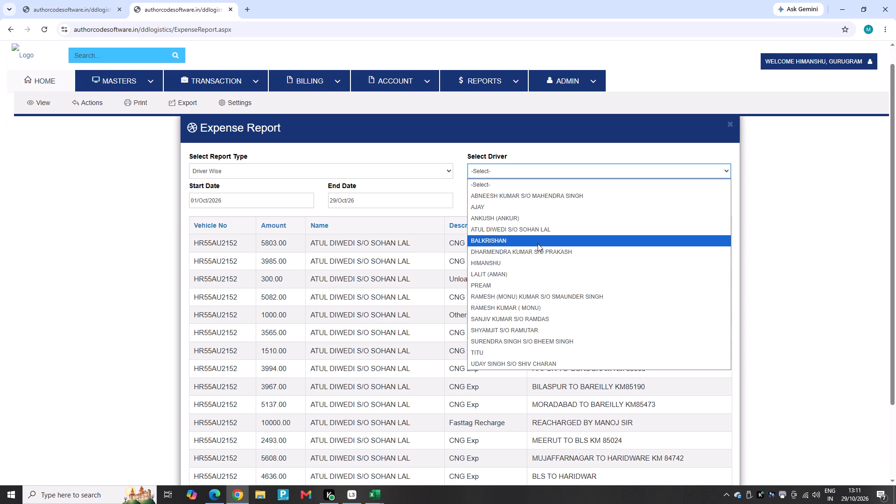
pyautogui.click(550, 231)
pyautogui.click(690, 199)
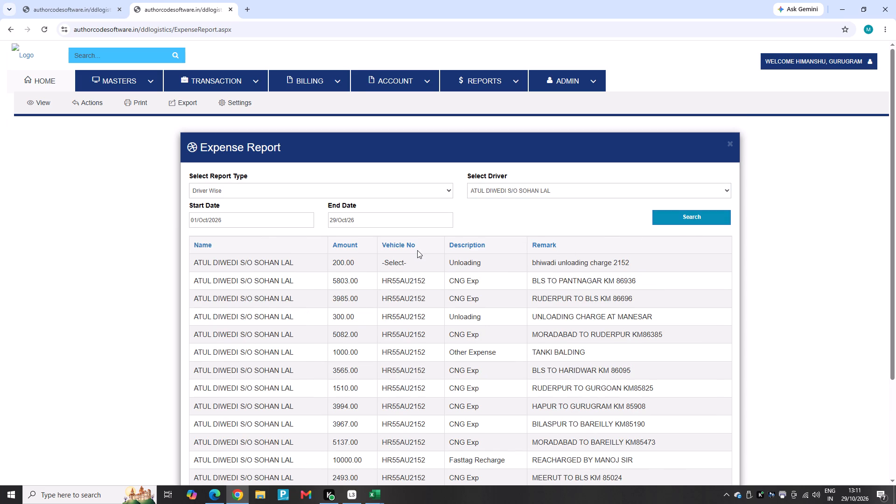
pyautogui.scroll(-5, 379, 257)
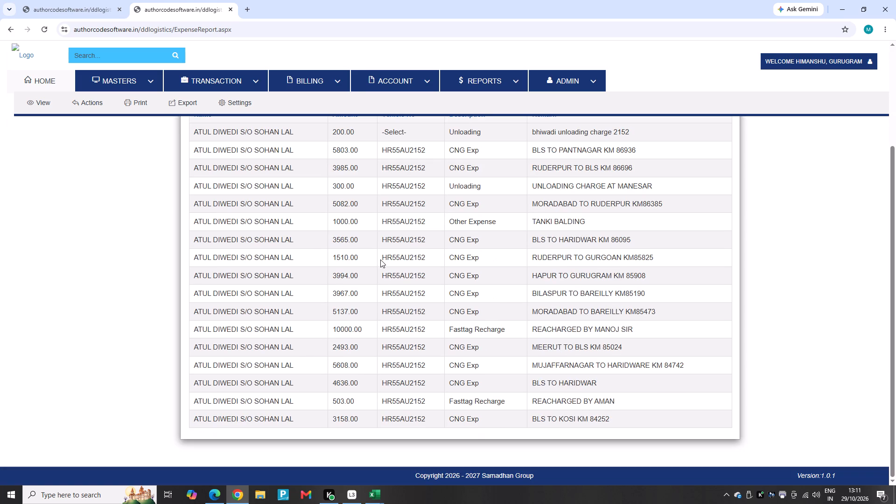
pyautogui.scroll(1, 441, 263)
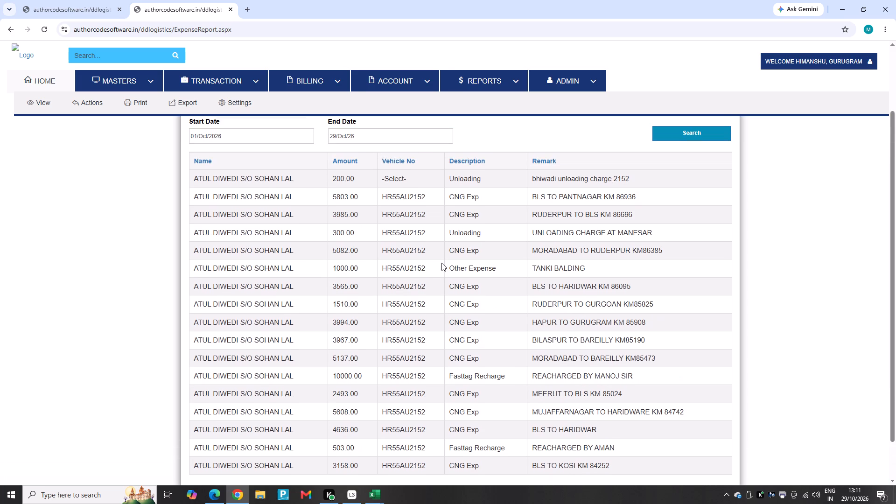
pyautogui.scroll(1, 441, 263)
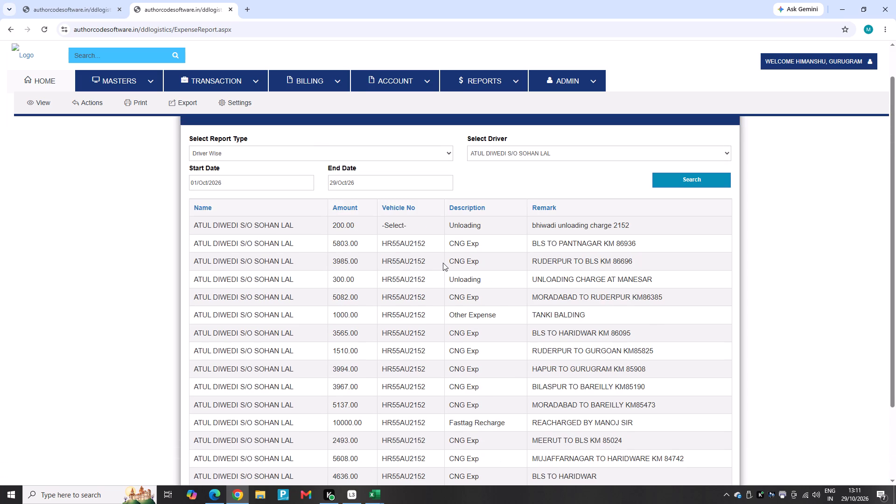
pyautogui.moveTo(405, 225); pyautogui.dragTo(392, 220)
pyautogui.moveTo(392, 220); pyautogui.dragTo(383, 221)
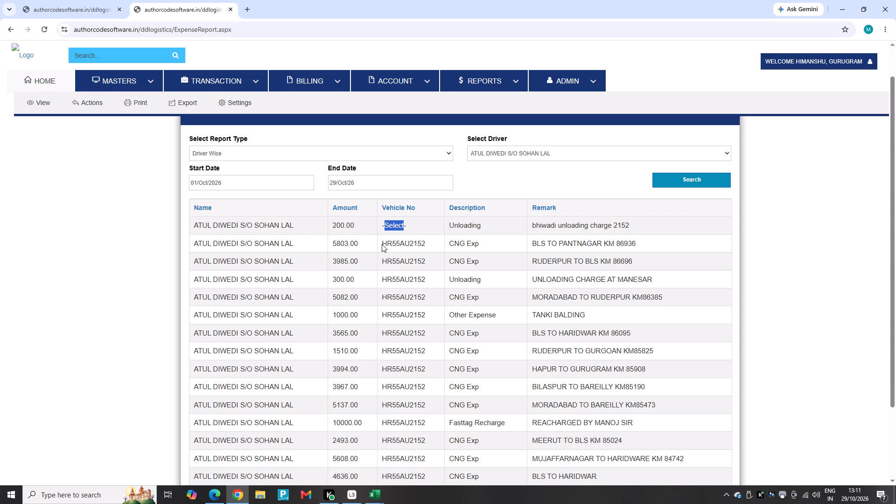
pyautogui.click(469, 227)
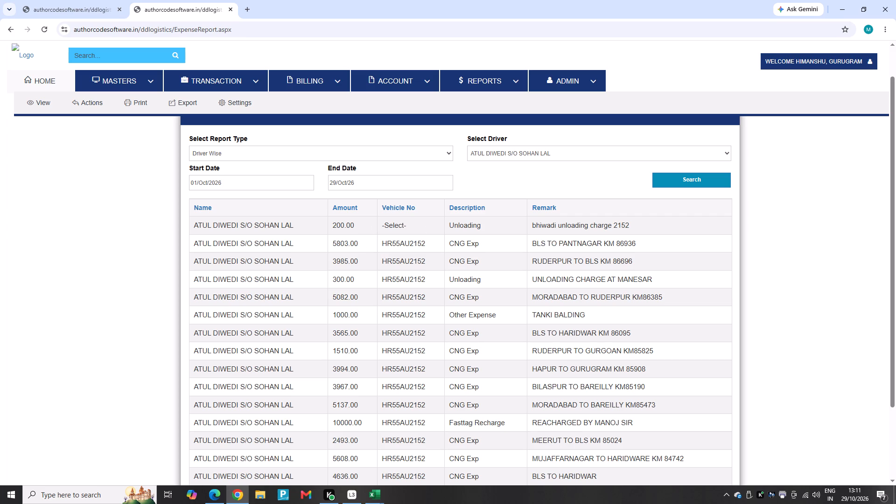
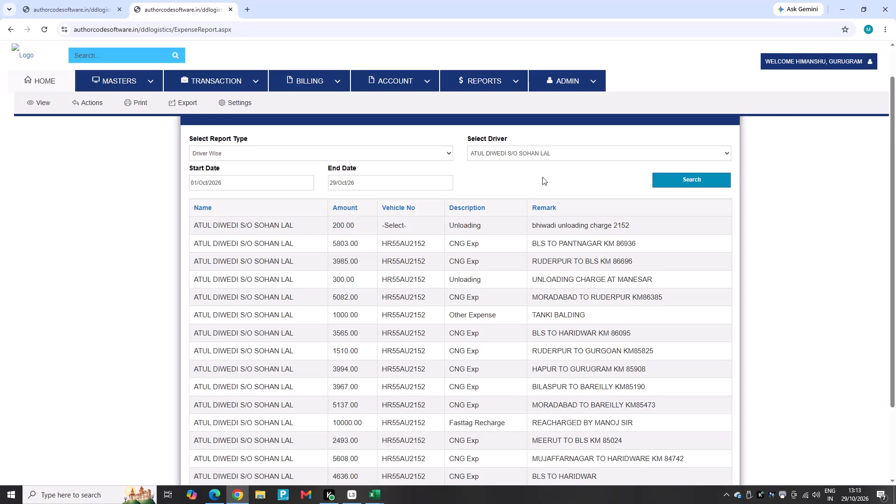
pyautogui.scroll(1, 542, 169)
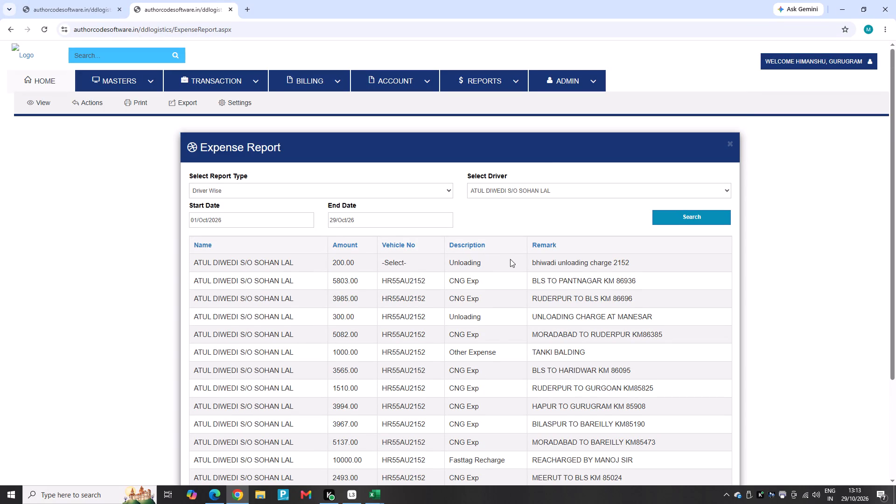
pyautogui.click(535, 186)
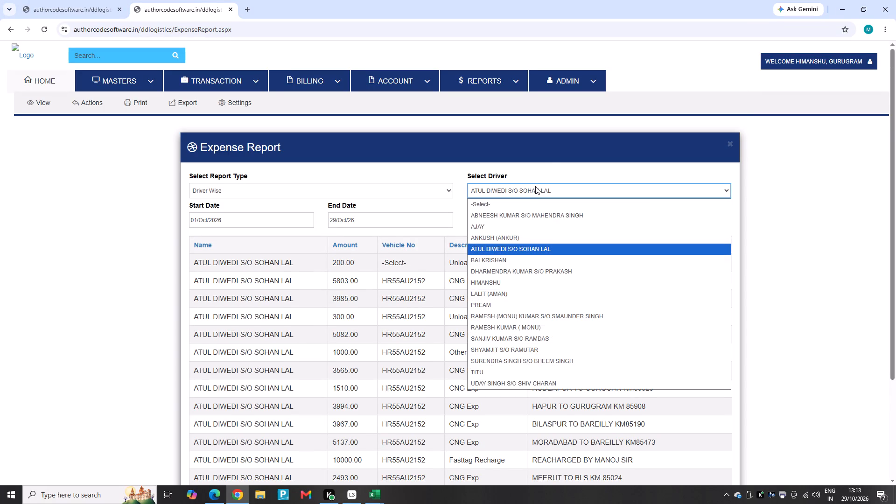
pyautogui.click(375, 189)
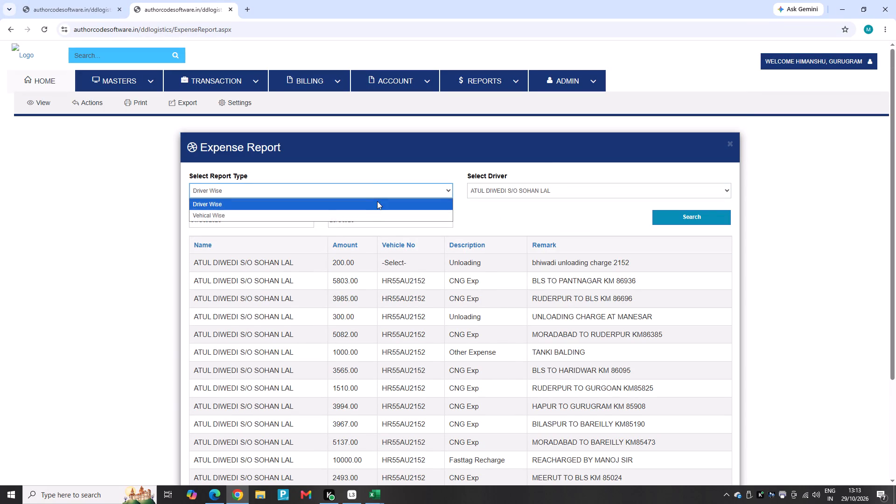
pyautogui.click(376, 214)
pyautogui.click(524, 189)
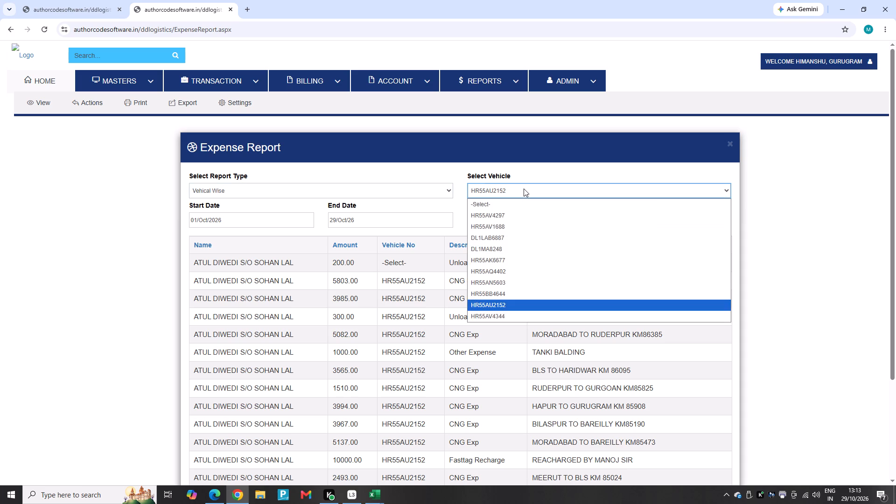
pyautogui.click(531, 305)
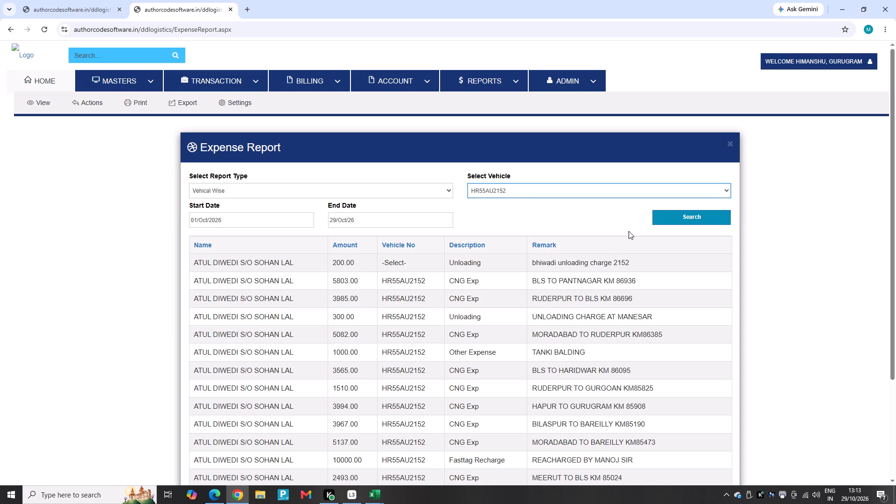
pyautogui.click(691, 218)
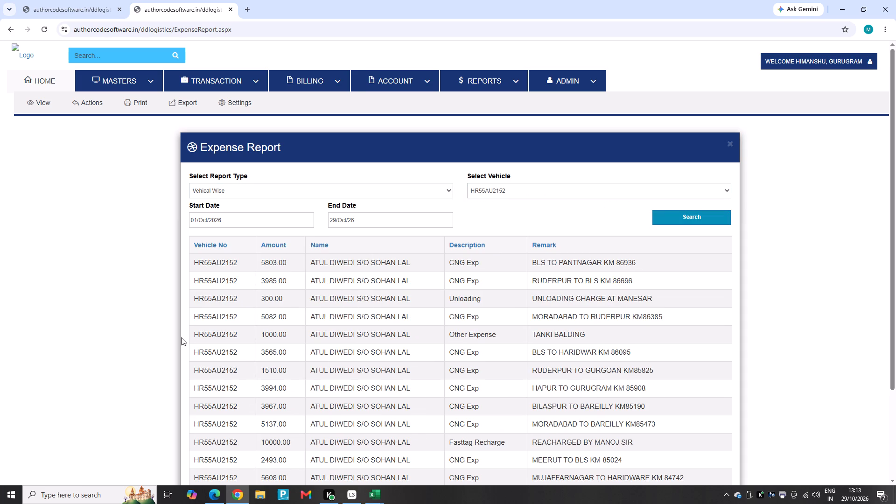
pyautogui.scroll(-3, 282, 268)
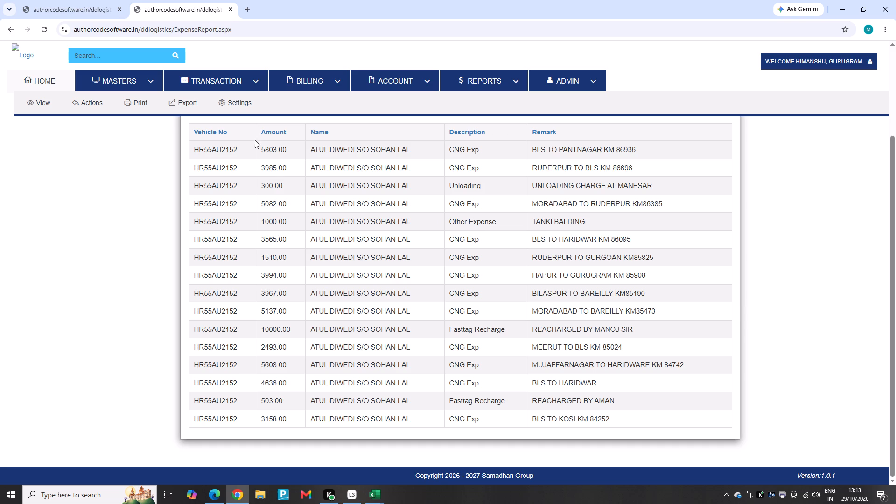
# Run the expense report driver-wise for Atul and check the vehicle number of the Bhiwadi unloading charge.
pyautogui.scroll(2, 306, 321)
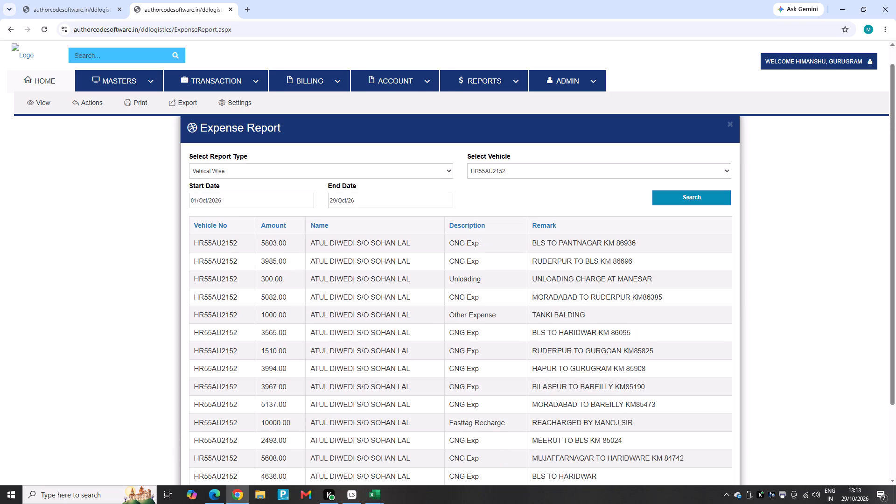
pyautogui.click(341, 172)
pyautogui.click(339, 194)
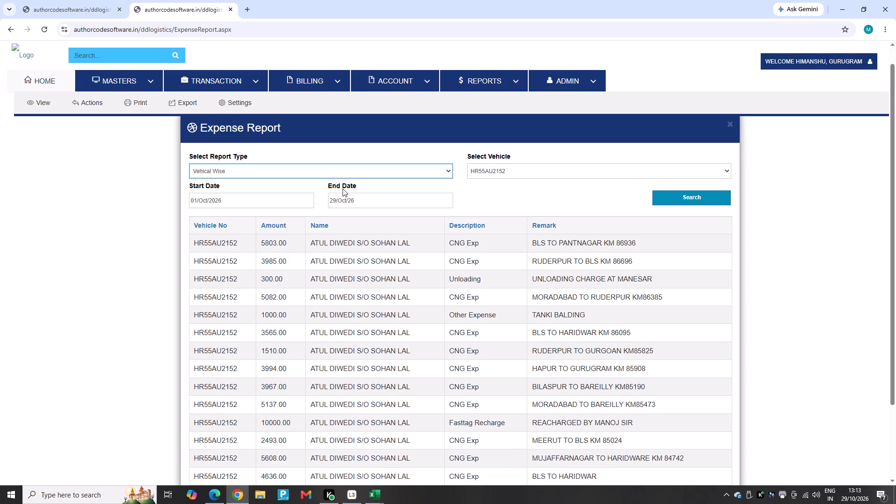
pyautogui.click(350, 170)
pyautogui.click(346, 180)
pyautogui.click(521, 154)
pyautogui.click(518, 169)
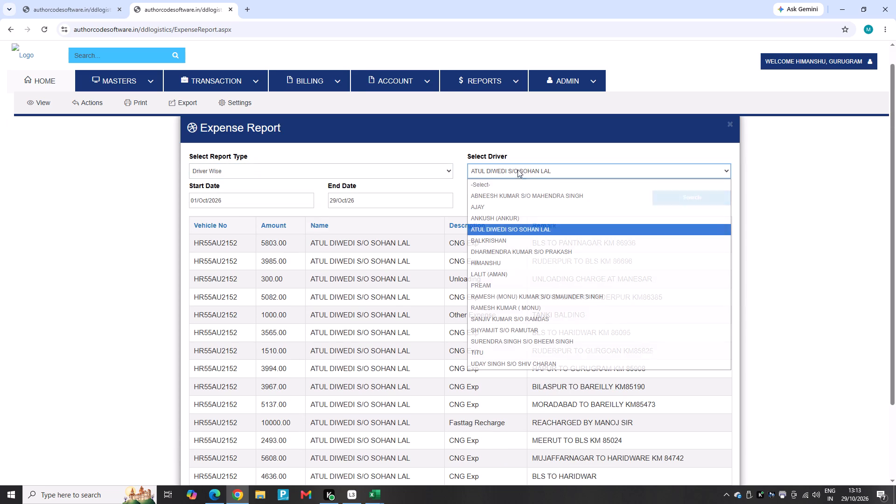
pyautogui.click(528, 225)
pyautogui.click(685, 194)
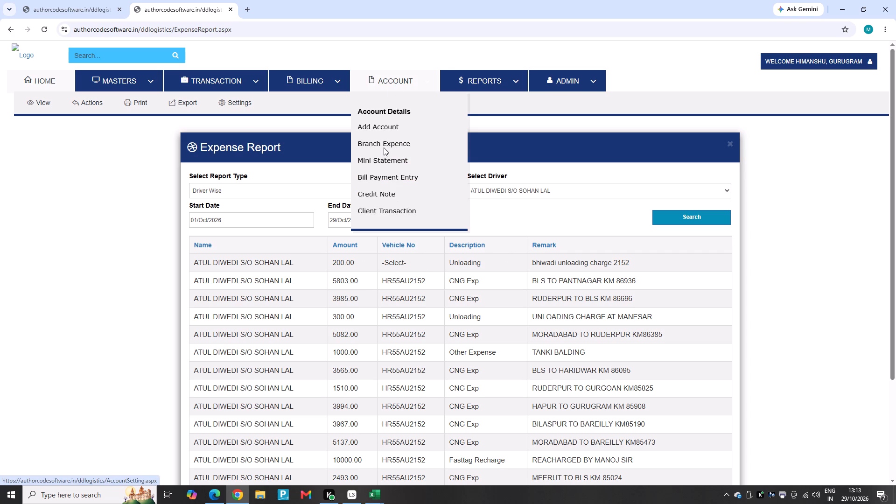
pyautogui.click(385, 144)
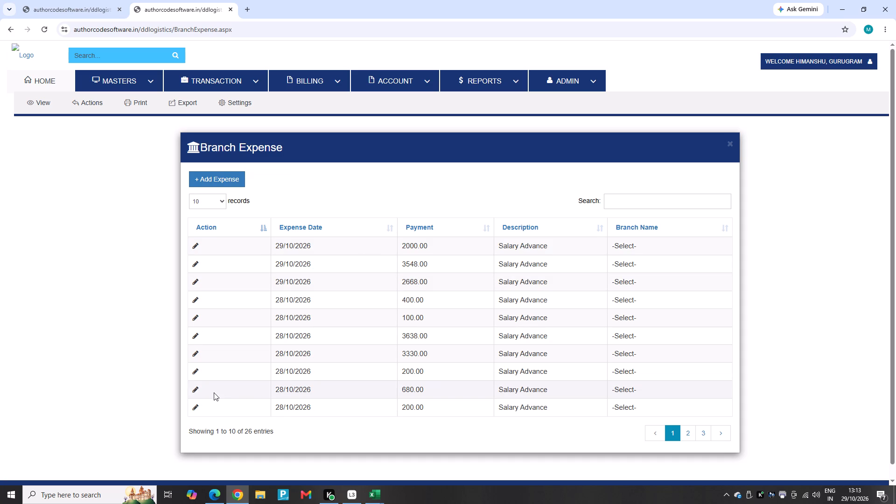
pyautogui.click(193, 410)
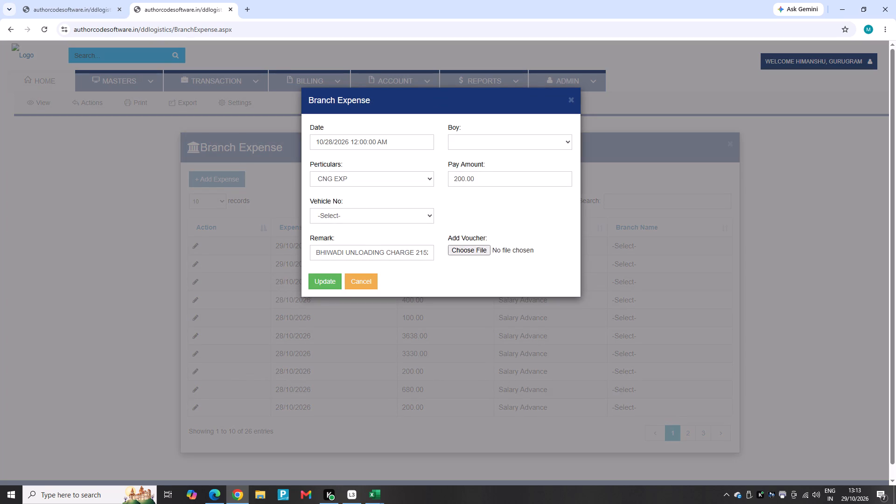
pyautogui.click(493, 143)
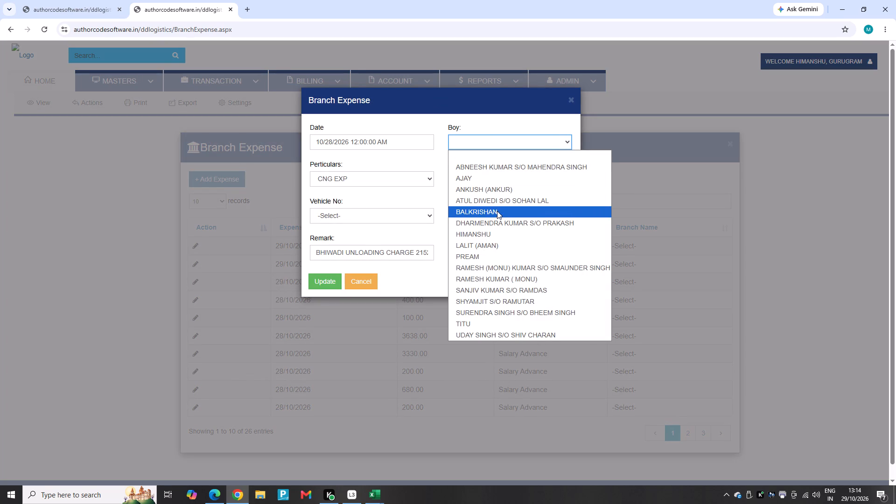
pyautogui.click(506, 199)
pyautogui.click(363, 182)
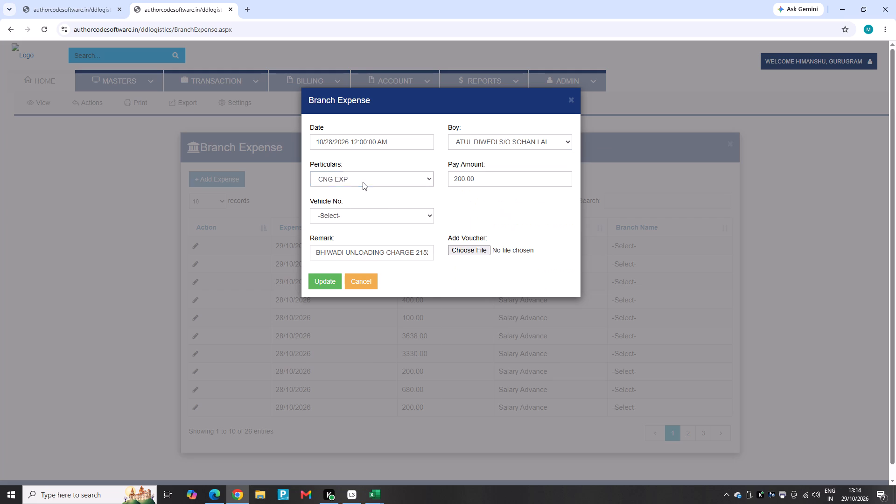
pyautogui.scroll(-4, 361, 353)
pyautogui.click(363, 374)
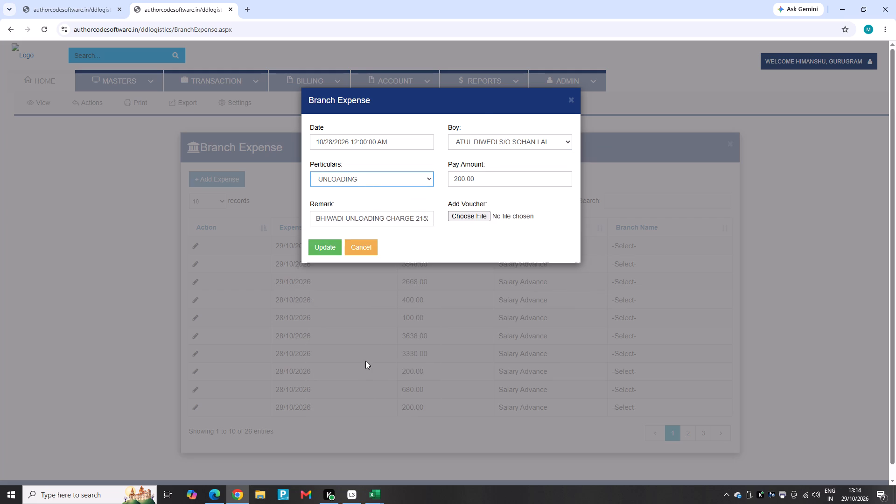
pyautogui.click(493, 144)
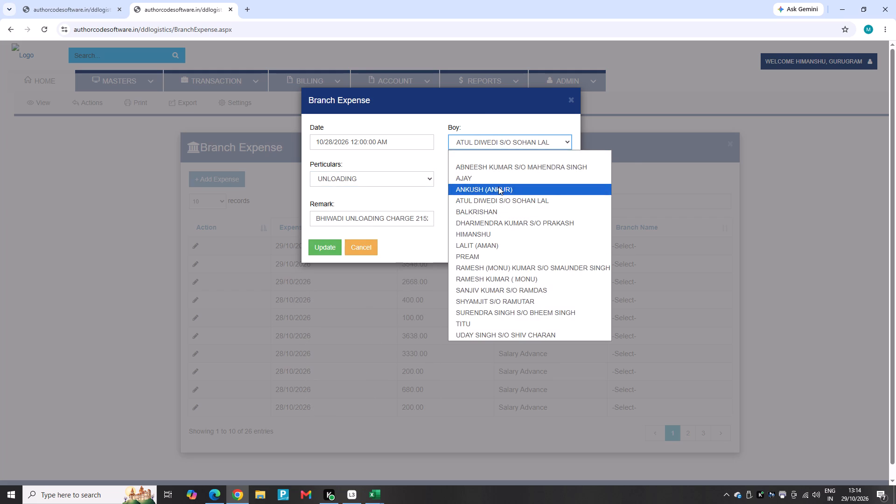
pyautogui.click(498, 187)
pyautogui.click(511, 151)
pyautogui.click(518, 141)
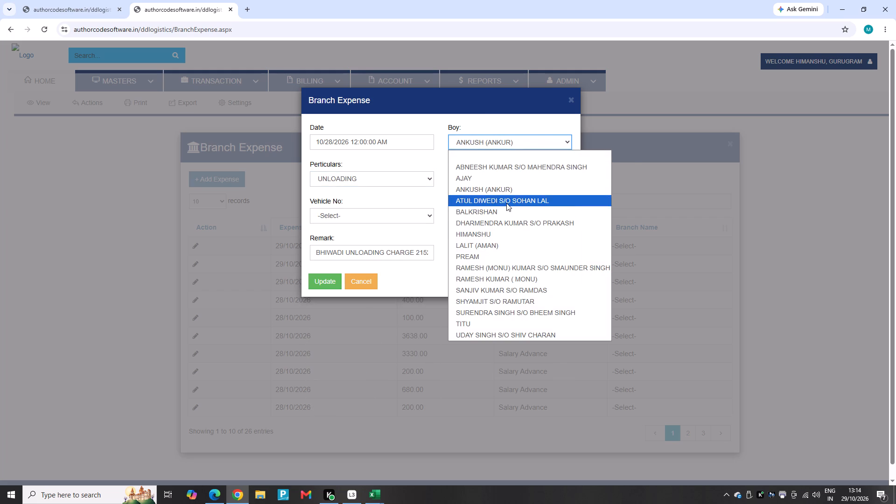
pyautogui.click(506, 203)
pyautogui.click(392, 220)
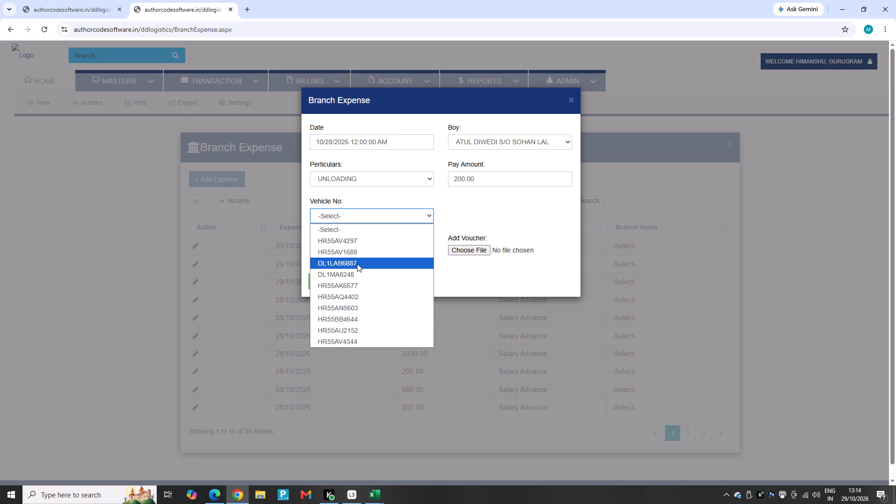
pyautogui.click(350, 331)
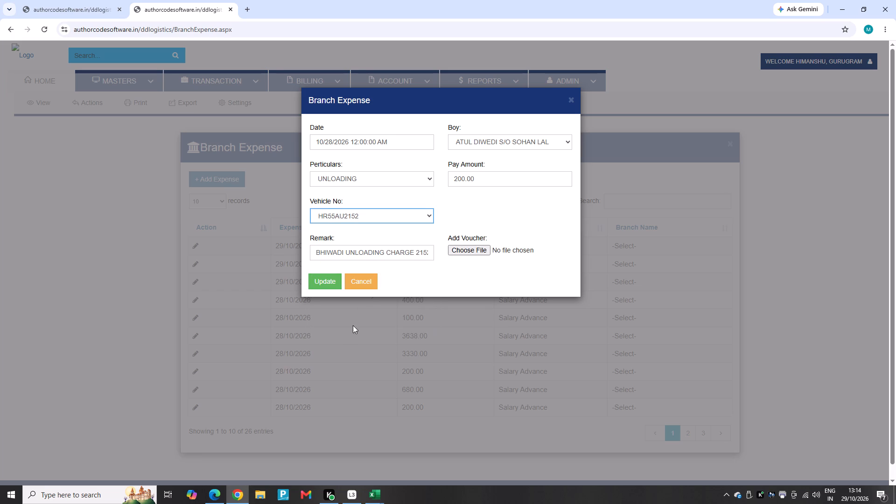
pyautogui.click(319, 284)
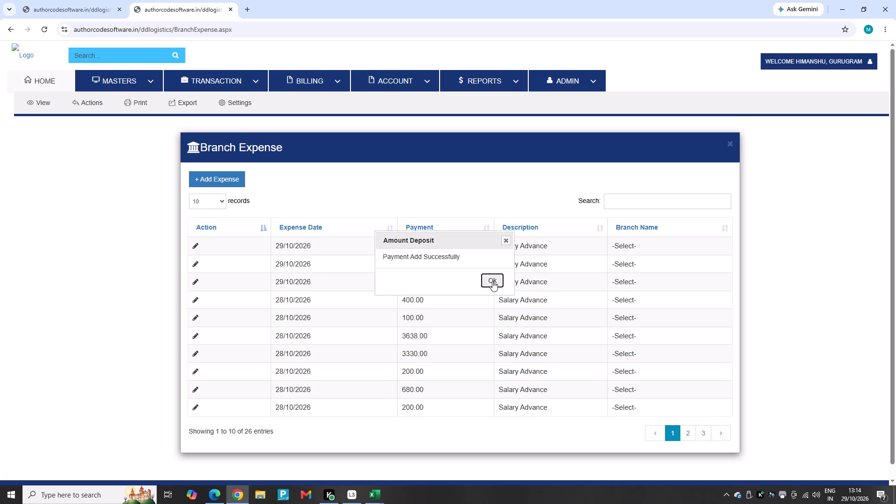
pyautogui.click(492, 281)
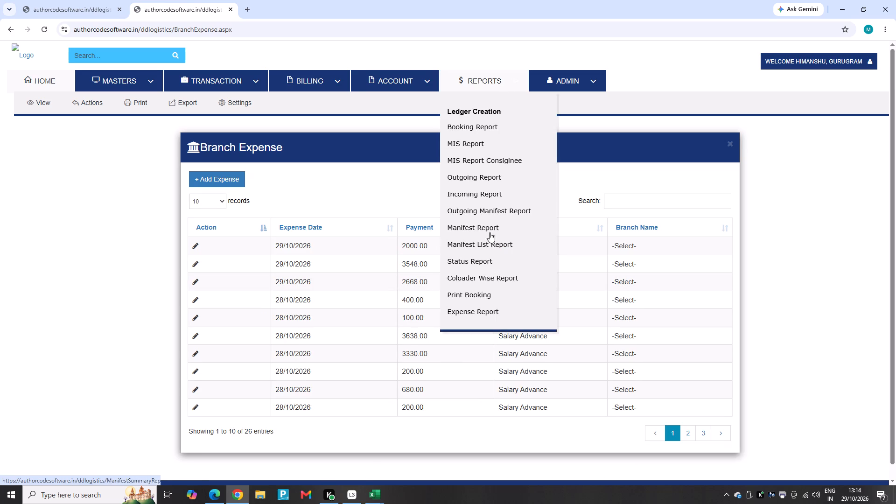
pyautogui.click(480, 308)
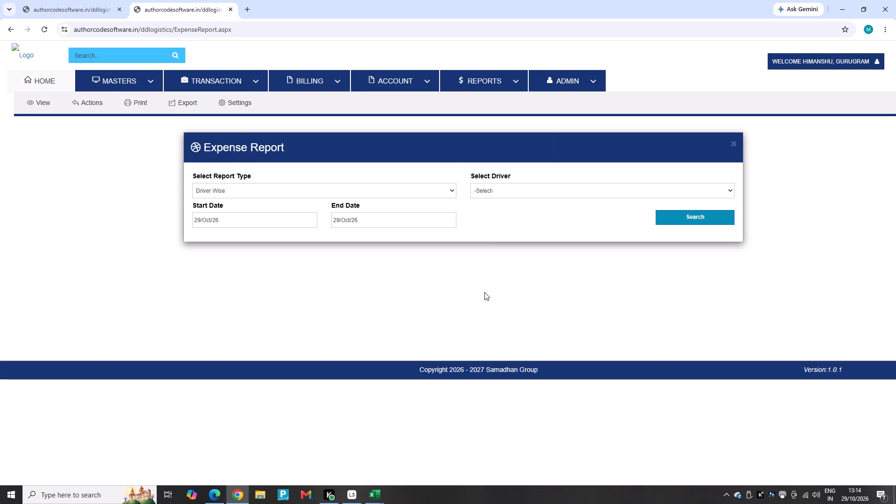
pyautogui.click(363, 194)
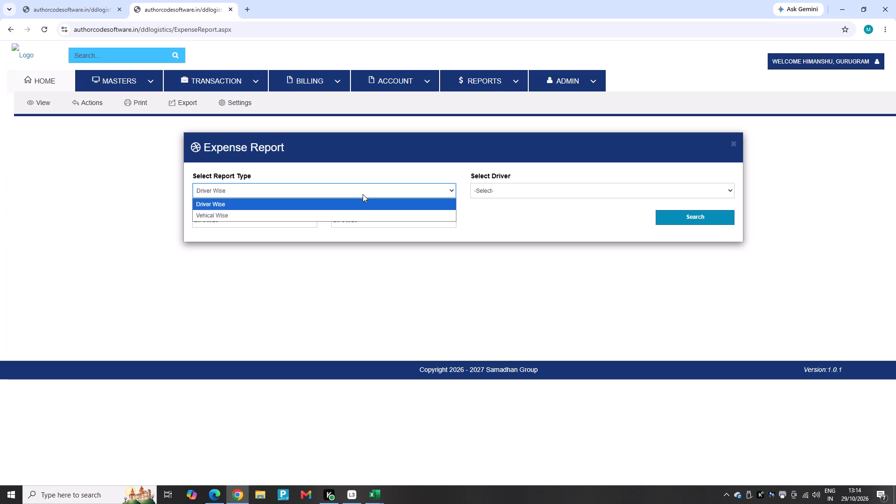
pyautogui.click(354, 222)
pyautogui.click(280, 194)
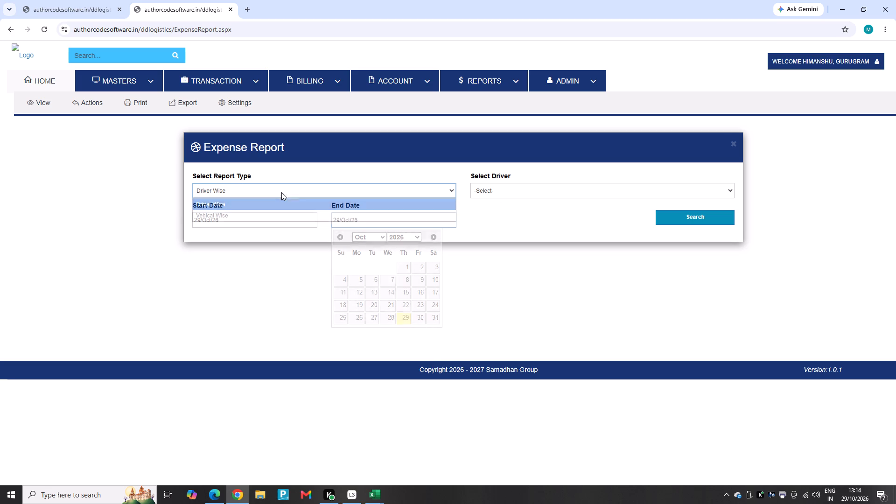
pyautogui.click(287, 190)
pyautogui.click(294, 193)
pyautogui.click(290, 214)
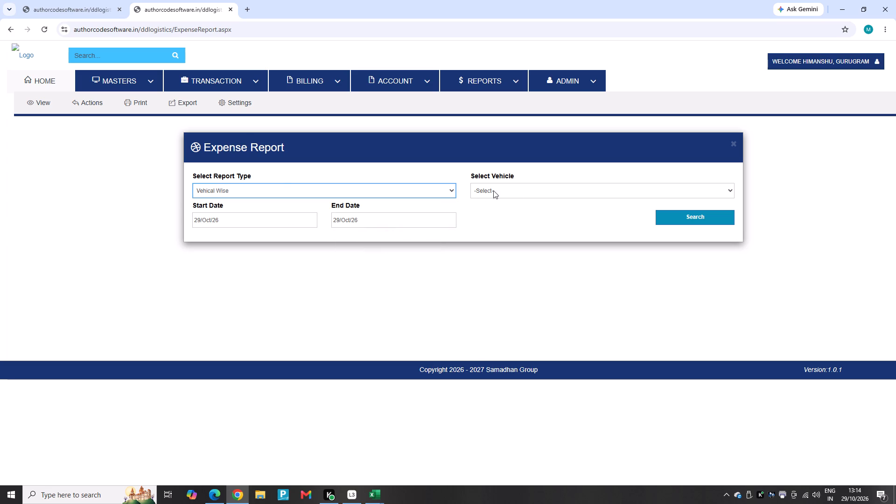
pyautogui.click(505, 187)
pyautogui.click(526, 303)
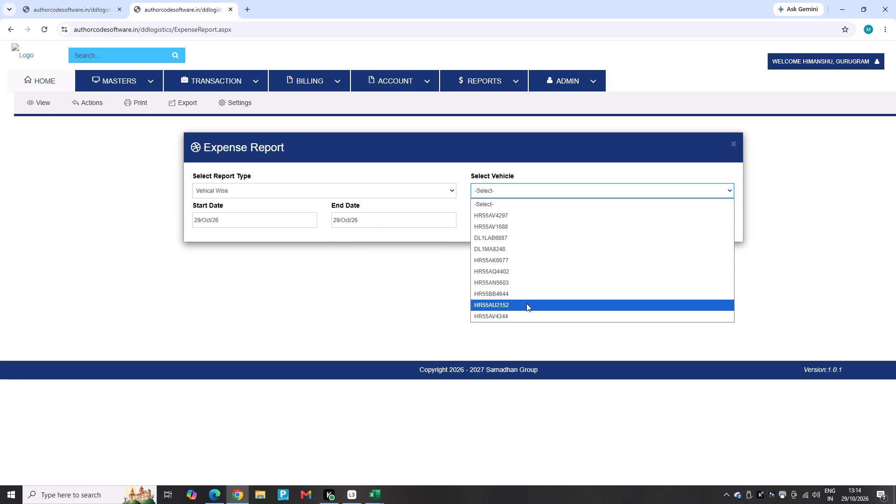
pyautogui.click(707, 214)
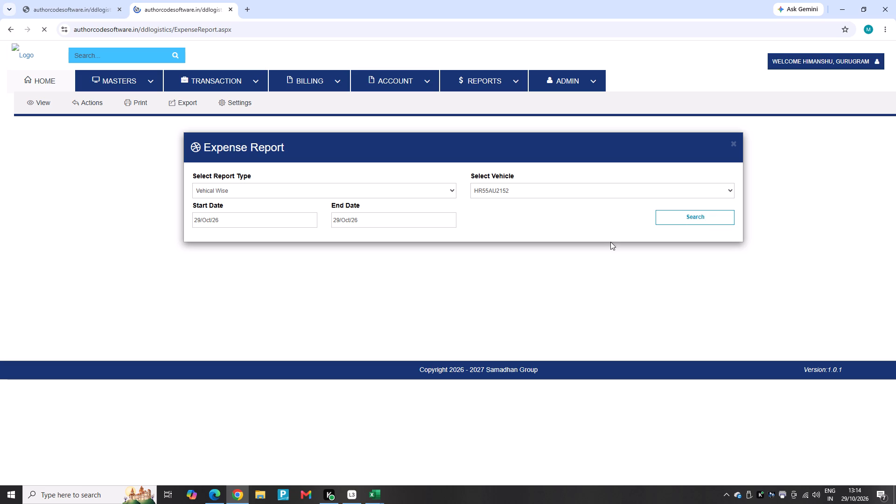
pyautogui.click(230, 220)
pyautogui.click(264, 266)
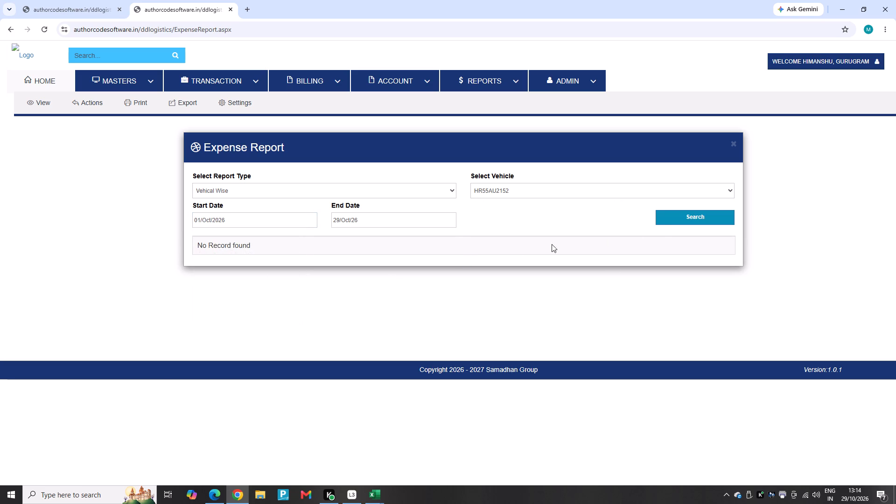
pyautogui.click(682, 218)
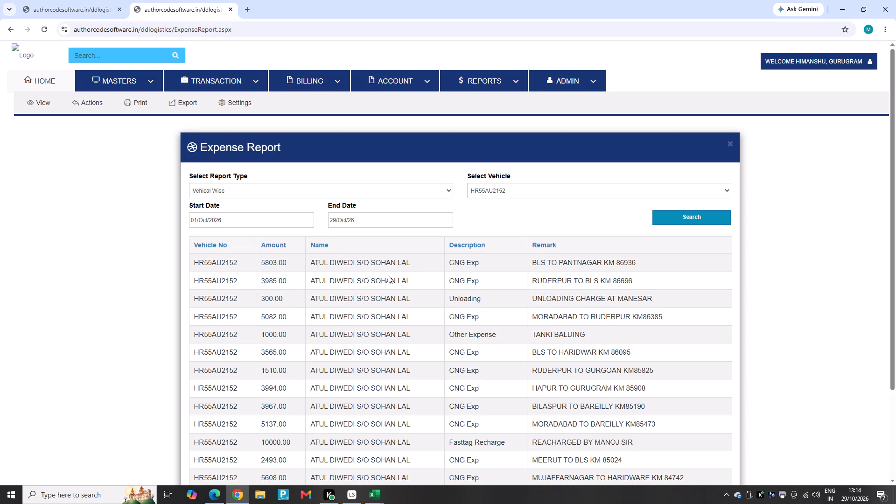
pyautogui.scroll(-3, 388, 275)
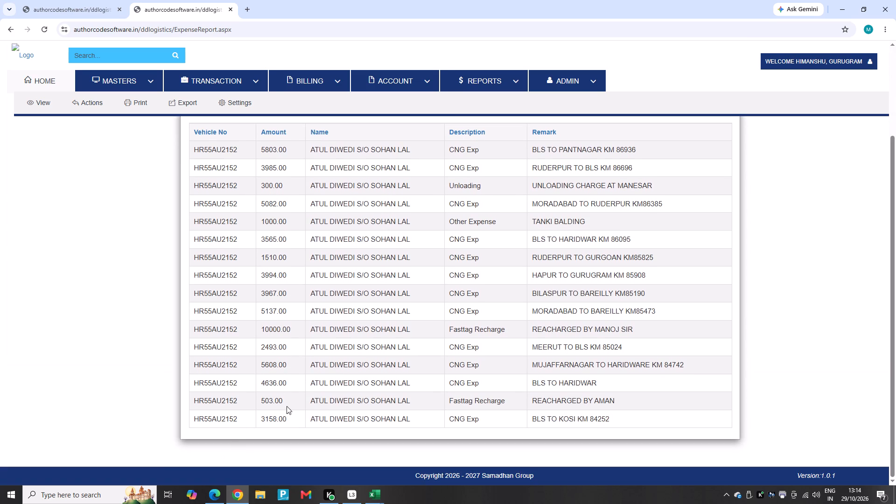
# Switch the expense report to driver-wise for Atul and check the Bhiwadi unloading charge's vehicle number against the other entries.
pyautogui.scroll(2, 296, 231)
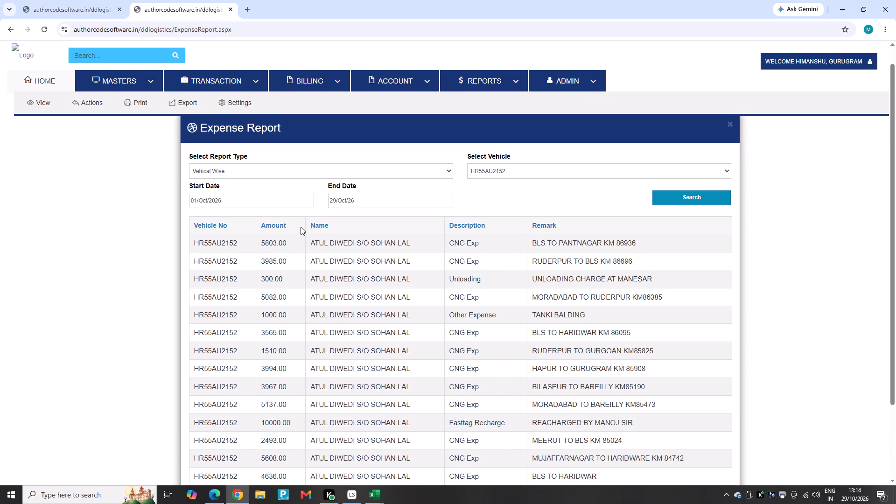
pyautogui.click(419, 172)
pyautogui.click(383, 186)
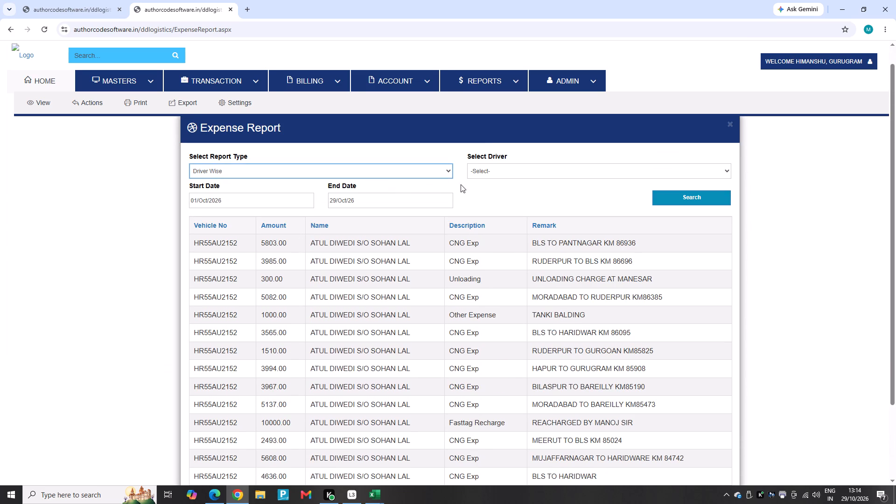
pyautogui.click(512, 171)
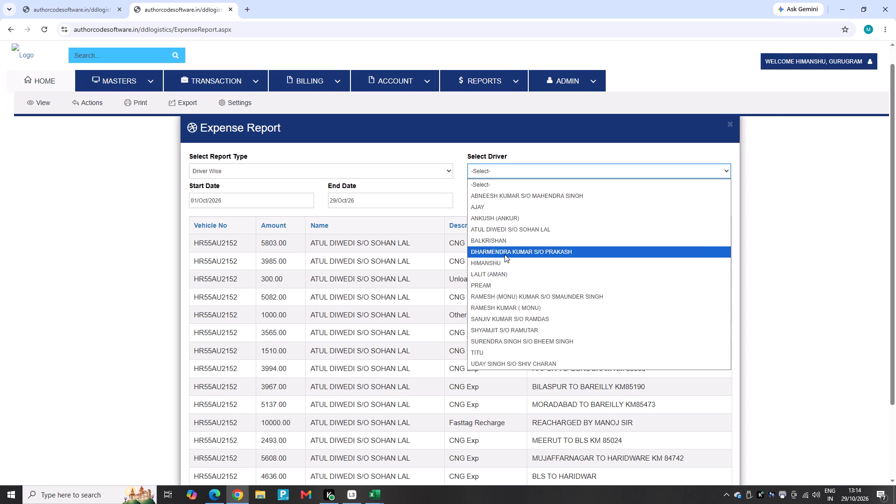
pyautogui.click(497, 225)
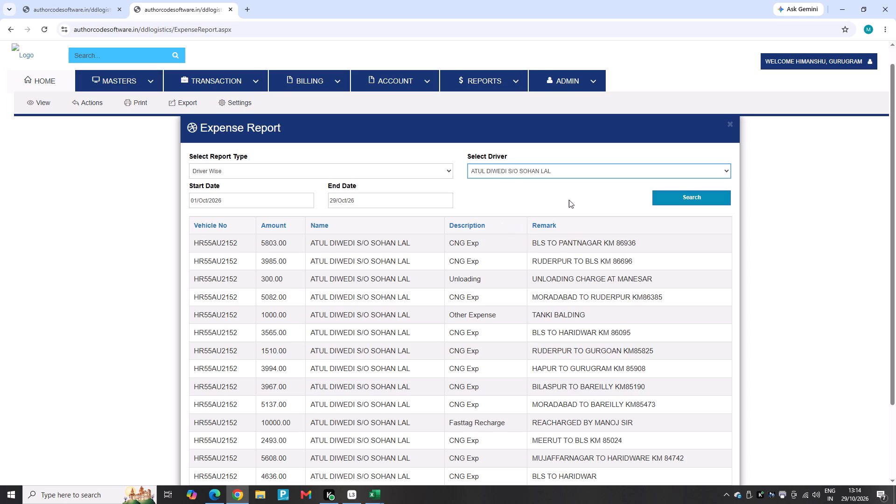
pyautogui.click(676, 202)
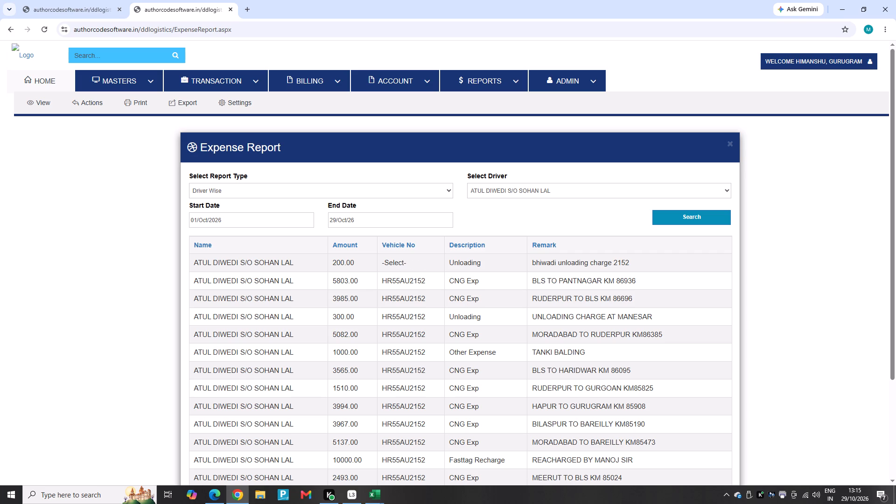
pyautogui.scroll(-2, 401, 274)
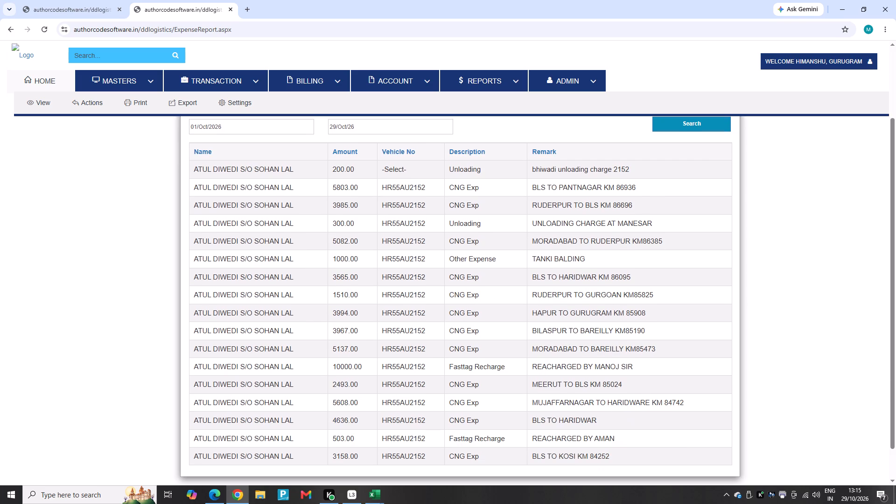
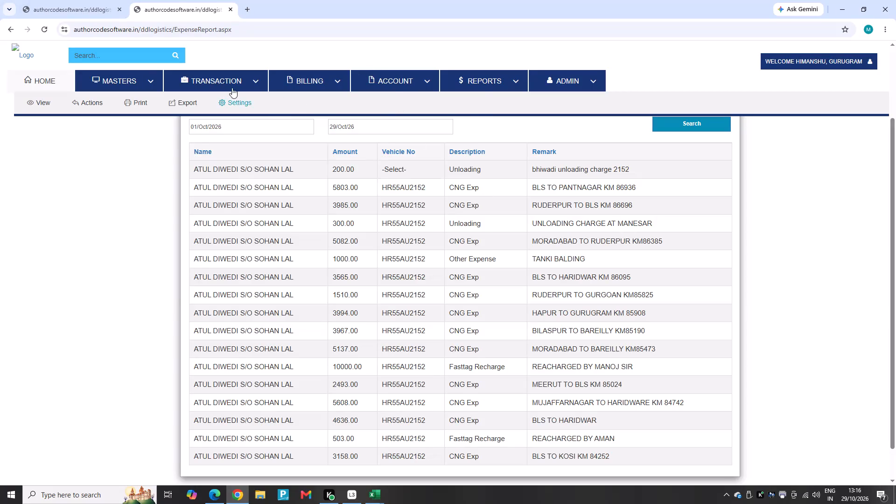
# Narrow Atul's driver-wise expense report to start from 28/Oct/2026 and check the vehicle numbers of the entries.
pyautogui.scroll(-1, 388, 263)
pyautogui.scroll(4, 388, 263)
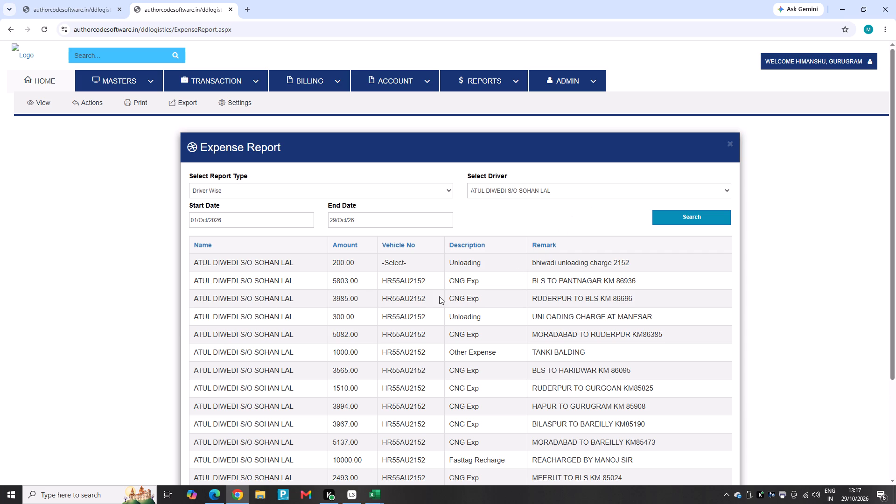
pyautogui.click(273, 218)
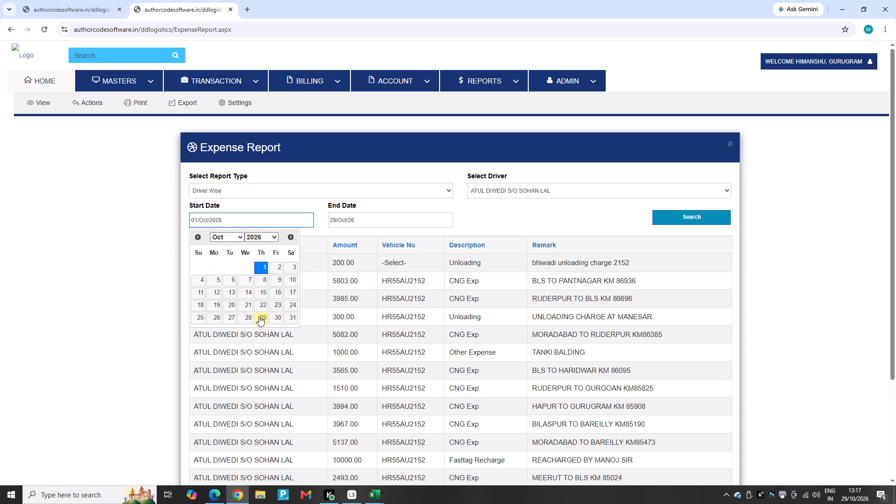
pyautogui.click(245, 318)
pyautogui.click(721, 215)
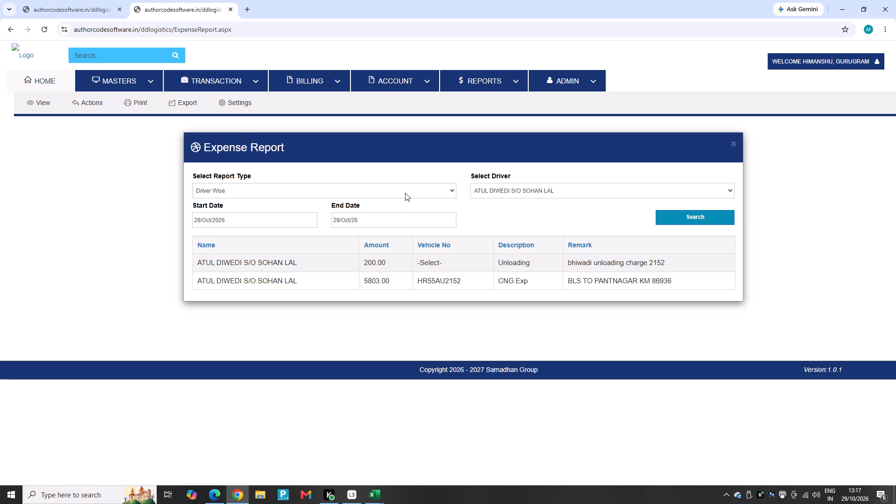
pyautogui.click(387, 179)
pyautogui.click(385, 190)
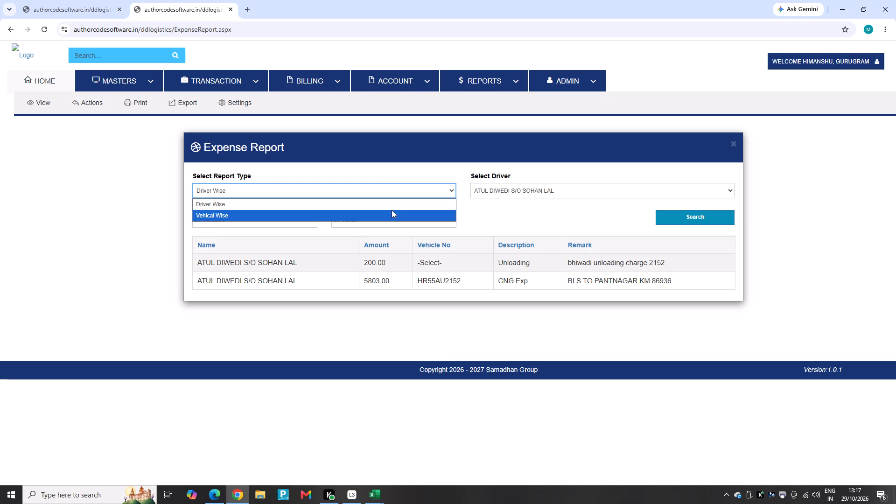
pyautogui.click(392, 210)
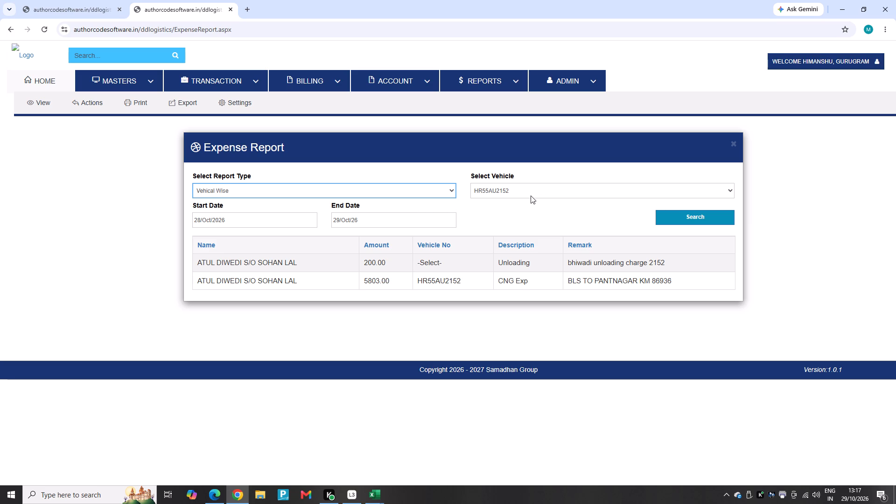
pyautogui.click(540, 184)
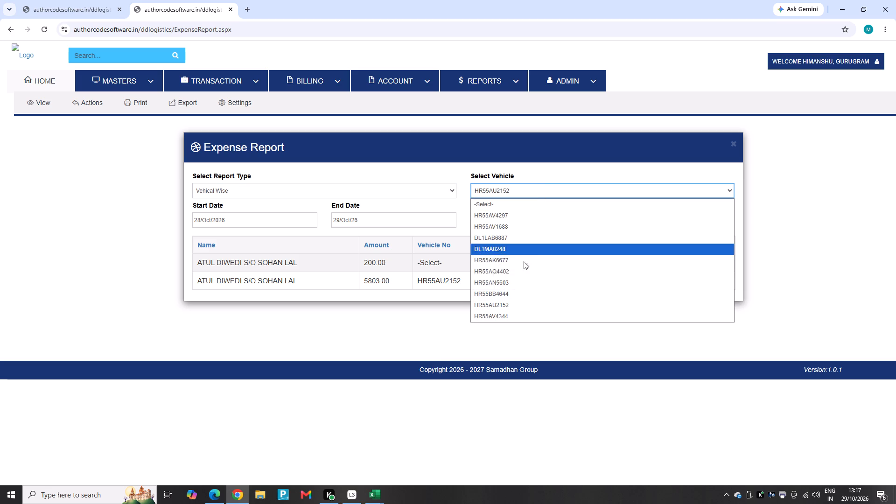
pyautogui.click(524, 313)
pyautogui.click(711, 215)
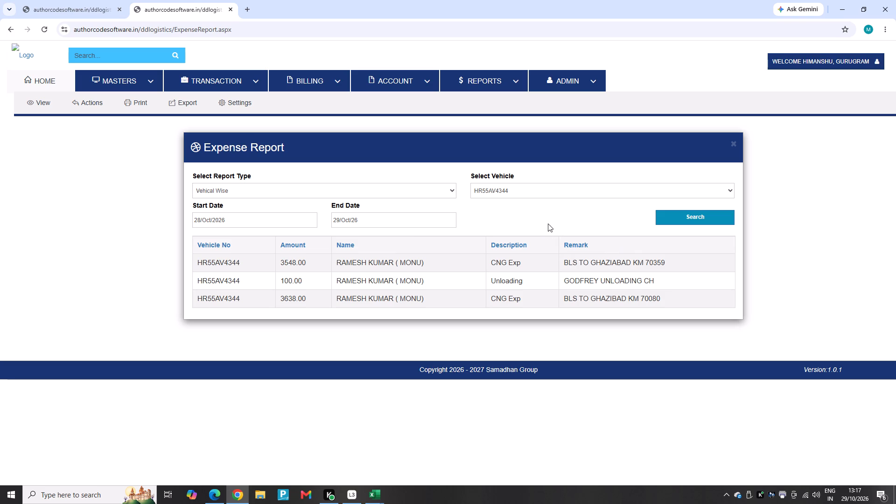
pyautogui.click(584, 189)
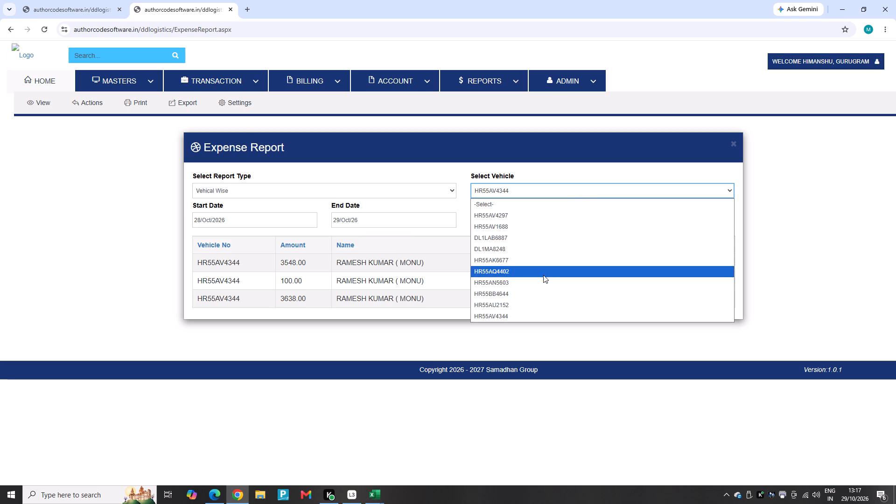
pyautogui.click(557, 228)
pyautogui.click(684, 217)
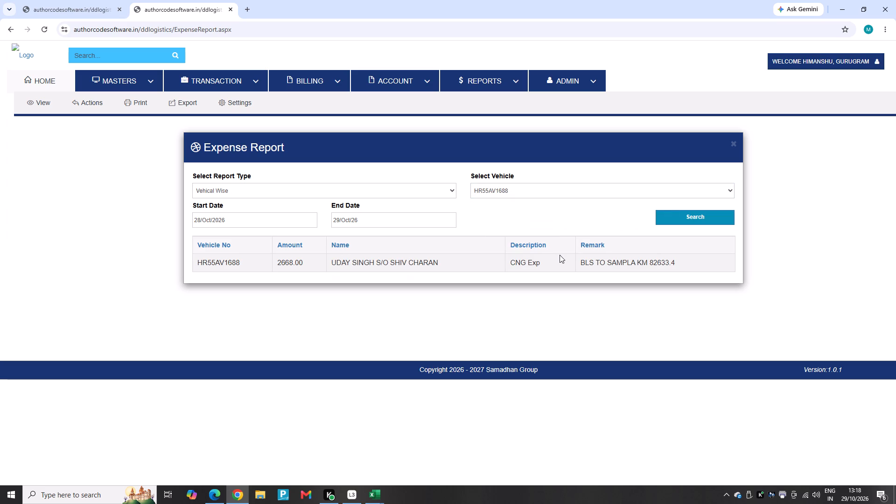
# Run the expense report driver-wise for PREAM from 28/Oct/2026 and check the recorded expense.
pyautogui.click(336, 192)
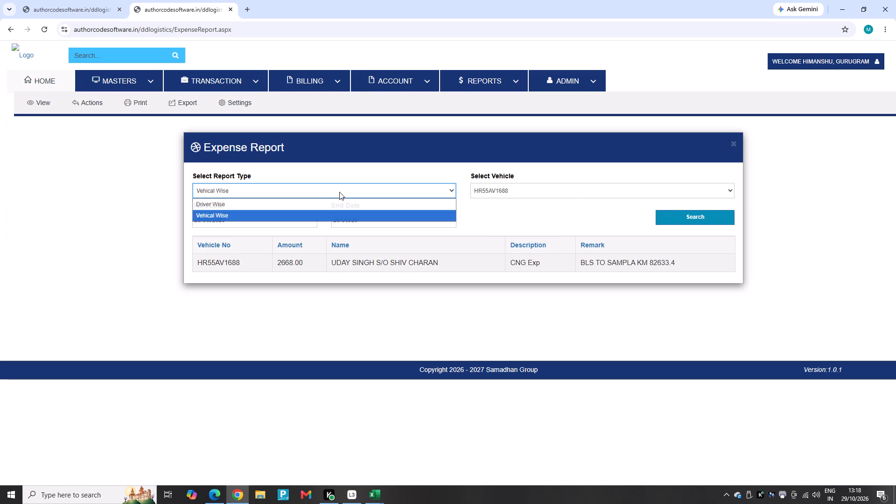
pyautogui.click(342, 203)
pyautogui.click(531, 190)
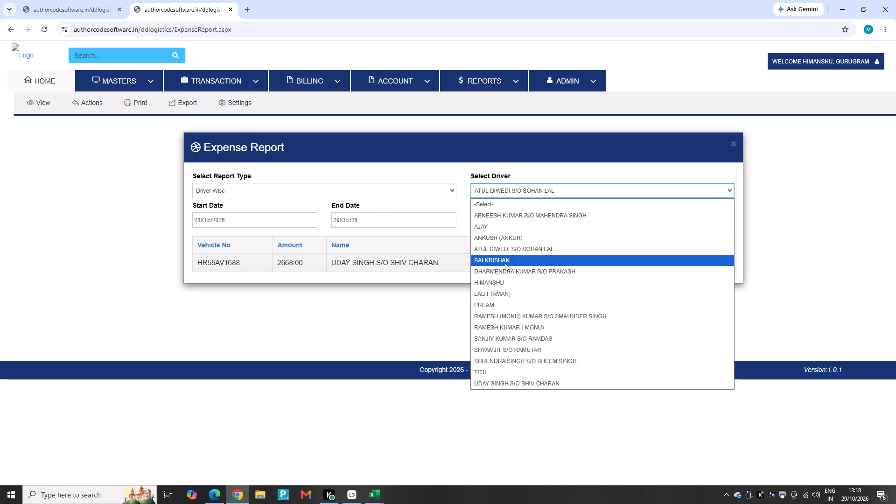
pyautogui.click(498, 301)
pyautogui.click(707, 218)
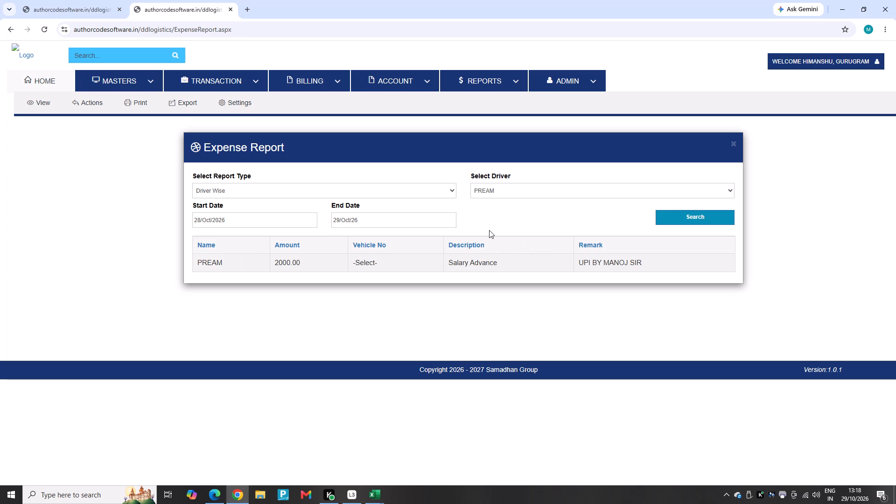
# Go to the branch expense records and start adding a new expense.
pyautogui.click(409, 91)
pyautogui.click(397, 146)
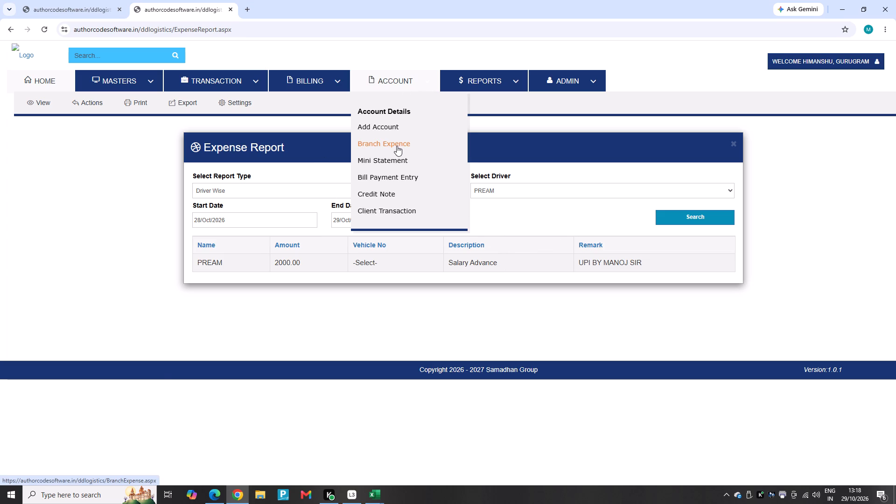
pyautogui.click(232, 174)
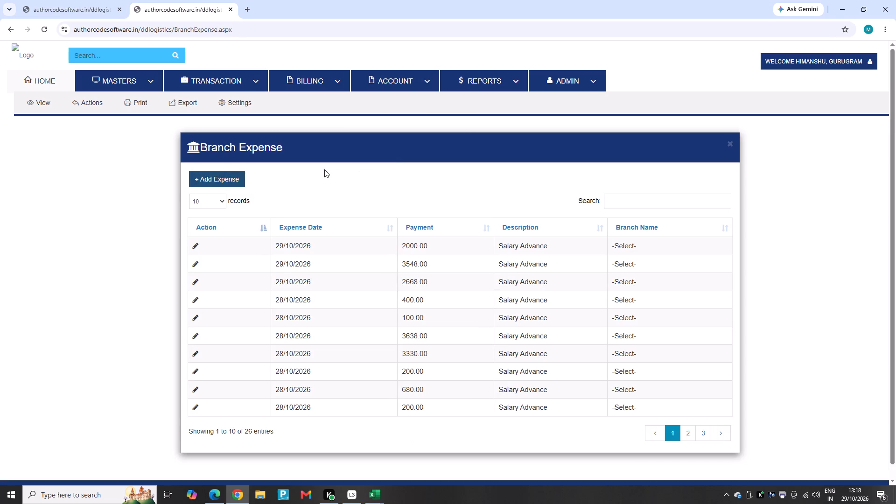
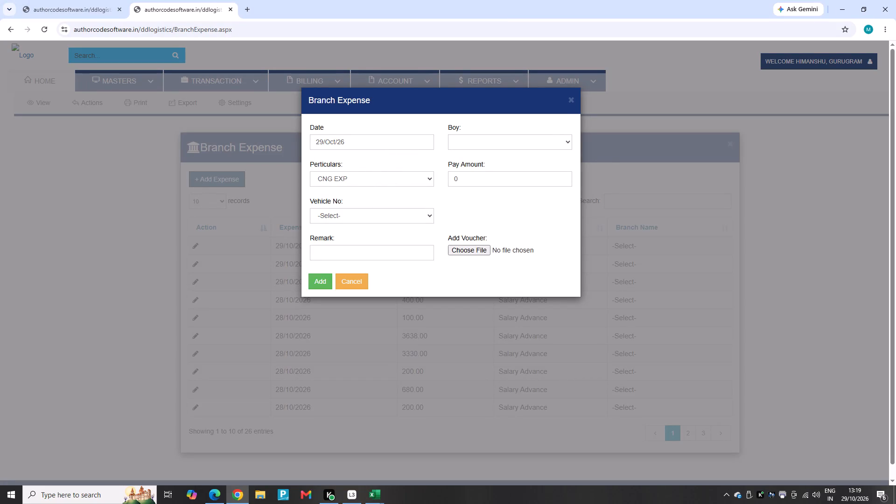
pyautogui.click(479, 144)
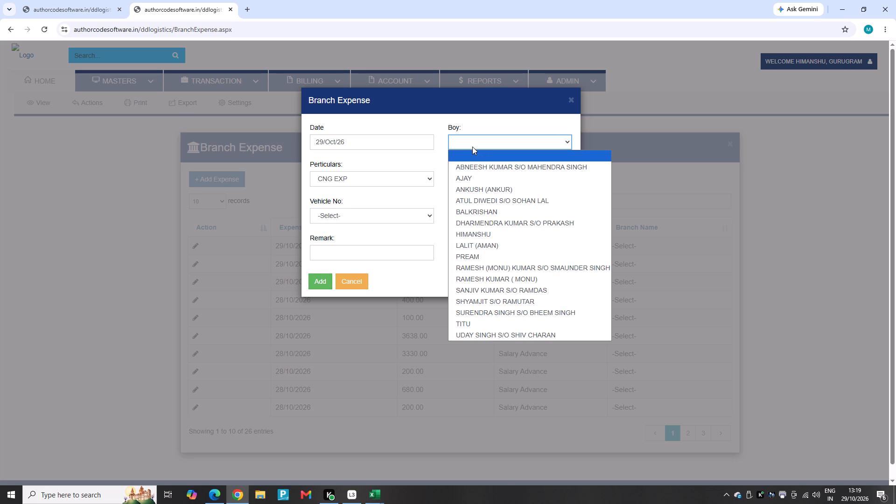
pyautogui.click(496, 243)
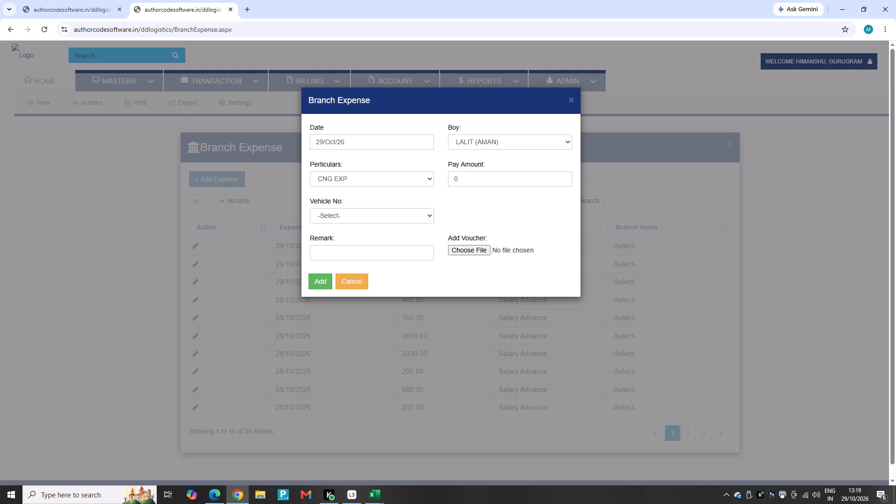
pyautogui.click(370, 221)
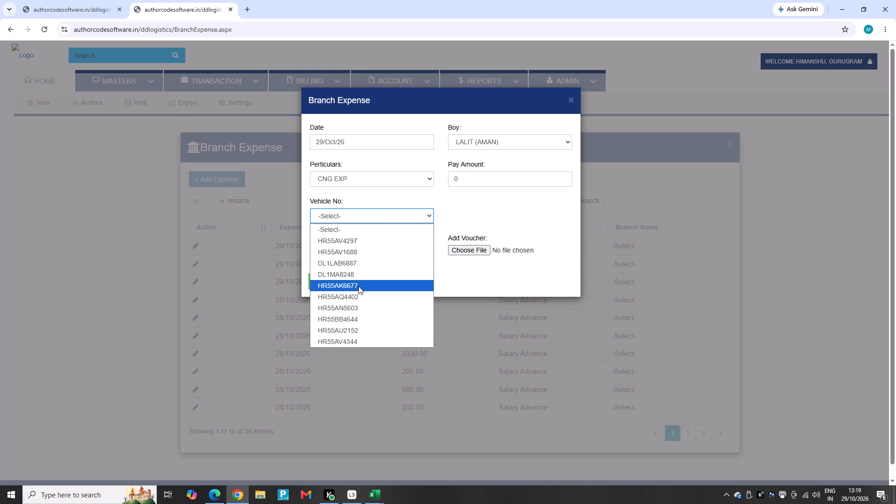
pyautogui.click(373, 261)
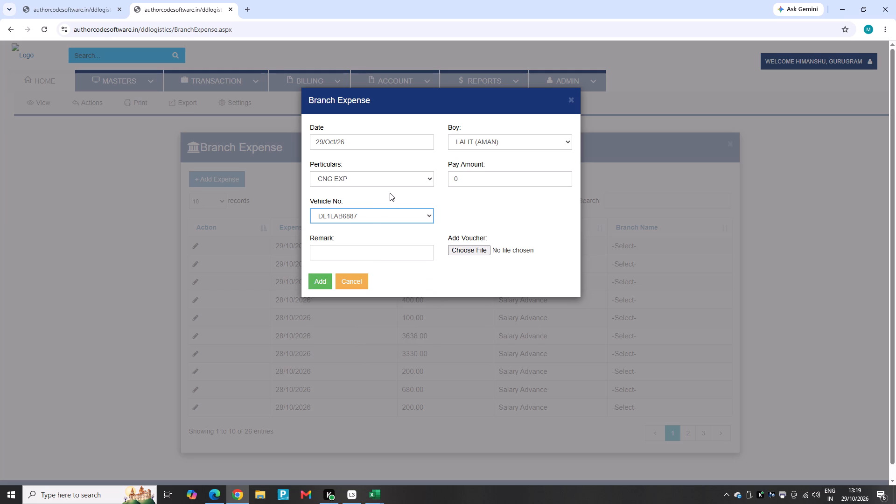
pyautogui.moveTo(490, 178); pyautogui.dragTo(417, 178)
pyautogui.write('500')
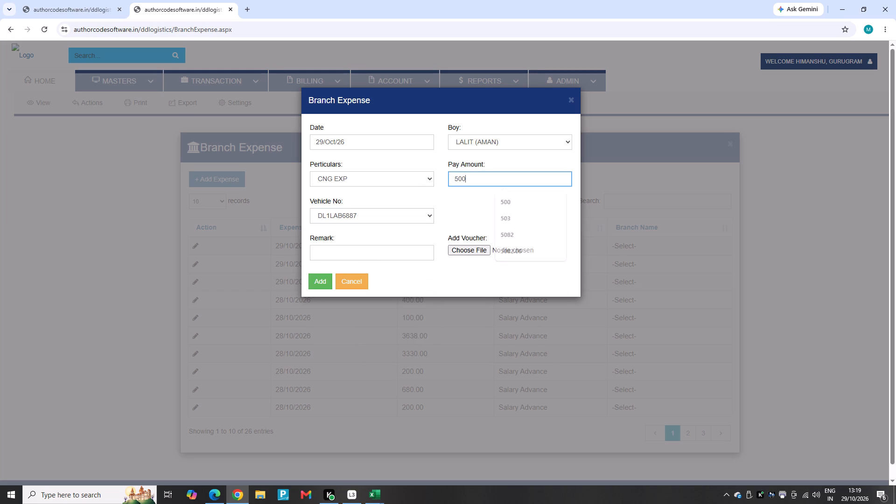
pyautogui.click(417, 178)
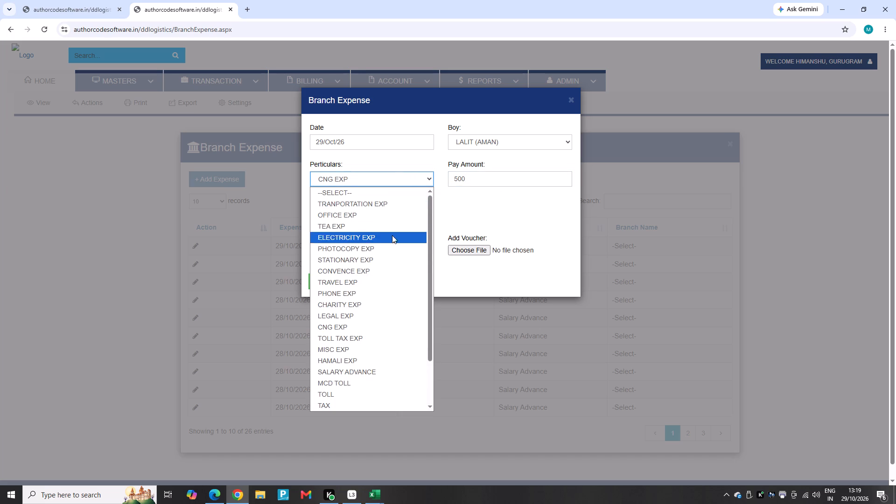
pyautogui.scroll(-6, 389, 287)
pyautogui.scroll(-5, 396, 357)
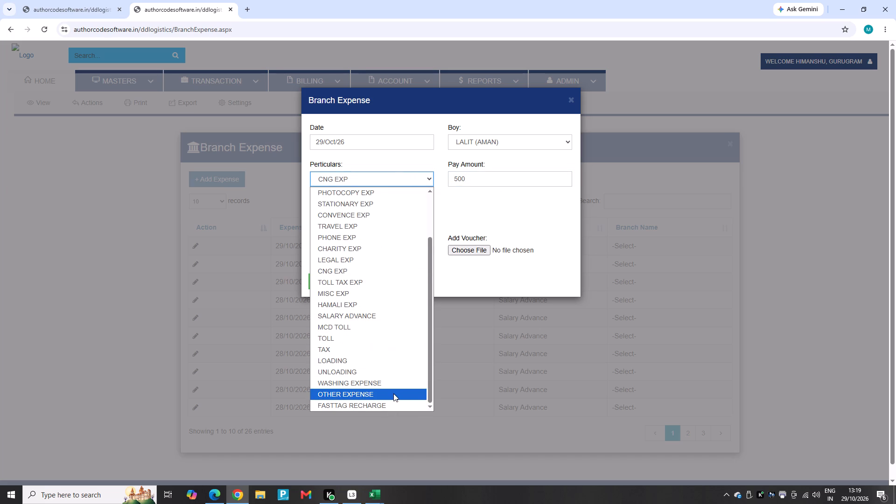
pyautogui.click(393, 393)
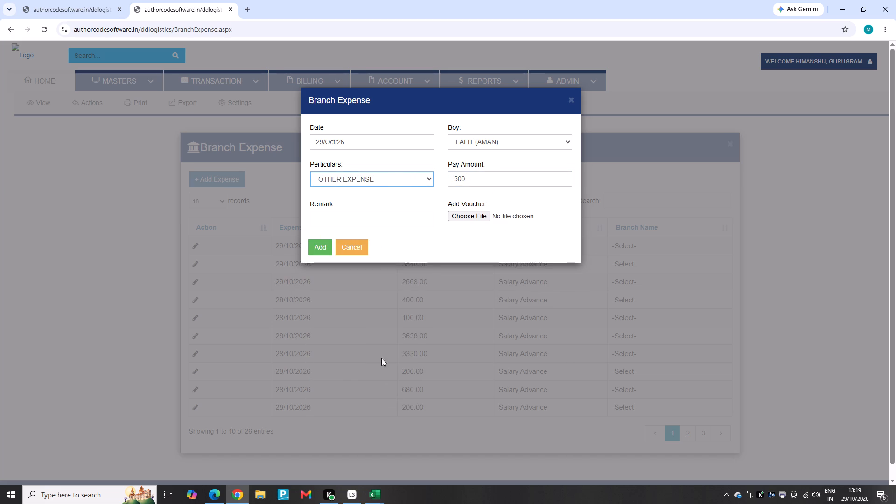
pyautogui.click(414, 175)
pyautogui.scroll(6, 392, 216)
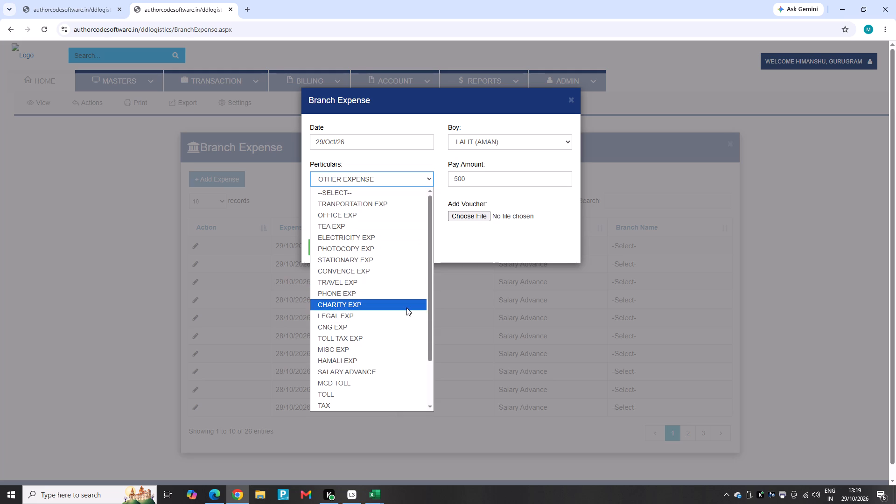
pyautogui.scroll(-2, 392, 364)
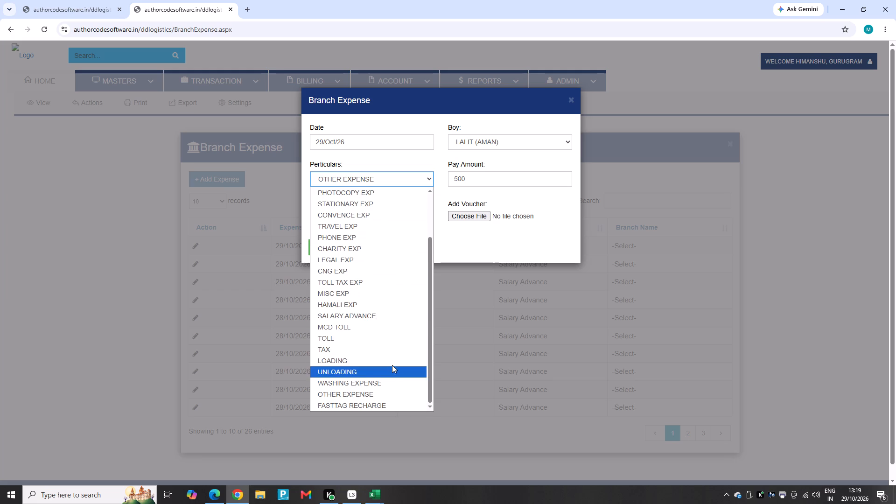
pyautogui.scroll(2, 392, 365)
pyautogui.scroll(-4, 392, 365)
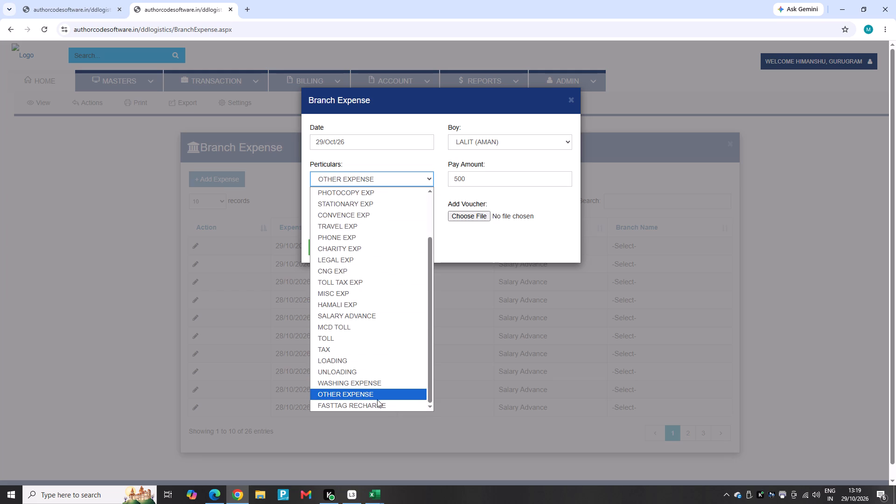
pyautogui.click(399, 181)
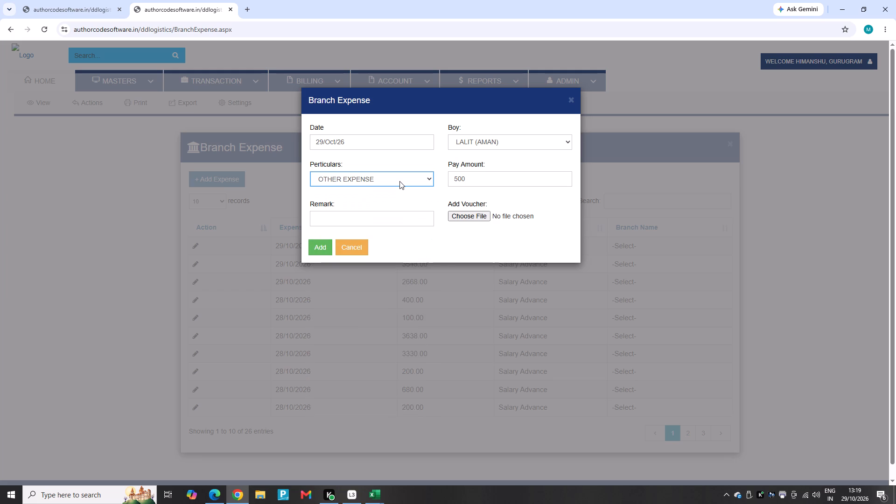
# Enter the mechanic's name as the remark and reselect Lalit (Aman) as the boy to restore the vehicle field.
pyautogui.click(367, 226)
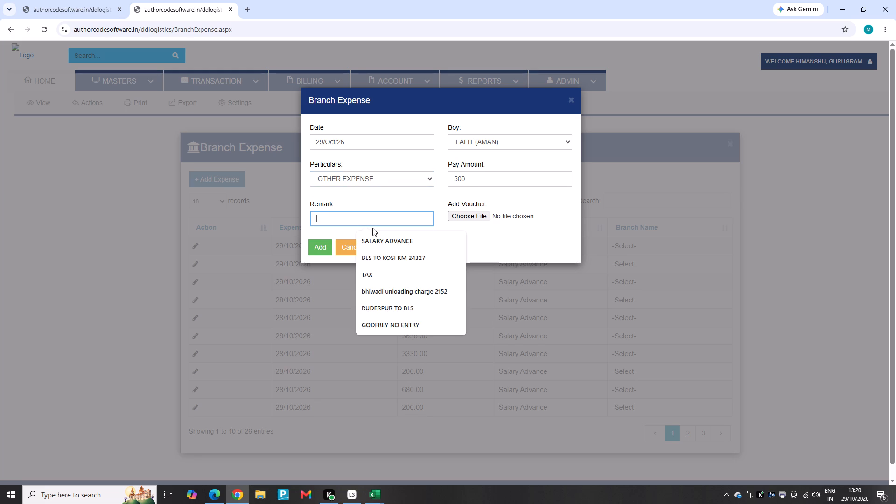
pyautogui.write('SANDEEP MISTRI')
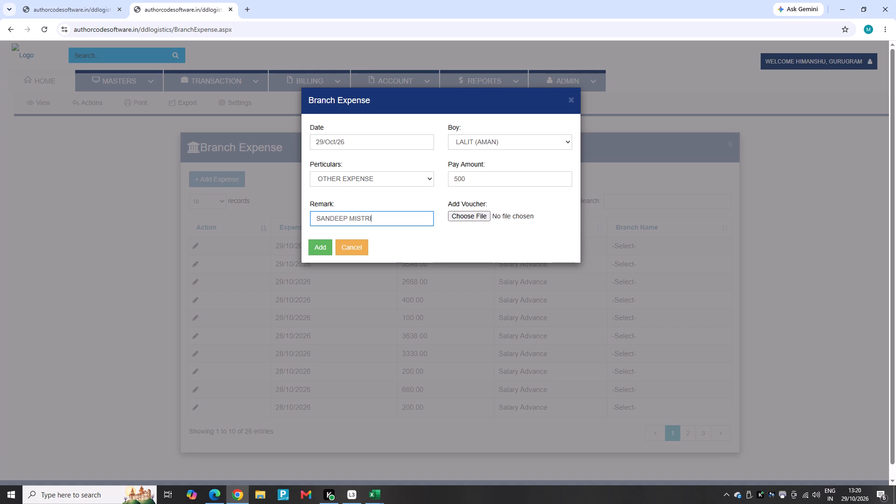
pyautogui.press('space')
pyautogui.click(532, 141)
pyautogui.click(473, 244)
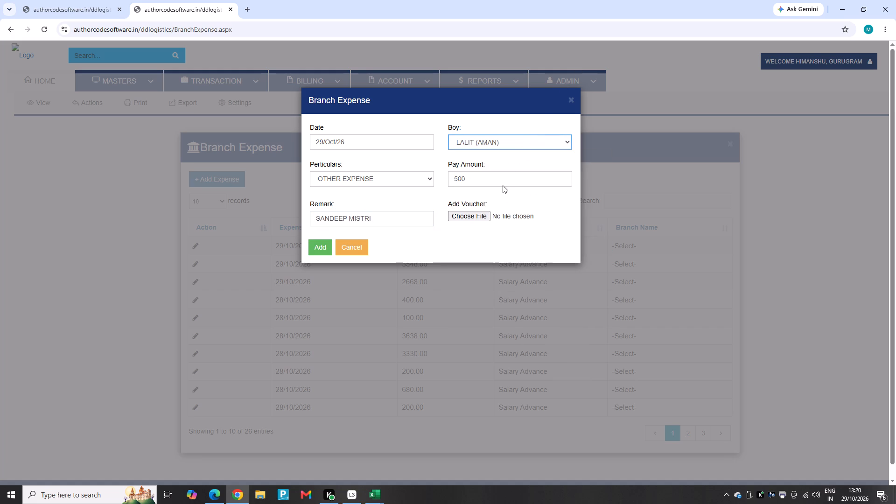
pyautogui.click(528, 136)
pyautogui.click(504, 252)
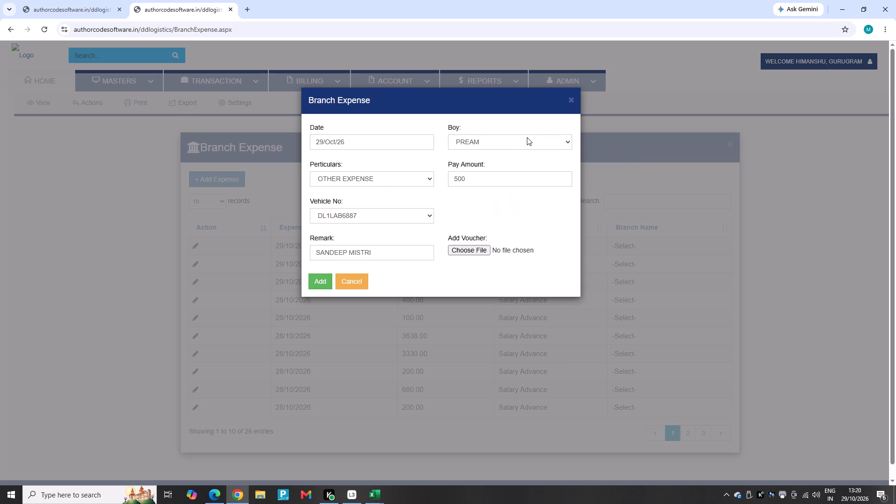
pyautogui.click(527, 137)
pyautogui.click(525, 241)
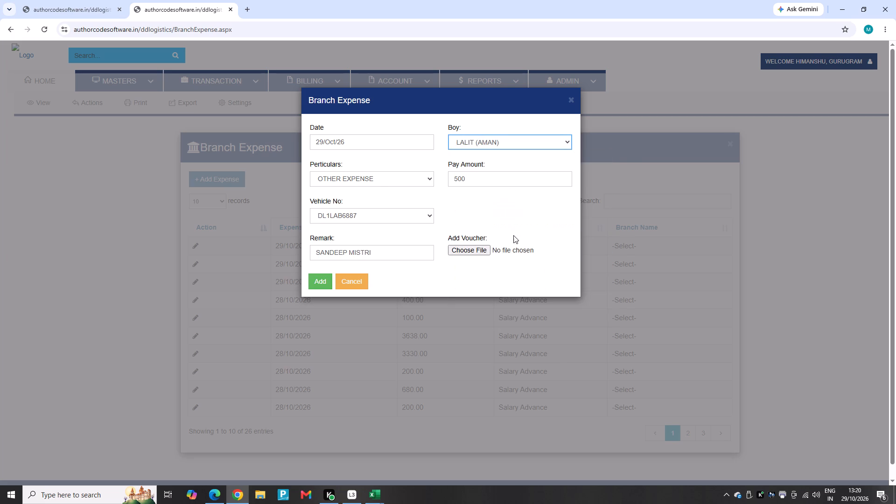
# Append 6887 to the remark and add the expense.
pyautogui.click(383, 257)
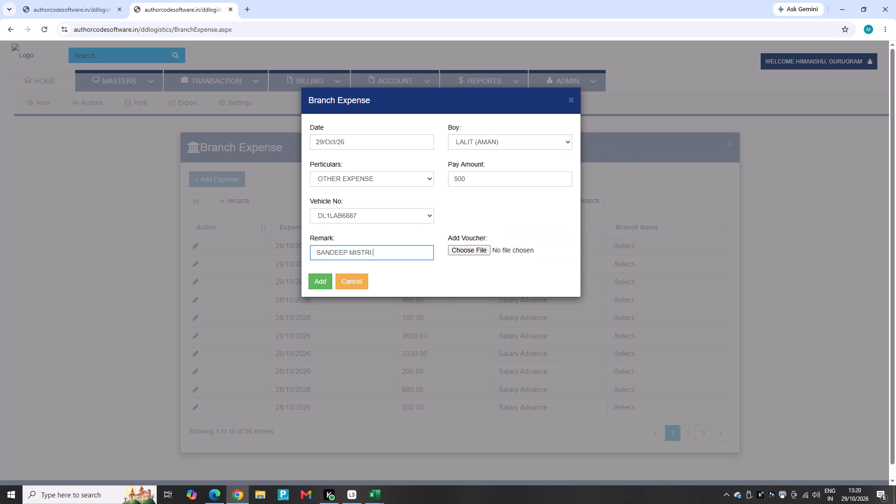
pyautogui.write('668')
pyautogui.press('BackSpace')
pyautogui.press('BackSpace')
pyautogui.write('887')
pyautogui.click(320, 283)
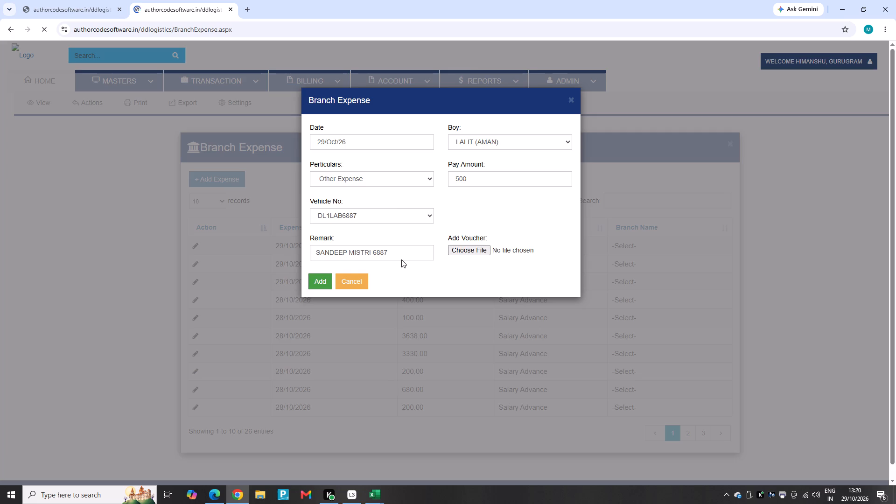
pyautogui.click(490, 282)
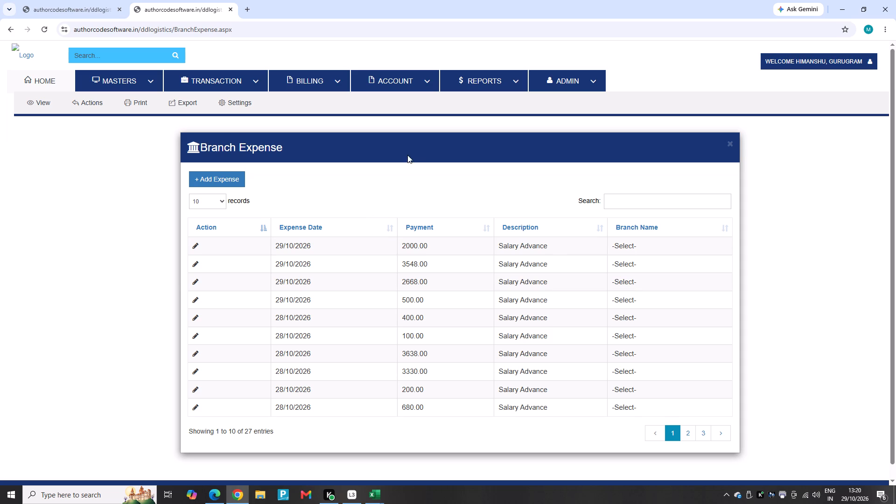
pyautogui.click(231, 176)
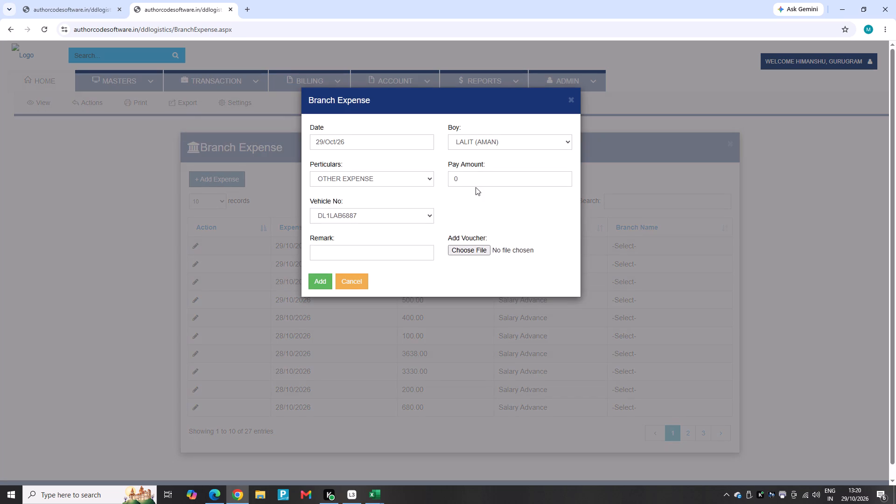
pyautogui.click(483, 144)
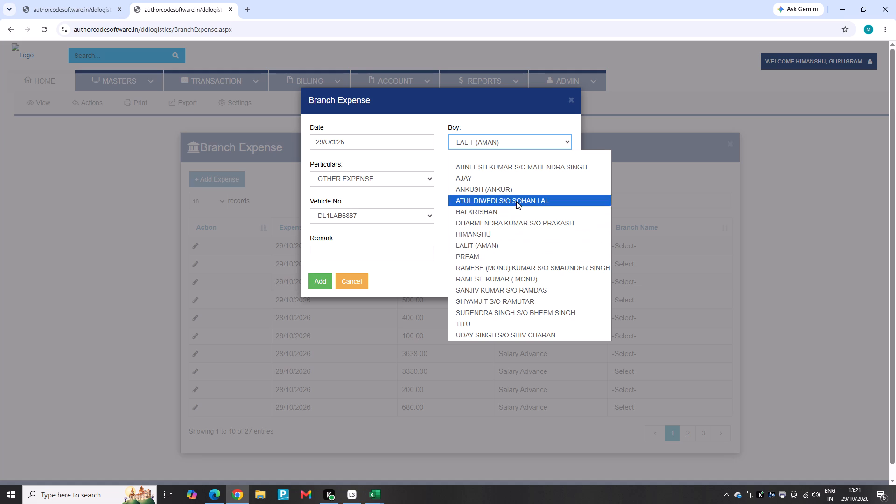
pyautogui.scroll(-4, 489, 305)
pyautogui.scroll(4, 489, 304)
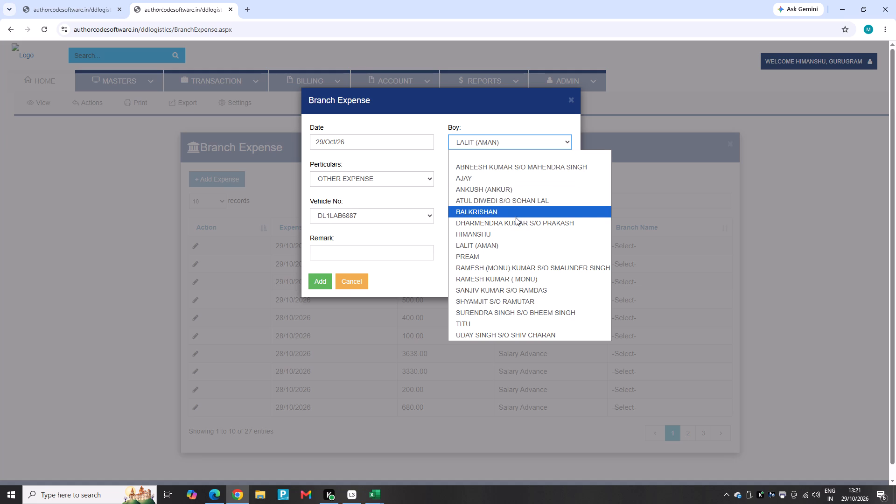
pyautogui.click(520, 266)
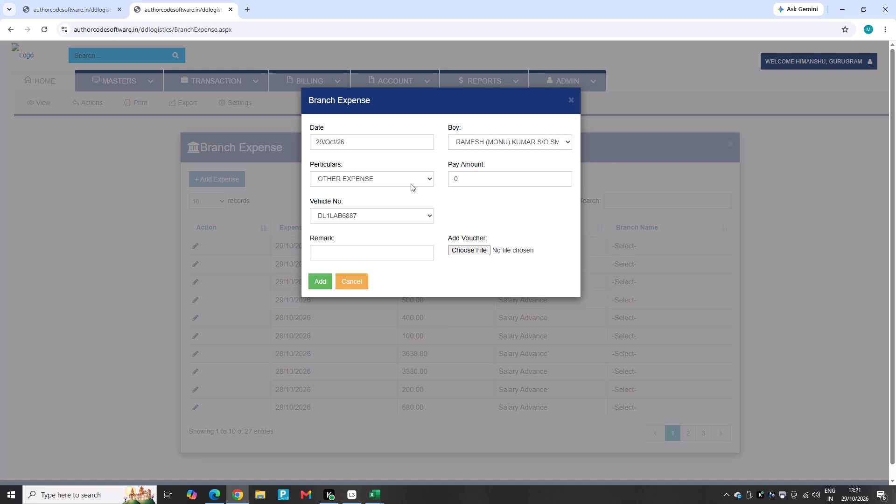
pyautogui.click(366, 175)
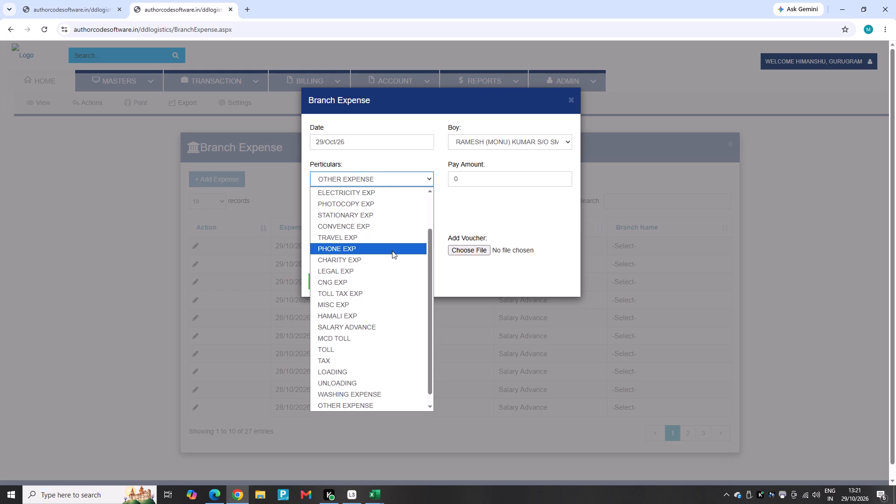
pyautogui.scroll(-2, 391, 276)
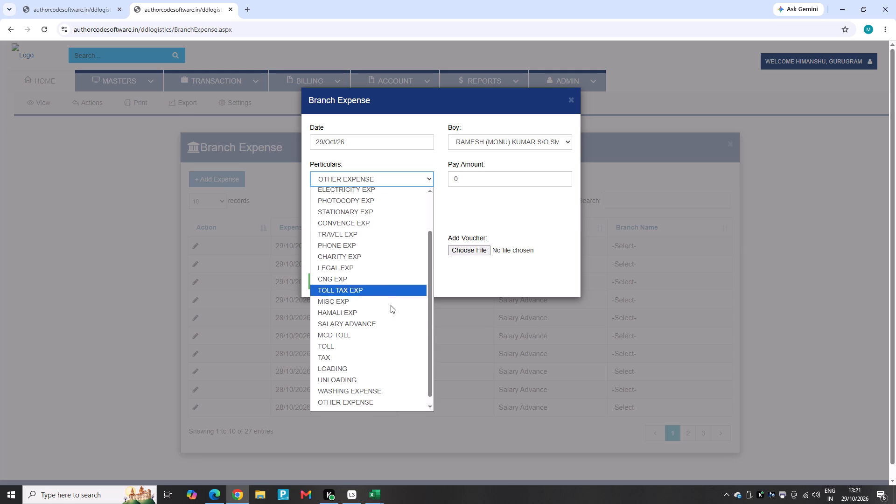
pyautogui.scroll(-2, 391, 305)
pyautogui.click(381, 367)
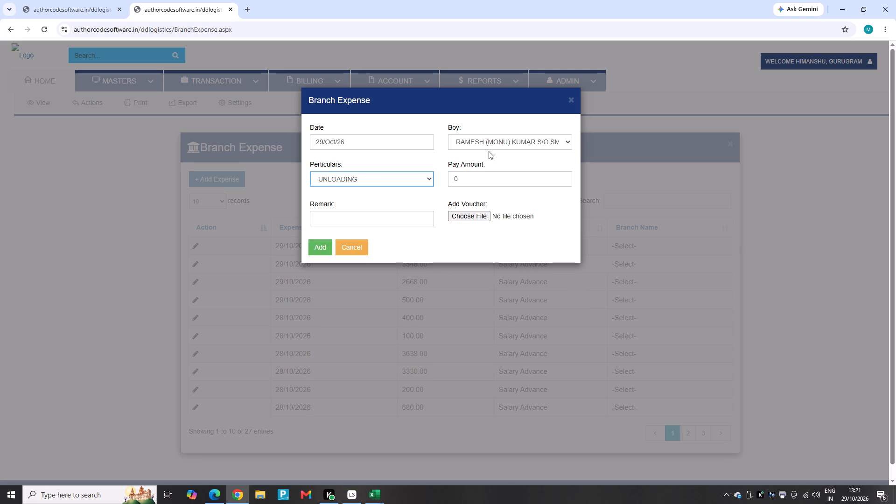
pyautogui.click(496, 142)
pyautogui.click(485, 259)
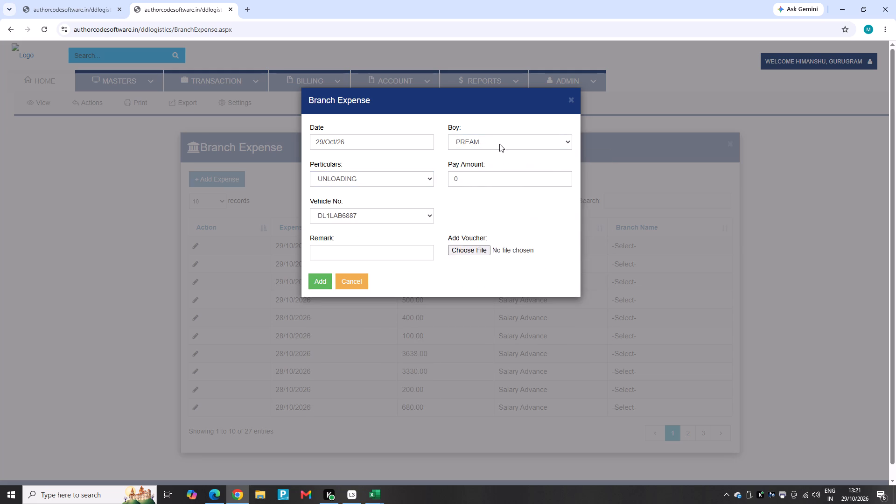
pyautogui.click(500, 141)
pyautogui.click(496, 265)
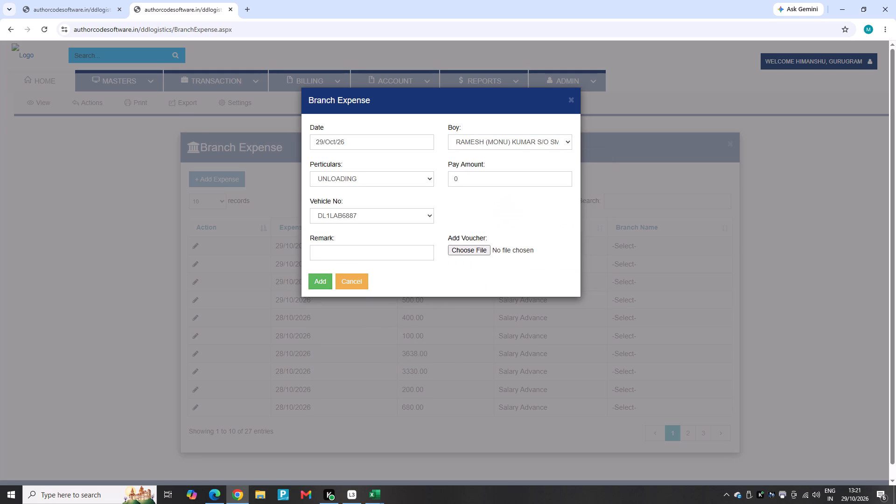
pyautogui.click(469, 176)
pyautogui.moveTo(469, 176); pyautogui.dragTo(456, 180)
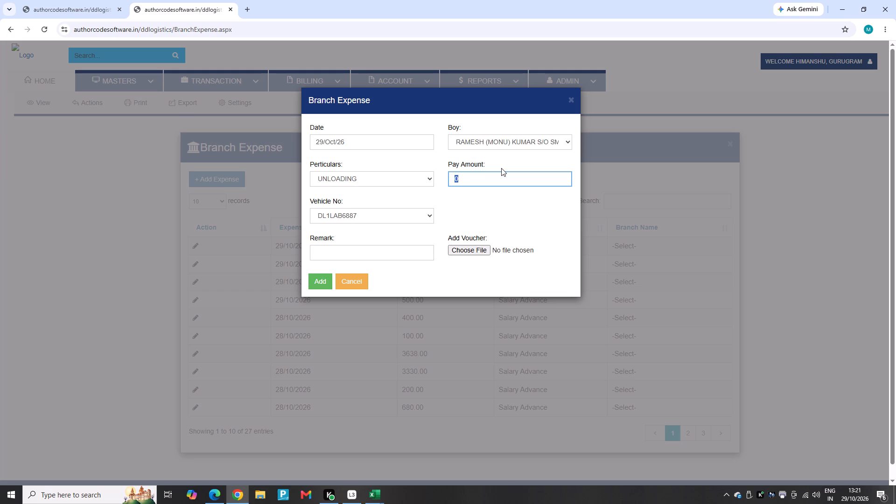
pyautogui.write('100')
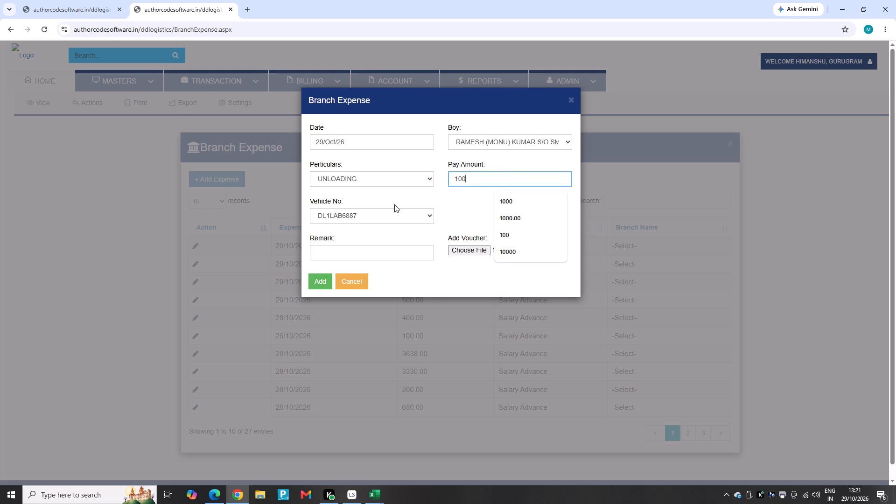
pyautogui.click(392, 208)
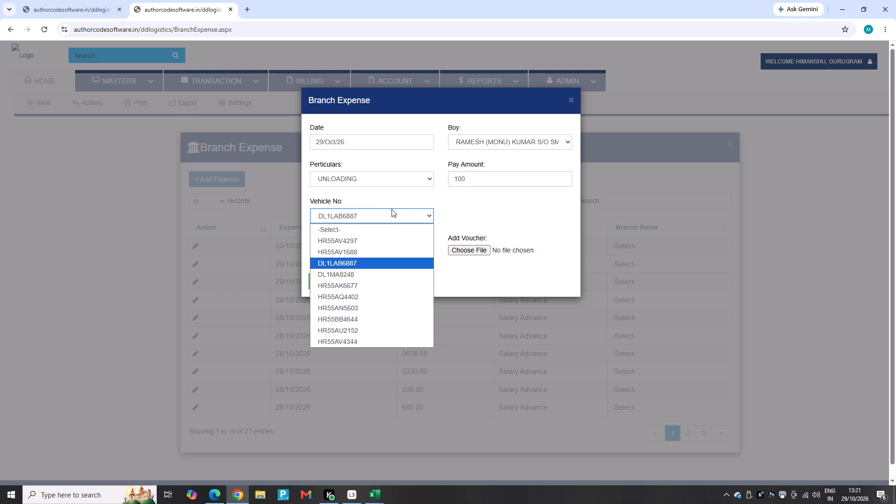
pyautogui.click(489, 182)
# Enter the remark GHAZIABAD UNLOADING CH 6887 and add the expense.
pyautogui.click(381, 246)
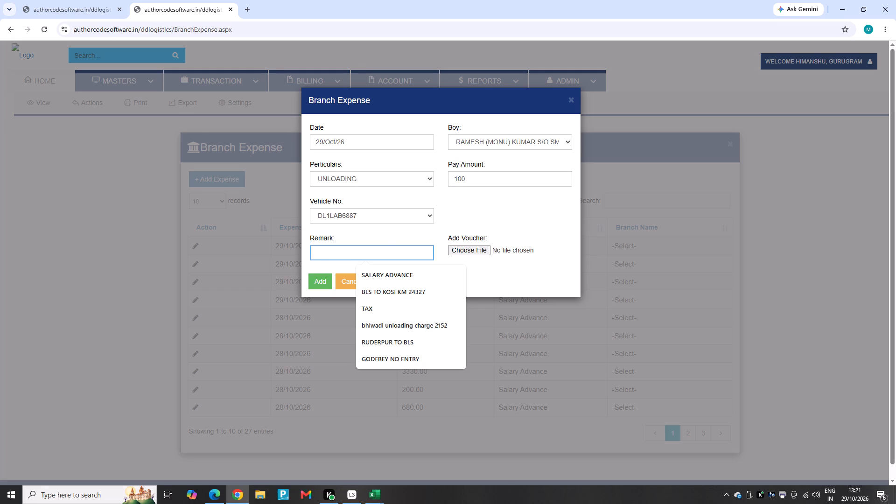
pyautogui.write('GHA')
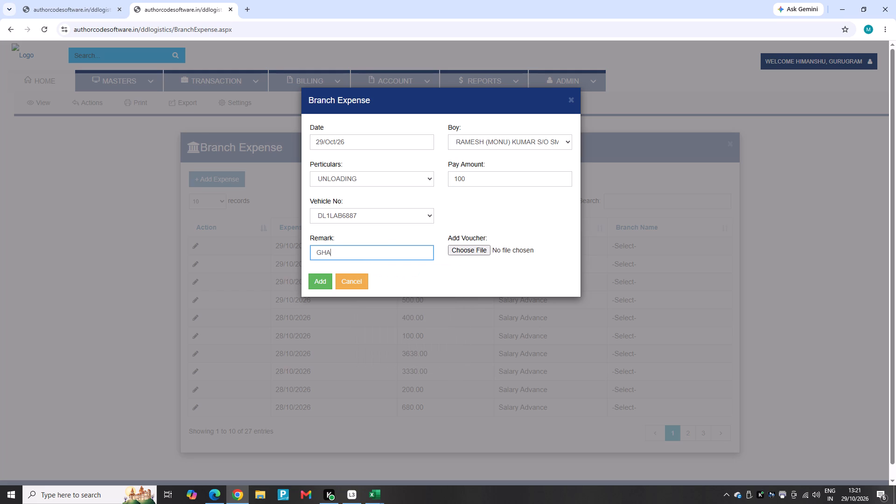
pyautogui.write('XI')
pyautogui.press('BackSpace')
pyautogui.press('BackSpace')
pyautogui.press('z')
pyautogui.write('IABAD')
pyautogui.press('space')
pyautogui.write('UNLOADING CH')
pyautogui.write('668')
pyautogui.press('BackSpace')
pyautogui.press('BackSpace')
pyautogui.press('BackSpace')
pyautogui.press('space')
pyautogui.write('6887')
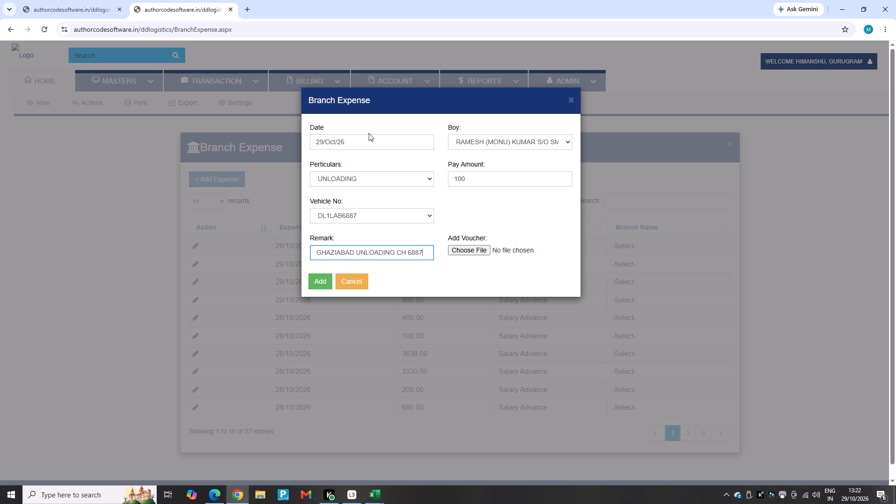
pyautogui.click(321, 282)
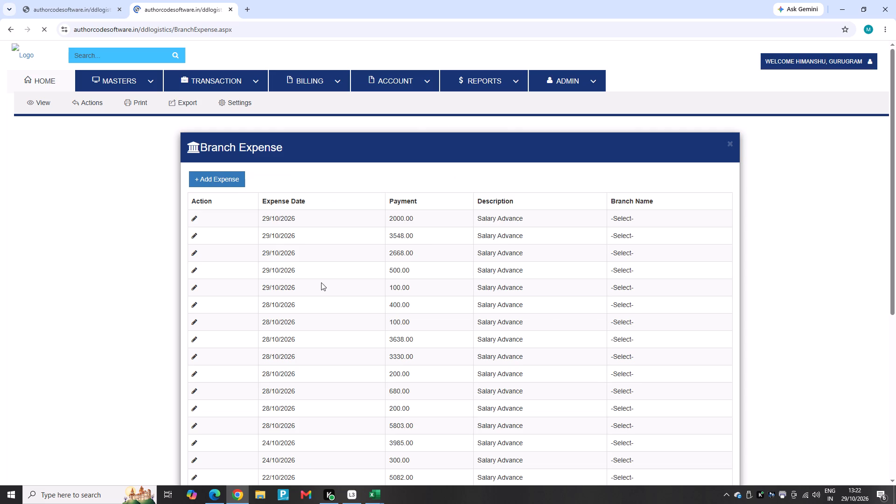
pyautogui.click(497, 286)
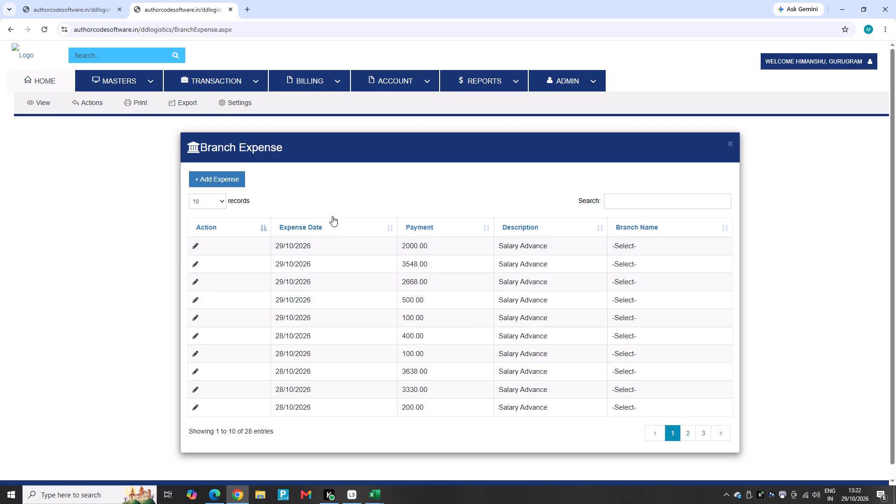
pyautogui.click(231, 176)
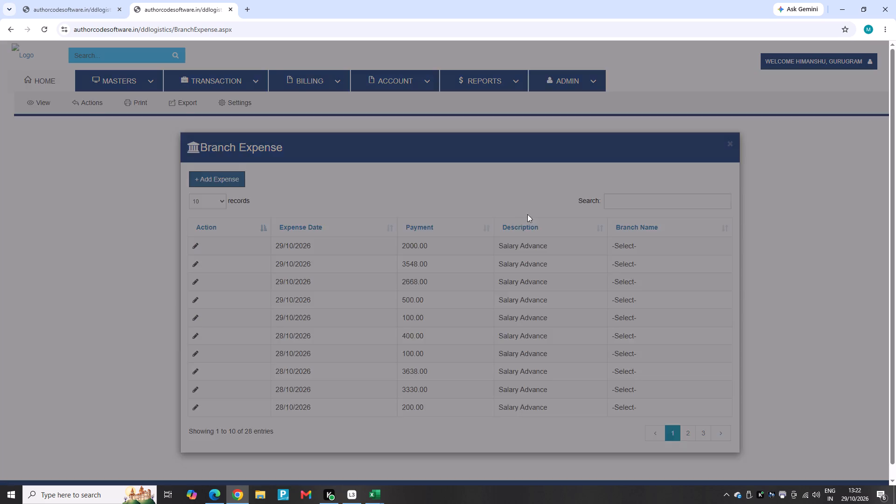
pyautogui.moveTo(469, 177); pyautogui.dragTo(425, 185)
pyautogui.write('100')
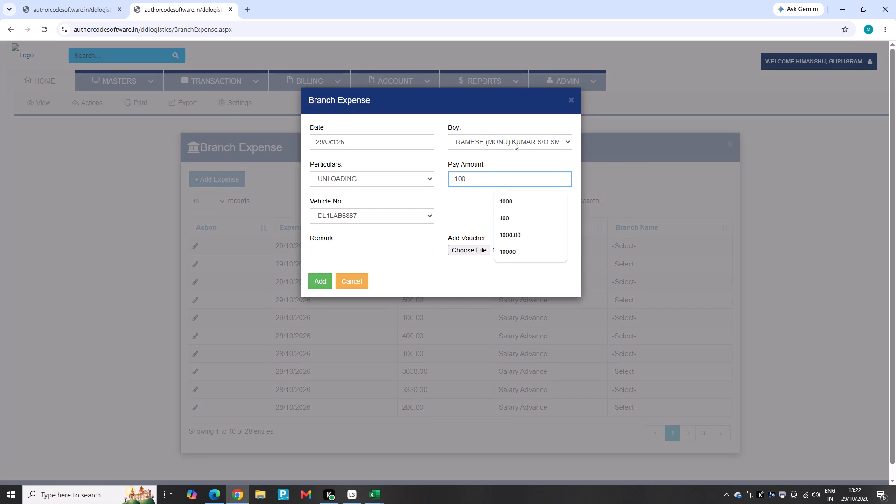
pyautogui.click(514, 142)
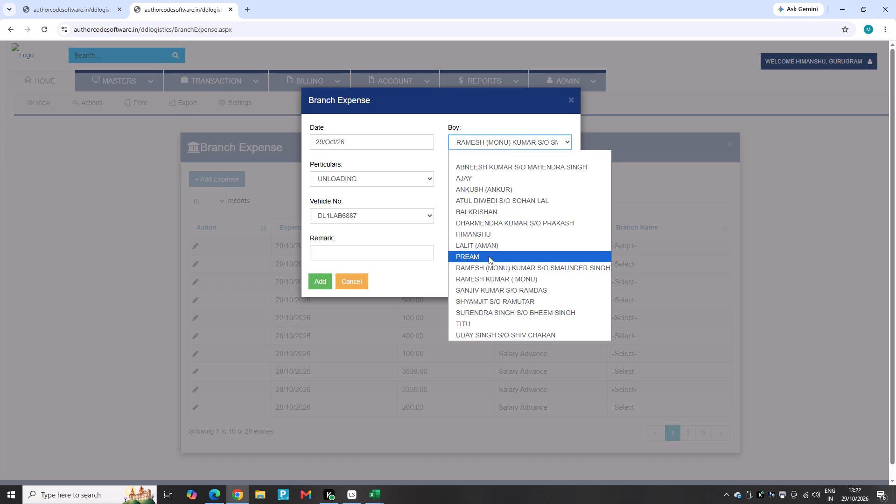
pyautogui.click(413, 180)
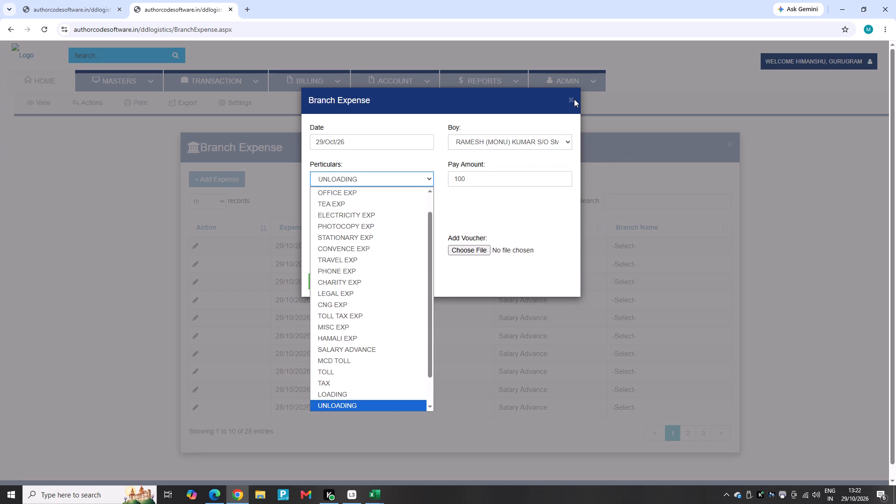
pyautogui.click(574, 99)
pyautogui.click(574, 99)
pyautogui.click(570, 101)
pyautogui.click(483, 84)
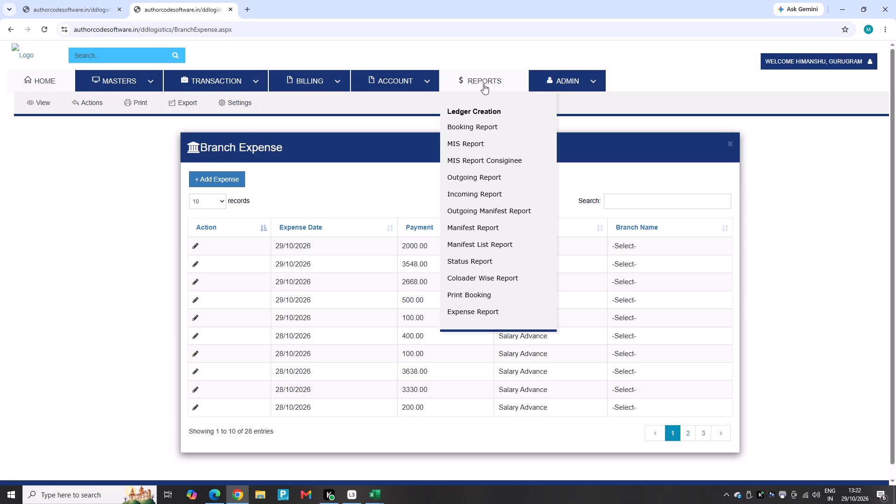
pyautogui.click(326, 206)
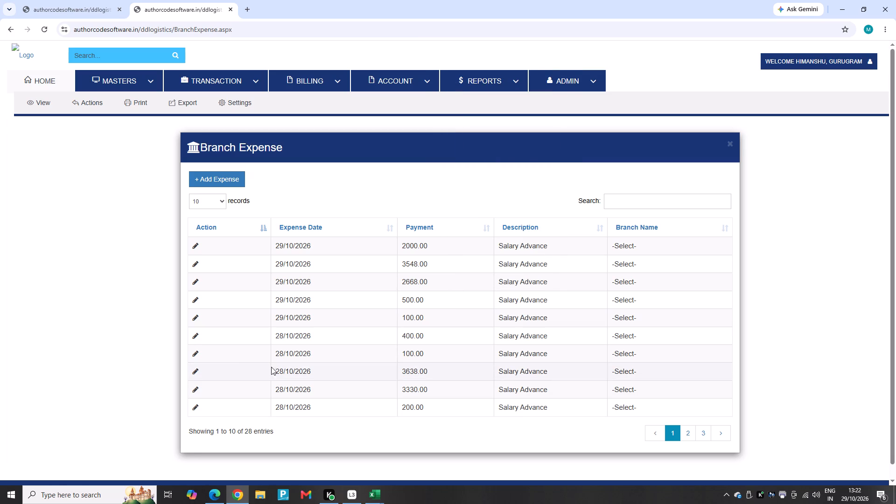
# Edit the 29/10/2026 unloading expense of 100.00, change its boy from Ramesh to Uday, and update the record.
pyautogui.click(194, 318)
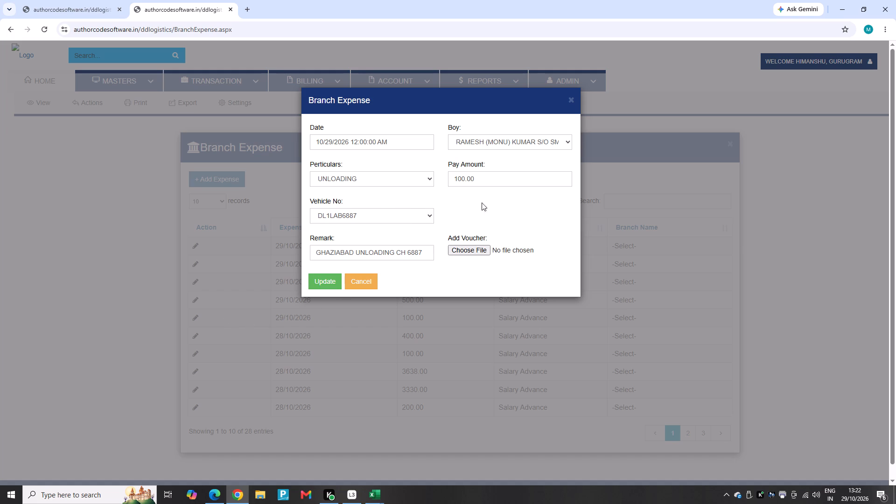
pyautogui.click(533, 139)
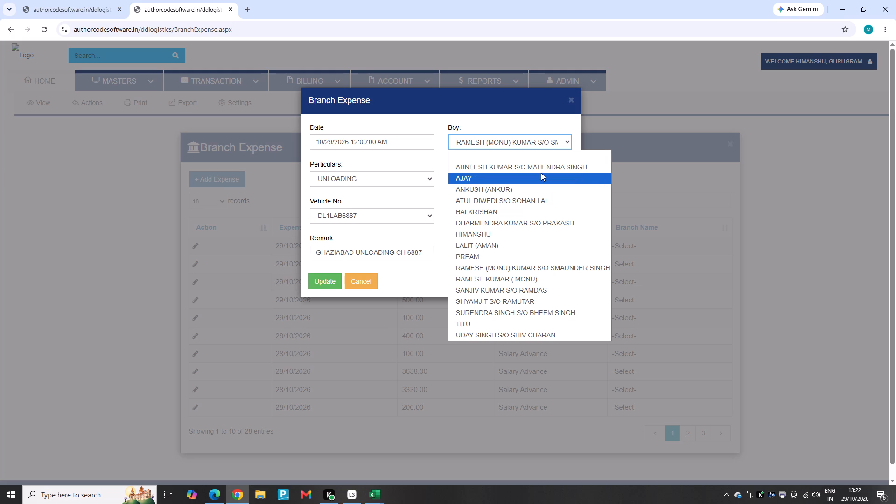
pyautogui.scroll(3, 541, 173)
pyautogui.scroll(-3, 514, 309)
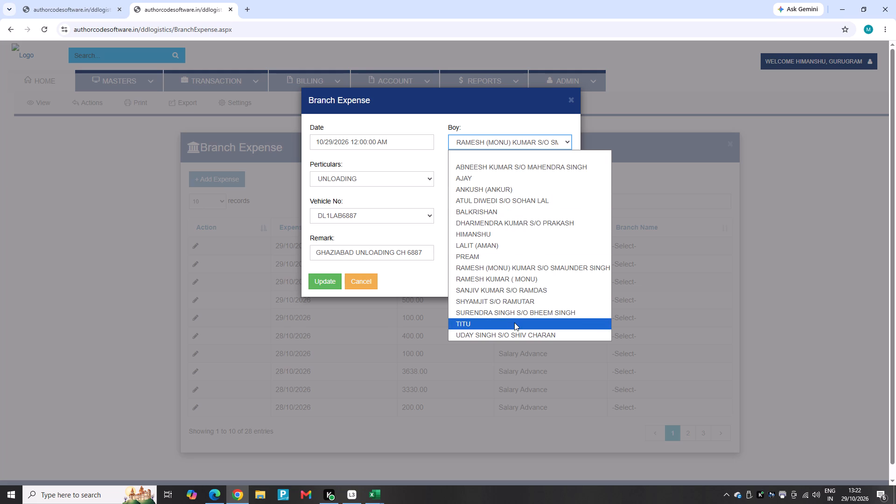
pyautogui.scroll(-1, 514, 322)
pyautogui.click(512, 333)
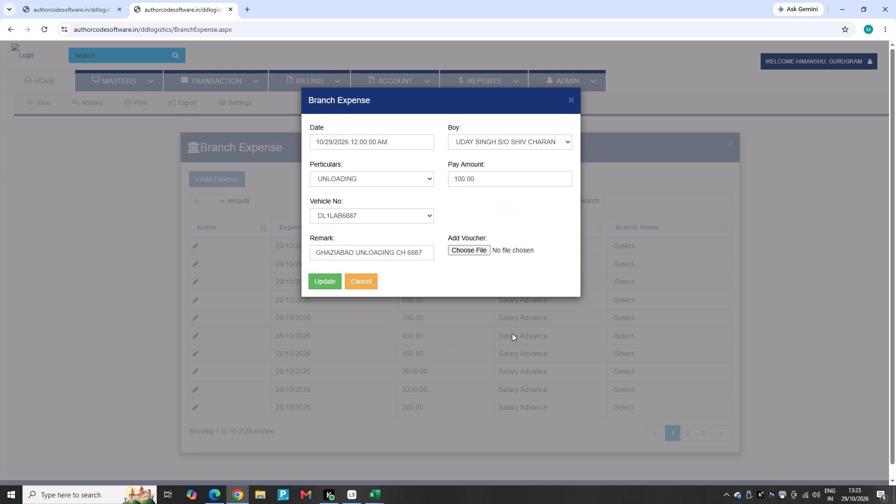
pyautogui.click(503, 136)
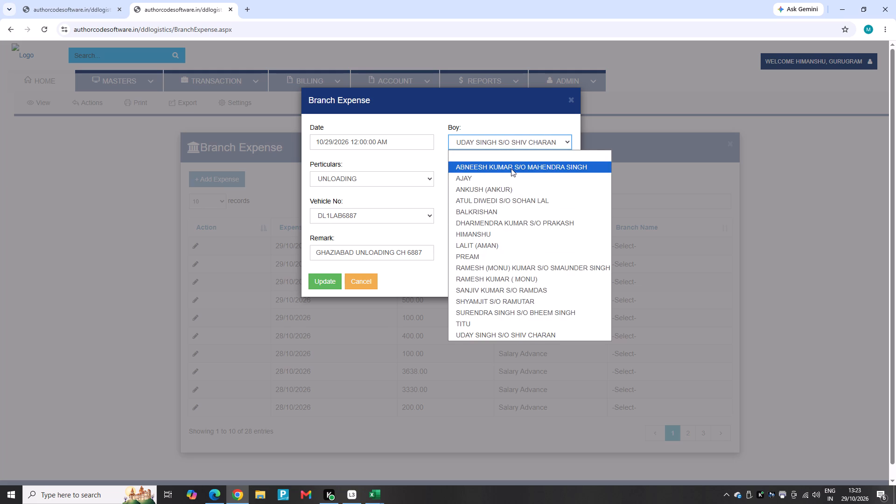
pyautogui.click(525, 140)
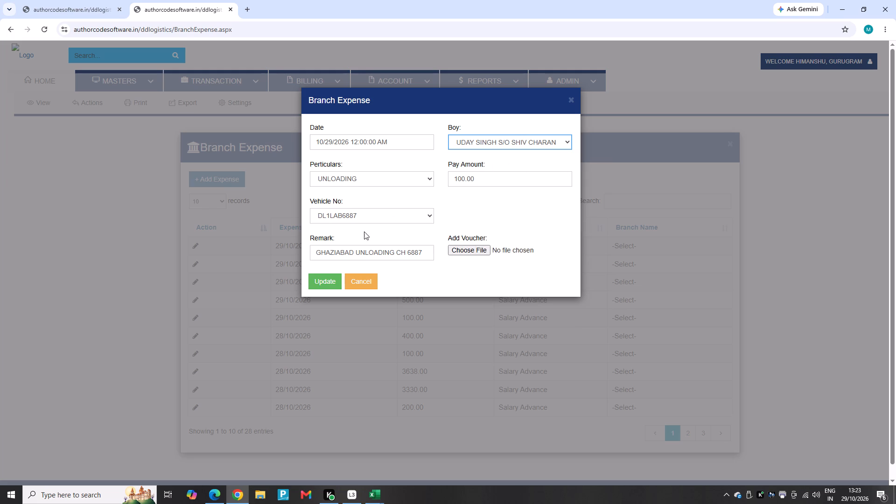
pyautogui.click(330, 280)
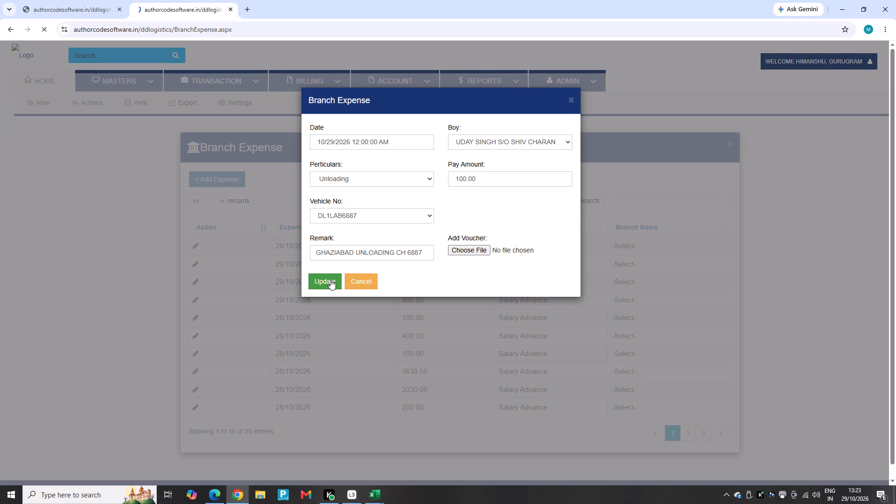
pyautogui.click(503, 280)
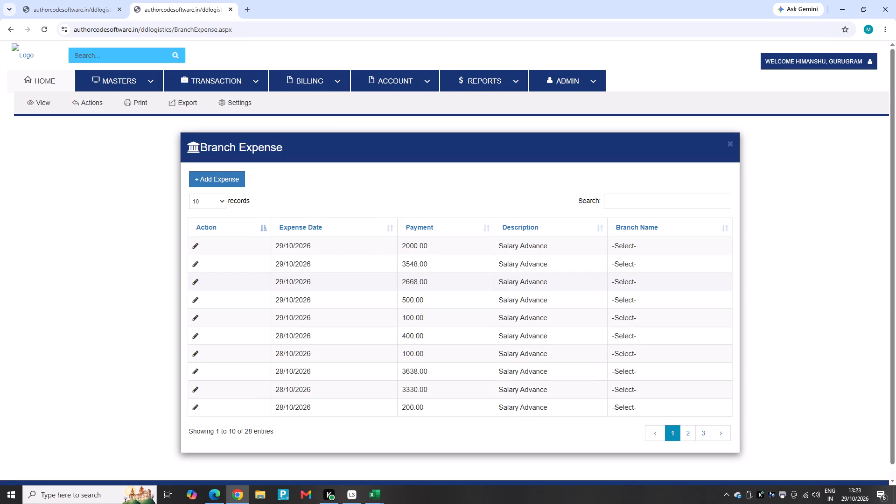
pyautogui.click(216, 182)
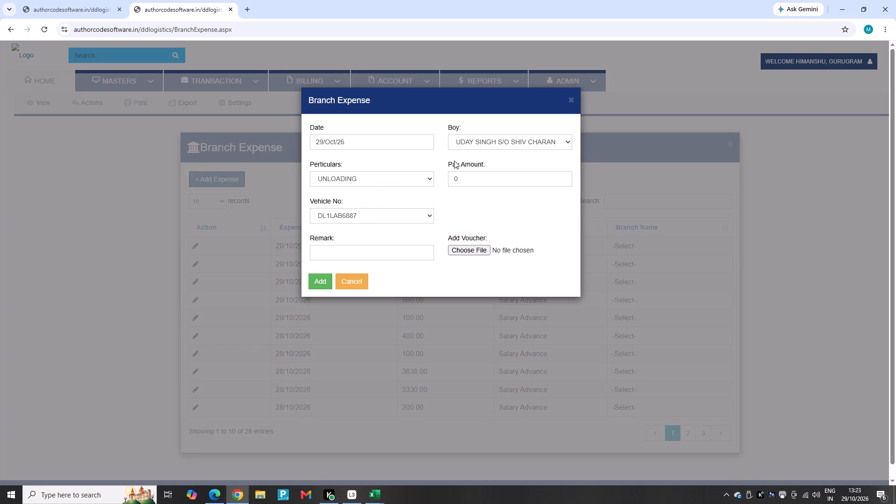
pyautogui.click(376, 218)
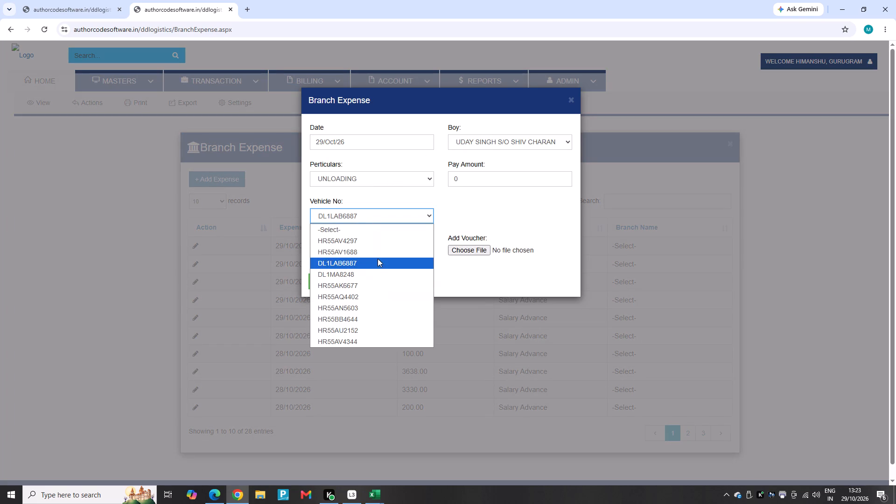
pyautogui.click(365, 340)
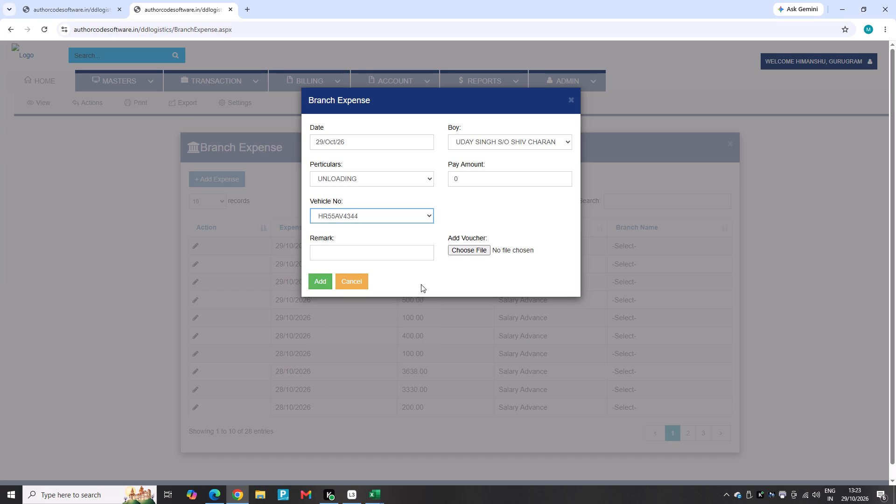
pyautogui.click(497, 143)
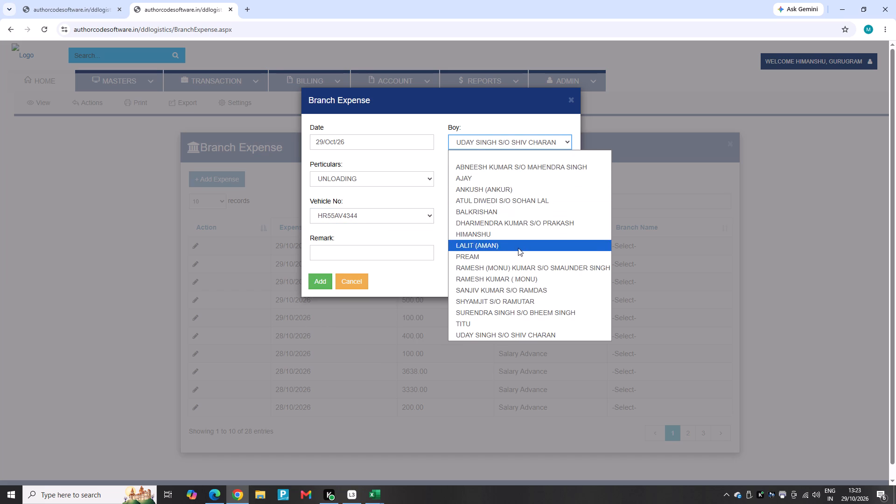
pyautogui.click(515, 268)
pyautogui.moveTo(490, 175); pyautogui.dragTo(443, 182)
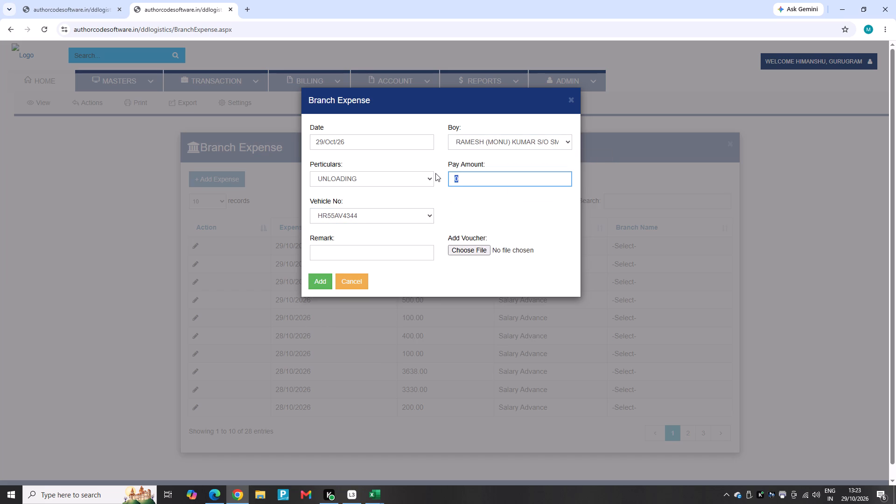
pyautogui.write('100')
pyautogui.click(393, 248)
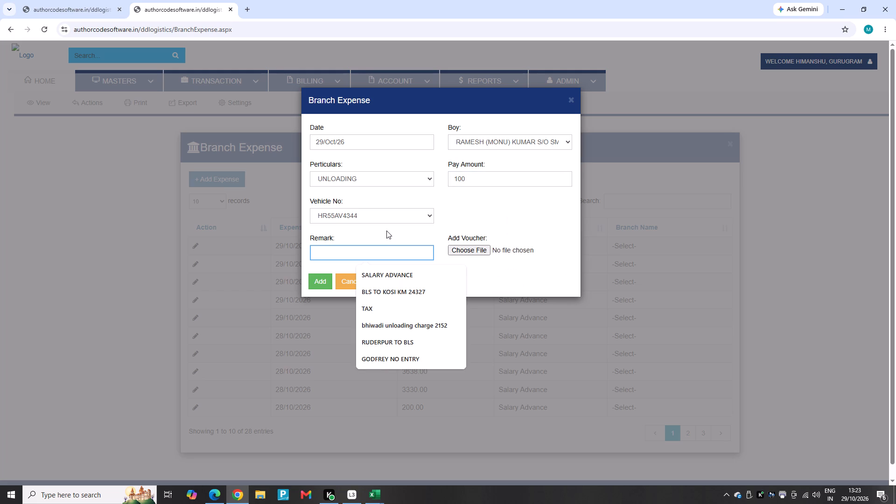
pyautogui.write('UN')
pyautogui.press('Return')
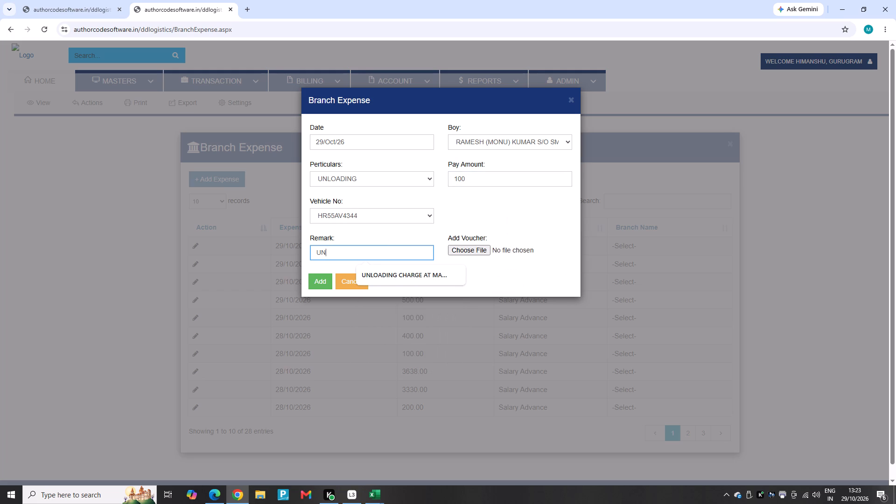
pyautogui.click(427, 275)
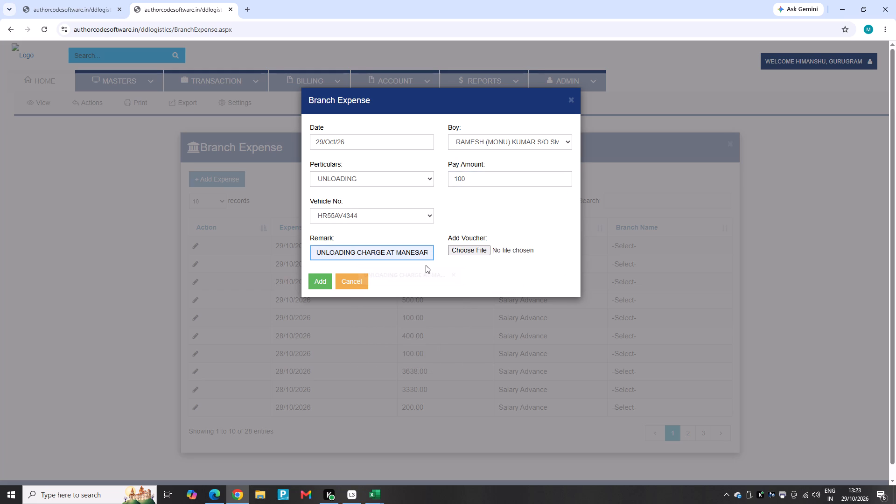
pyautogui.click(426, 252)
pyautogui.moveTo(426, 252); pyautogui.dragTo(364, 253)
pyautogui.press('BackSpace')
pyautogui.press('Right')
pyautogui.press('Right')
pyautogui.press('BackSpace')
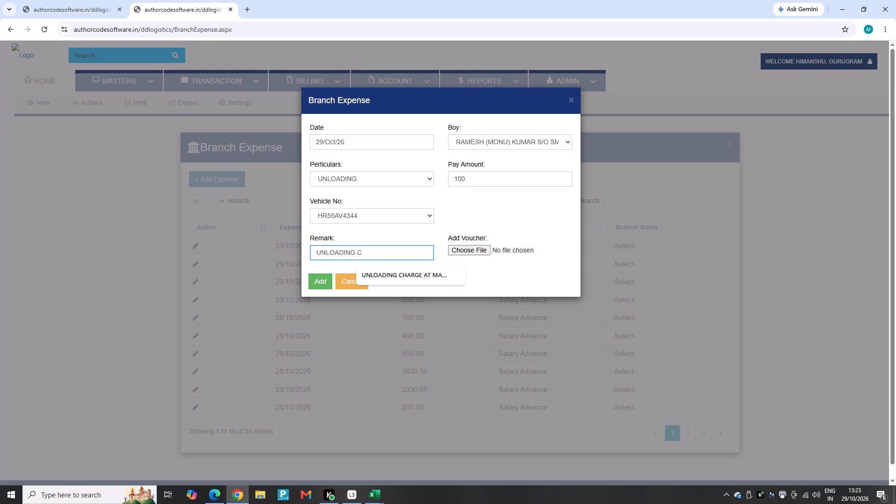
pyautogui.press('BackSpace')
pyautogui.press('BackSpace')
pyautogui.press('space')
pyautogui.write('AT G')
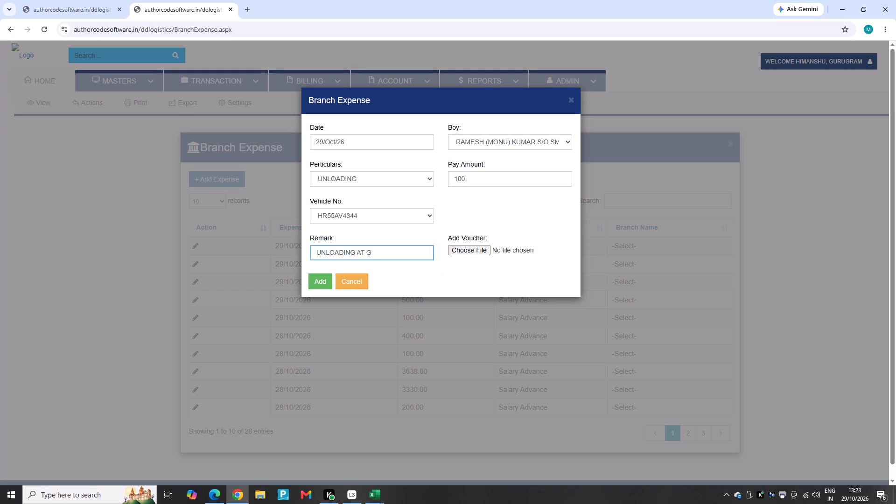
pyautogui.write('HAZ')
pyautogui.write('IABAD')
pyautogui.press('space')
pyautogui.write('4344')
pyautogui.click(322, 285)
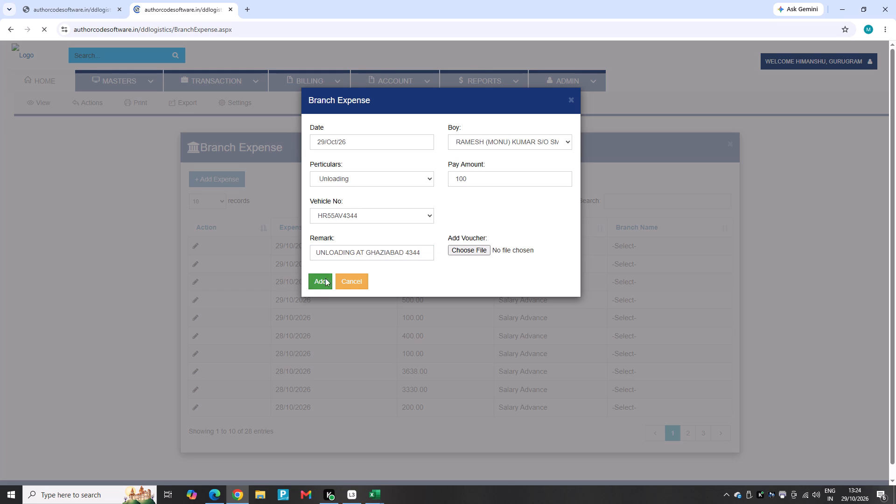
pyautogui.click(494, 284)
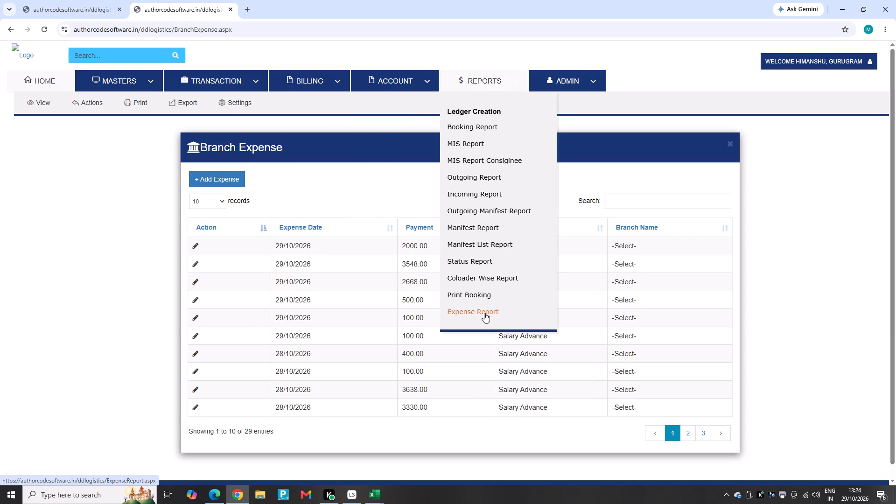
pyautogui.click(484, 313)
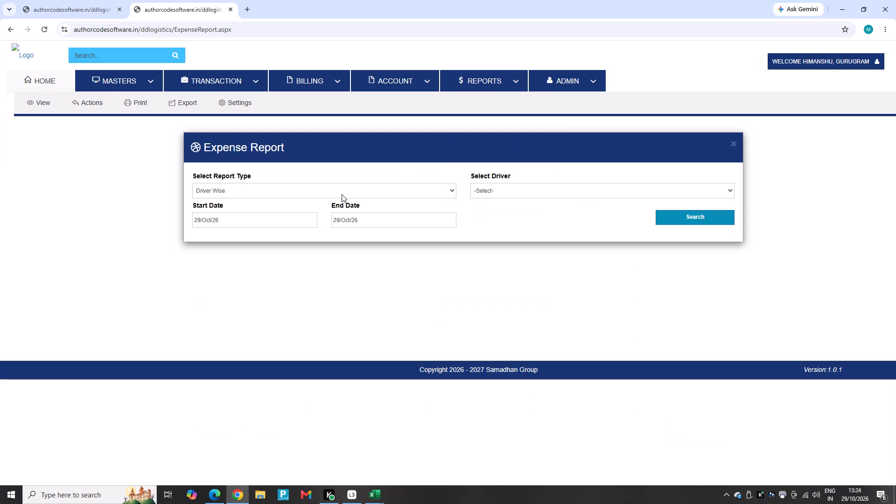
pyautogui.click(342, 194)
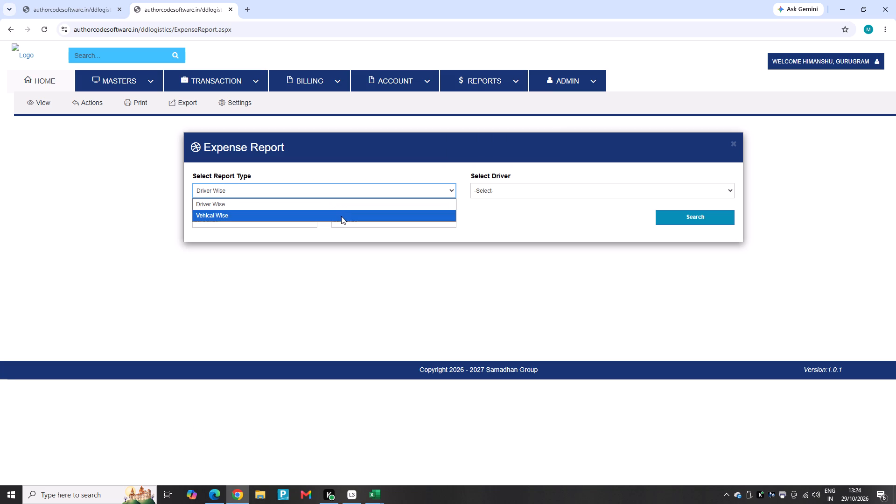
pyautogui.click(341, 216)
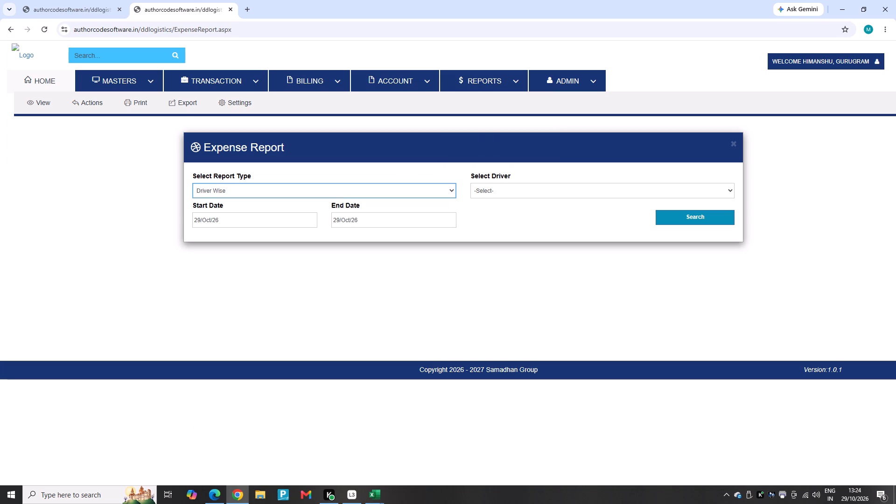
pyautogui.click(536, 187)
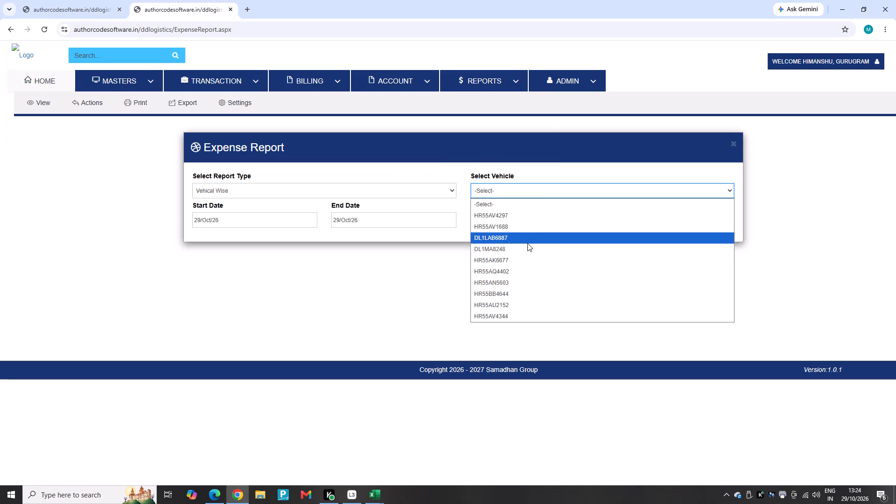
pyautogui.click(530, 314)
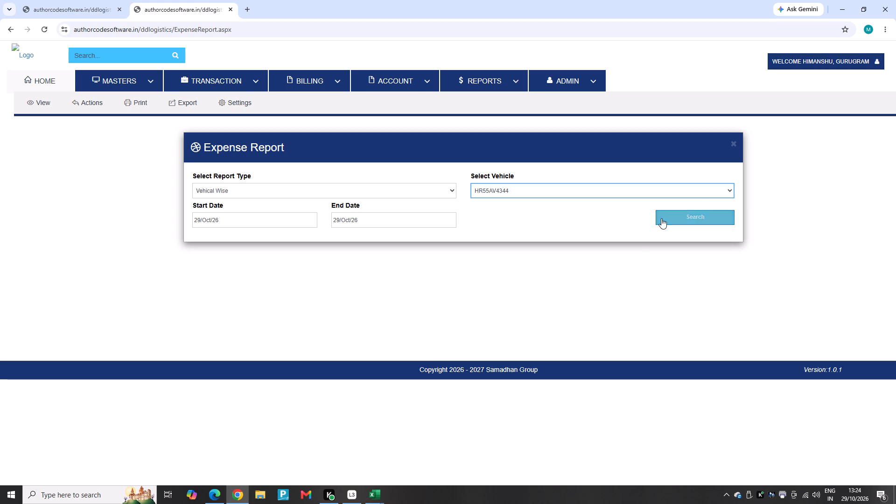
pyautogui.click(661, 218)
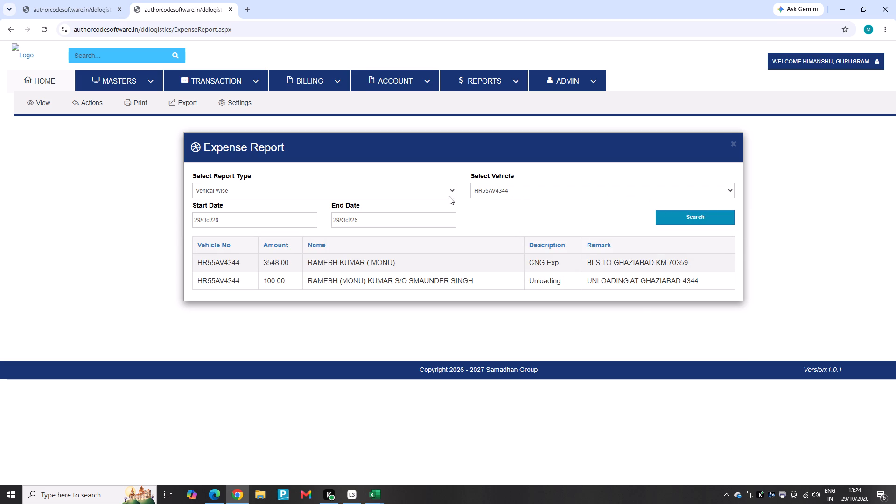
pyautogui.click(500, 189)
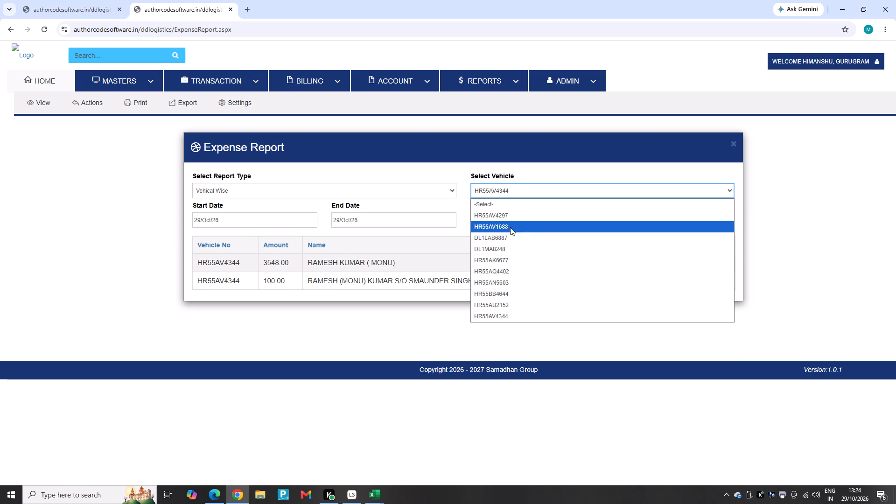
pyautogui.click(514, 231)
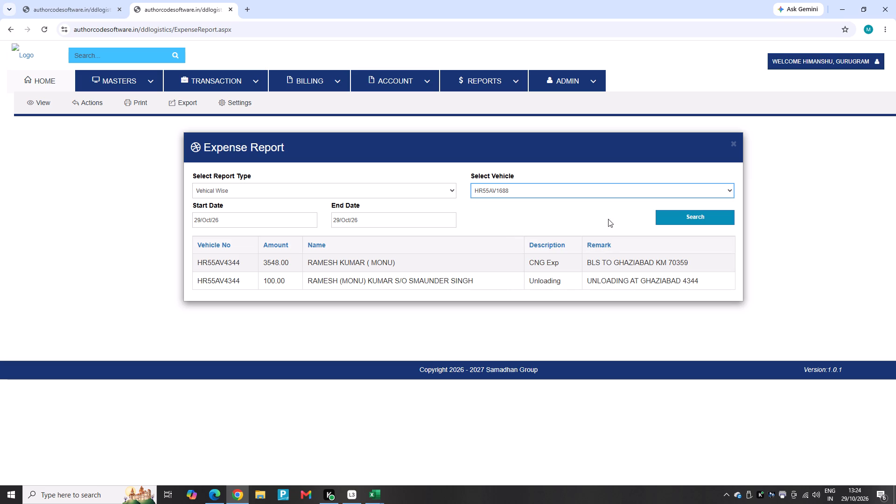
pyautogui.click(727, 217)
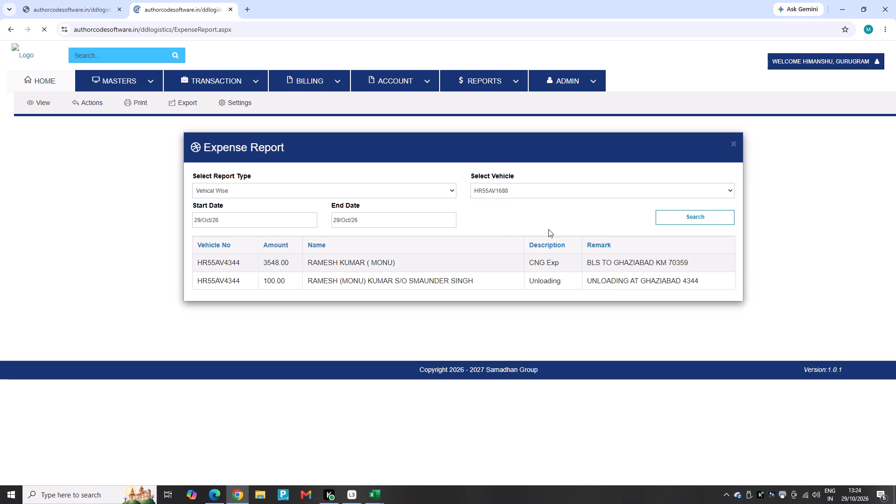
pyautogui.click(557, 204)
pyautogui.click(567, 194)
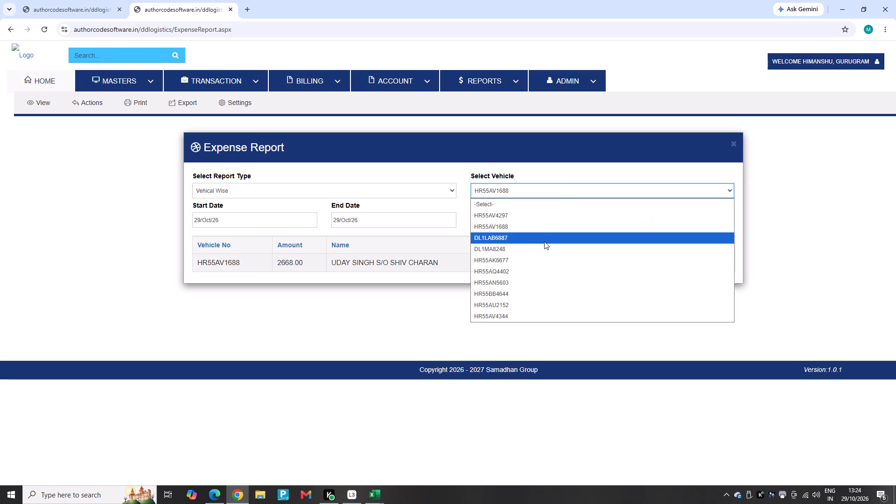
pyautogui.click(544, 241)
pyautogui.click(635, 204)
pyautogui.click(666, 217)
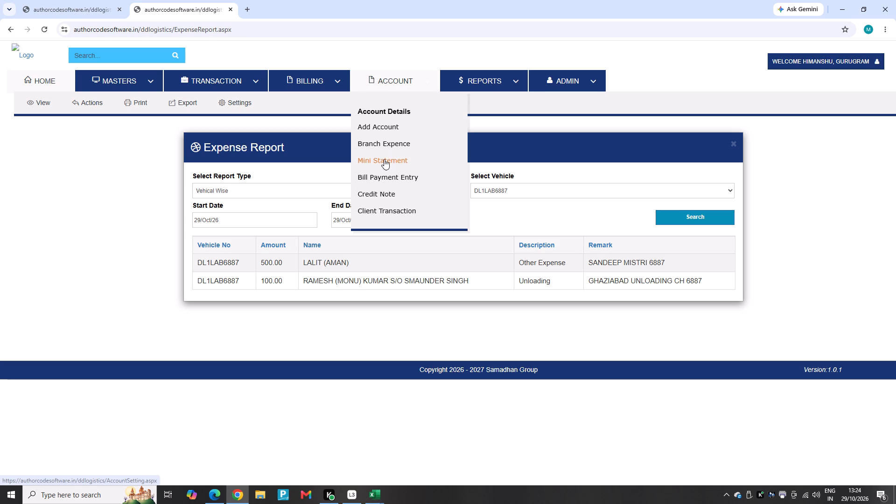
pyautogui.click(397, 142)
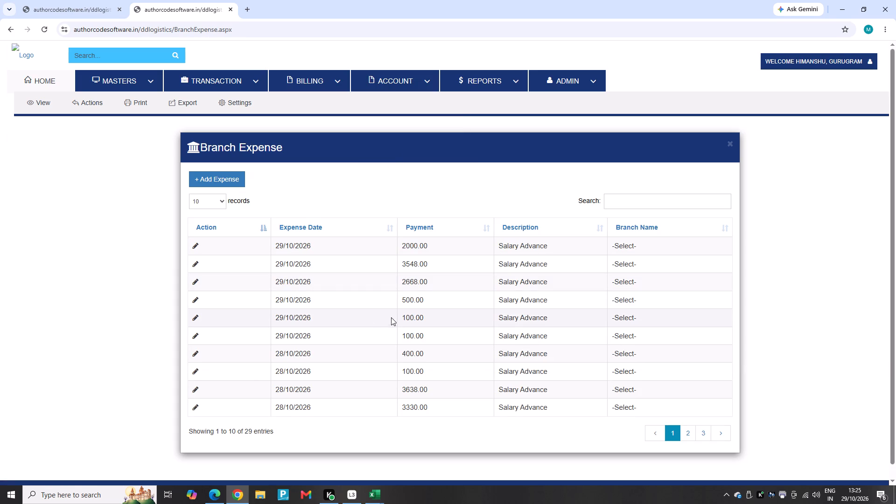
pyautogui.click(196, 334)
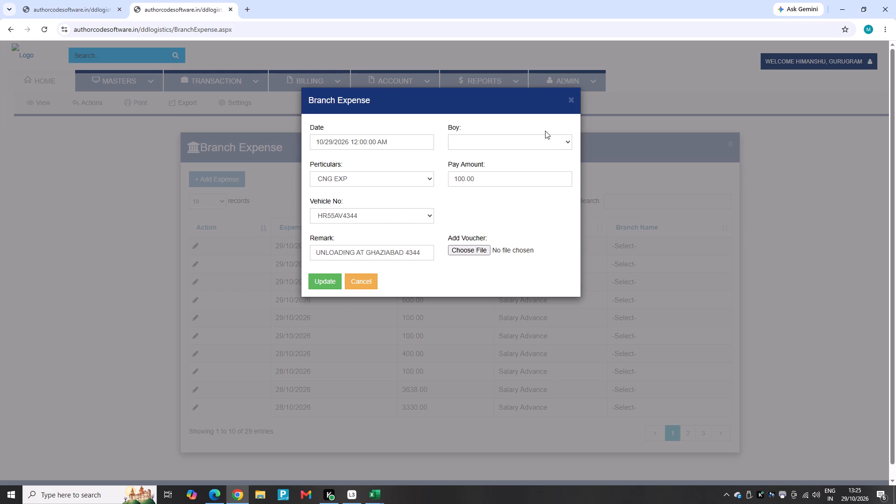
pyautogui.click(570, 104)
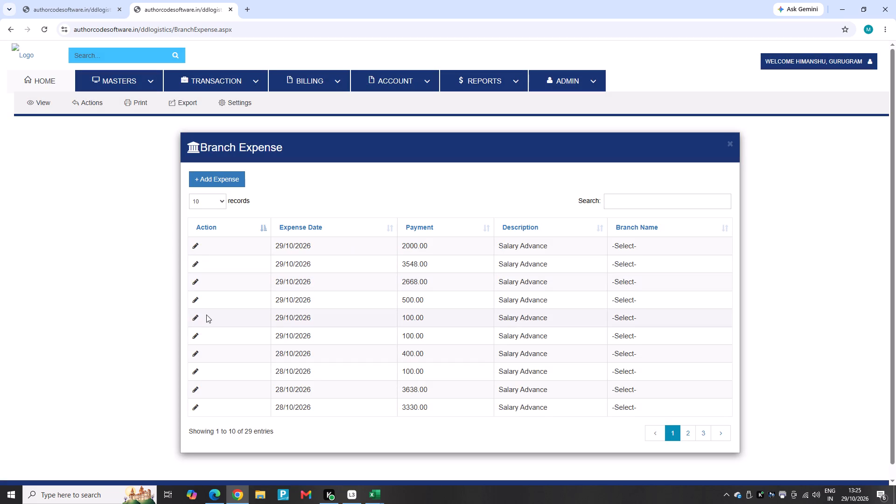
pyautogui.click(194, 319)
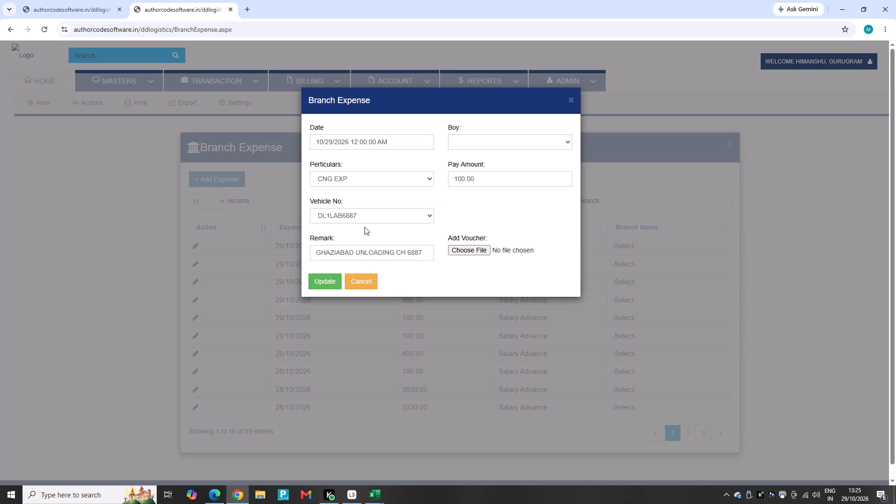
pyautogui.click(414, 220)
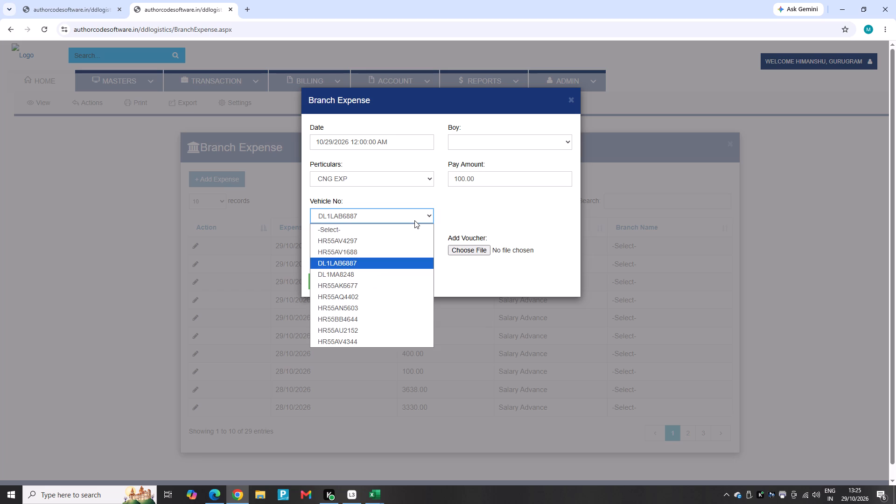
pyautogui.click(394, 249)
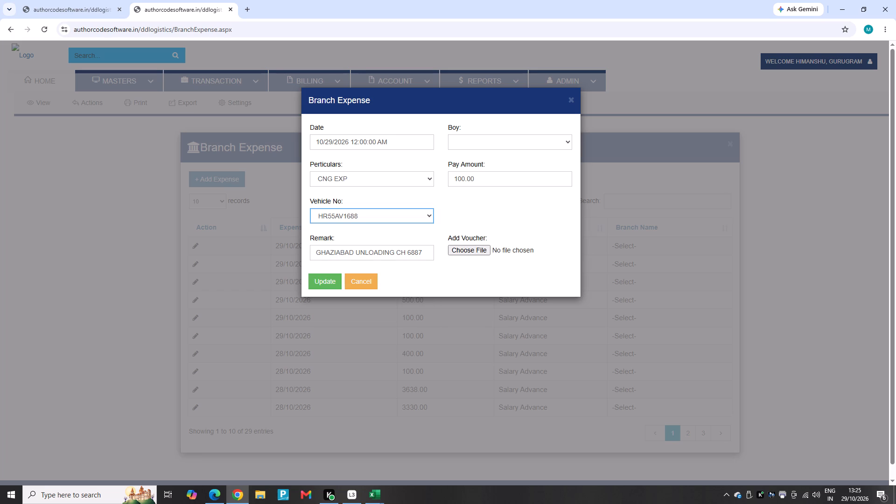
pyautogui.moveTo(423, 255); pyautogui.dragTo(407, 253)
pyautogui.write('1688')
pyautogui.click(494, 135)
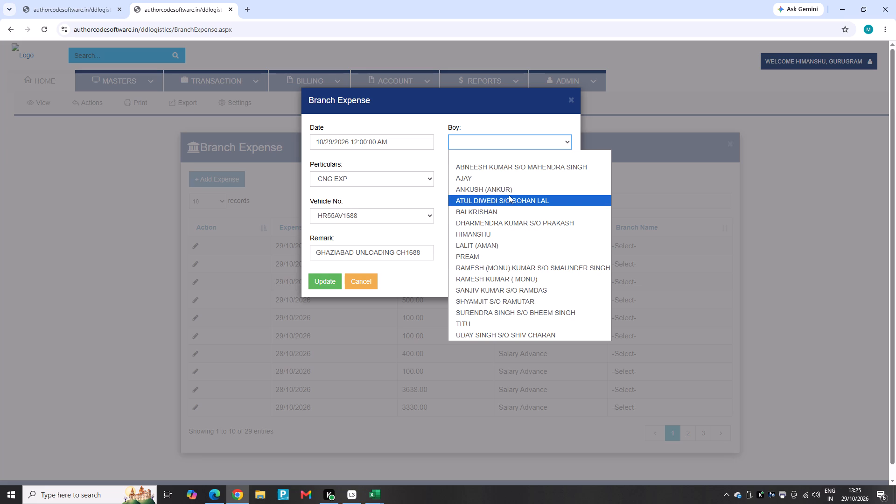
pyautogui.click(496, 339)
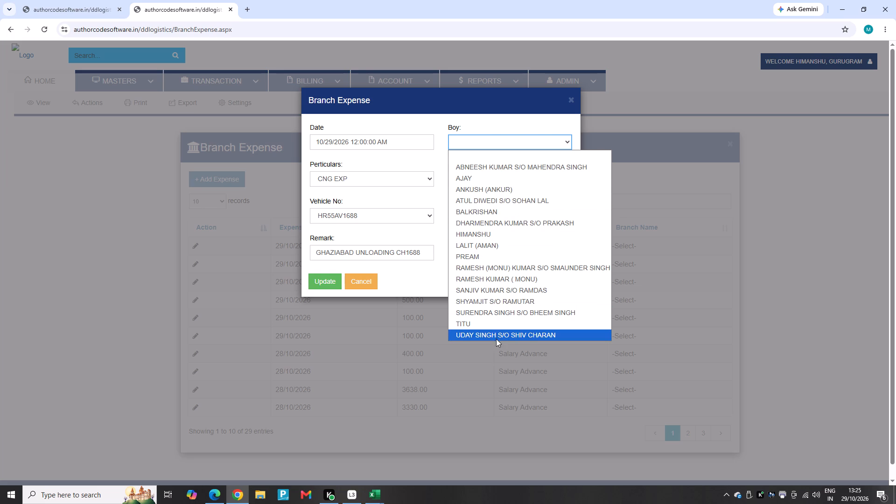
pyautogui.click(330, 284)
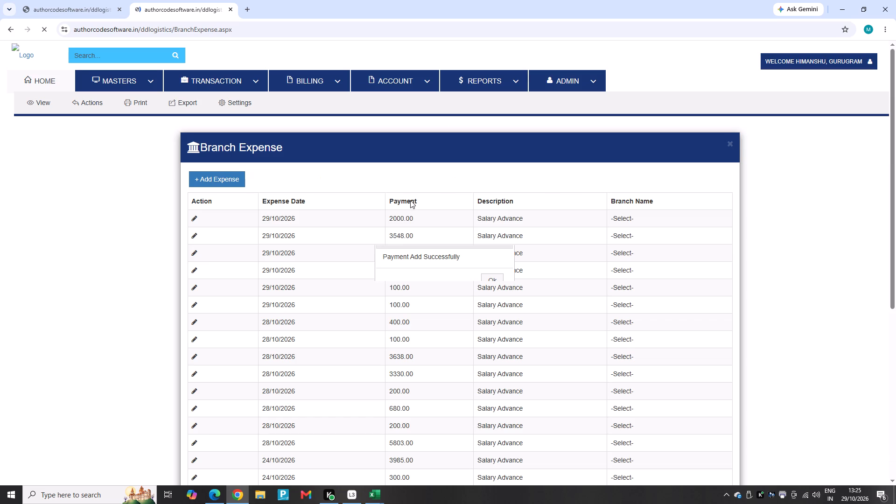
pyautogui.click(494, 285)
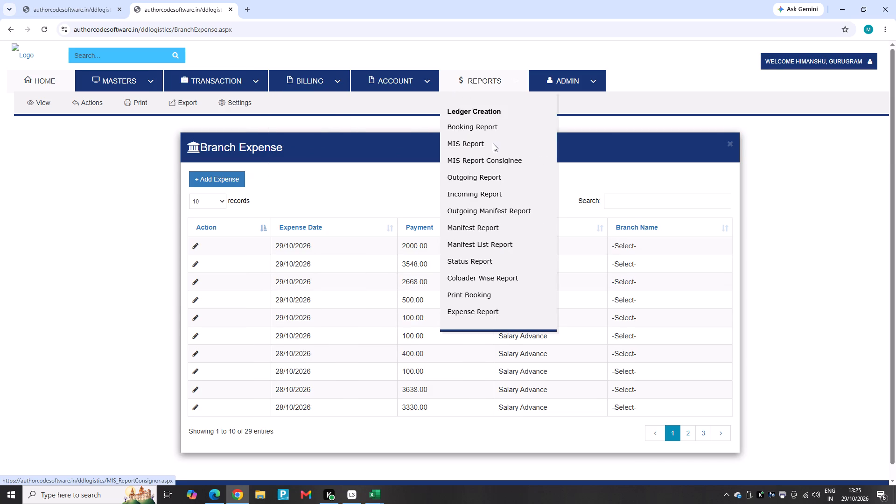
pyautogui.click(489, 129)
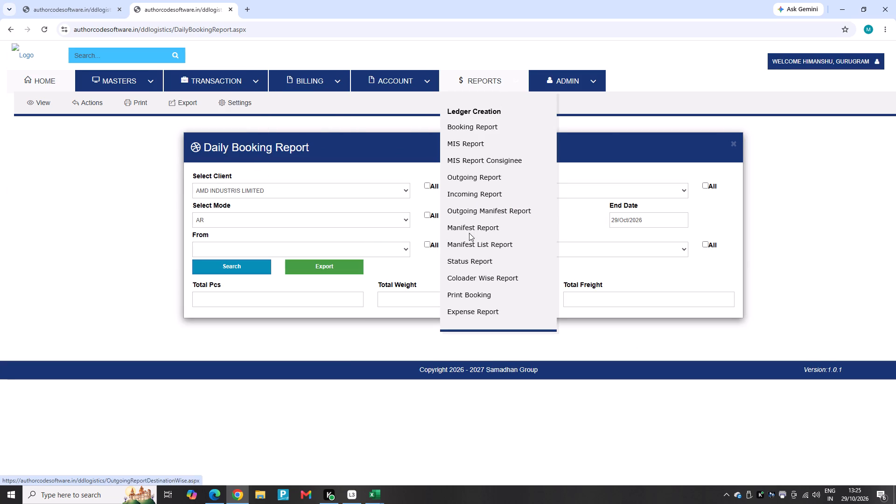
pyautogui.click(458, 311)
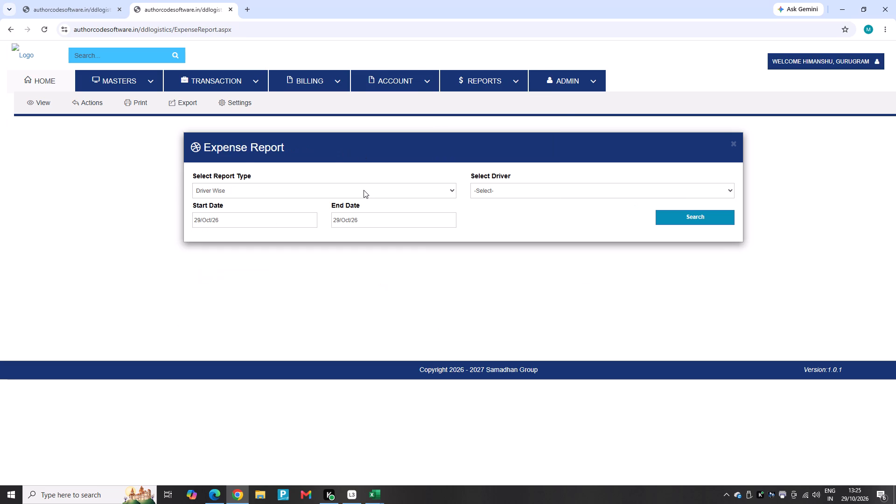
pyautogui.click(503, 183)
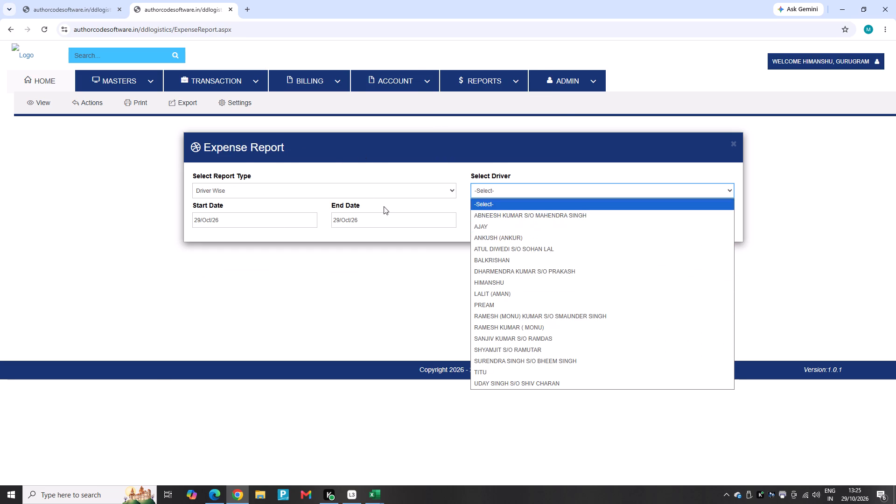
pyautogui.click(307, 201)
pyautogui.click(323, 191)
pyautogui.click(315, 219)
pyautogui.click(487, 198)
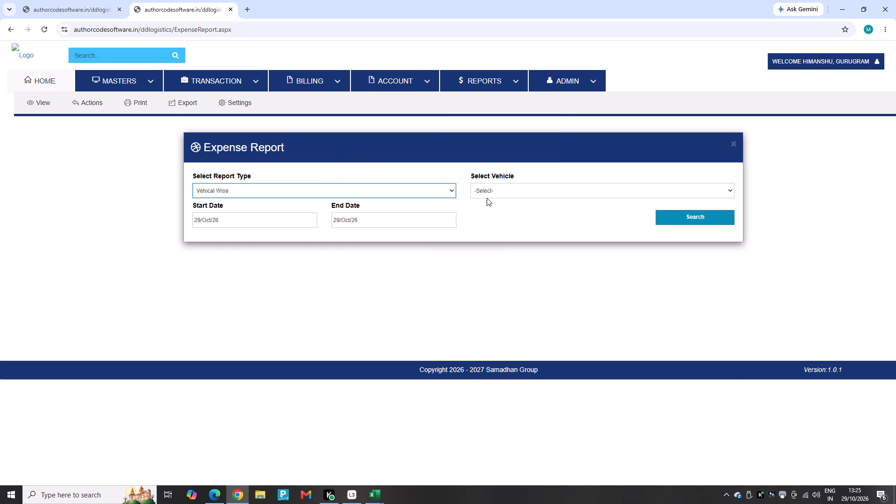
pyautogui.click(524, 229)
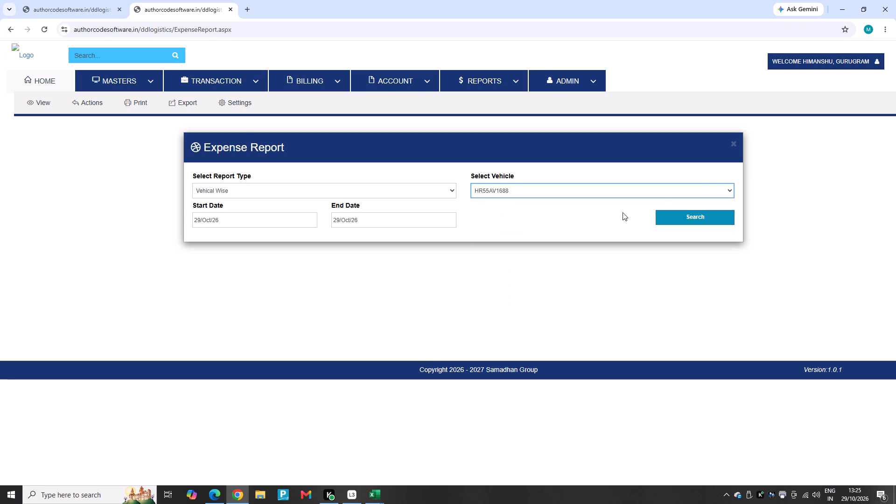
pyautogui.click(670, 213)
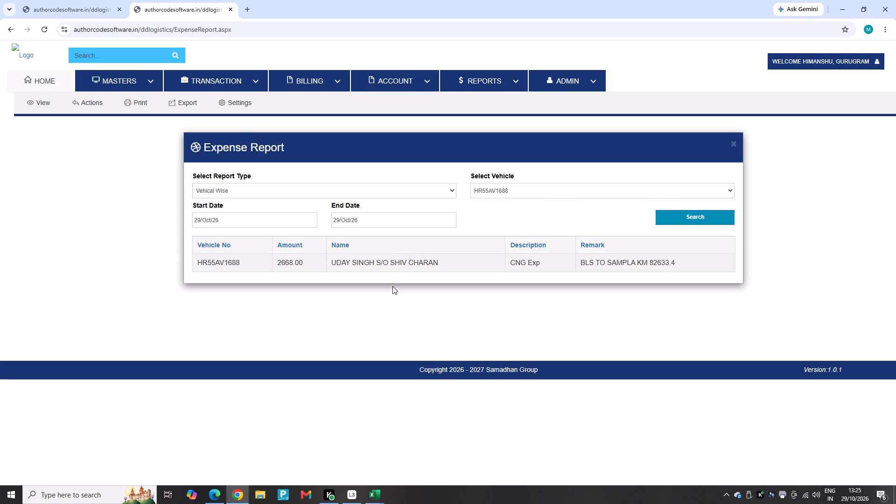
pyautogui.click(662, 219)
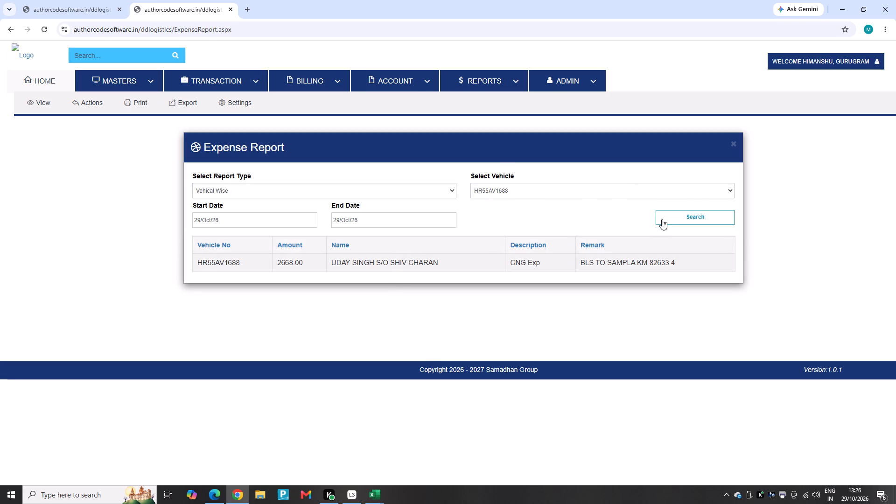
pyautogui.click(650, 197)
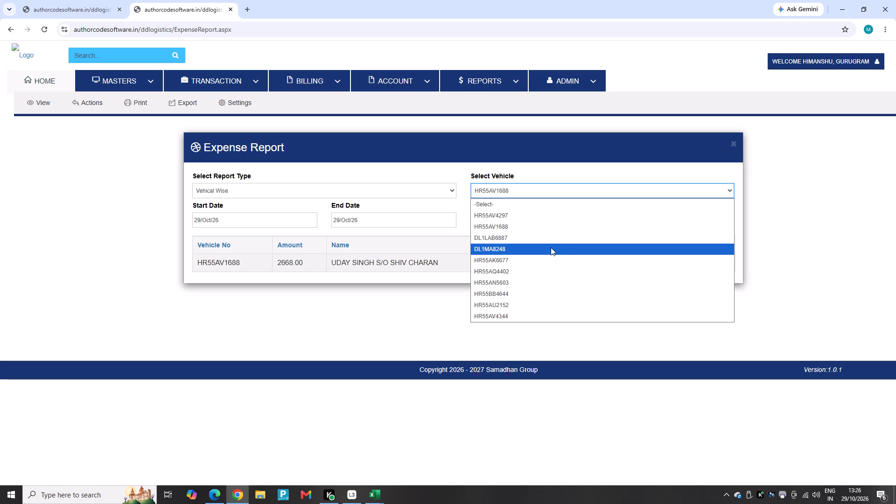
pyautogui.click(524, 235)
pyautogui.click(683, 225)
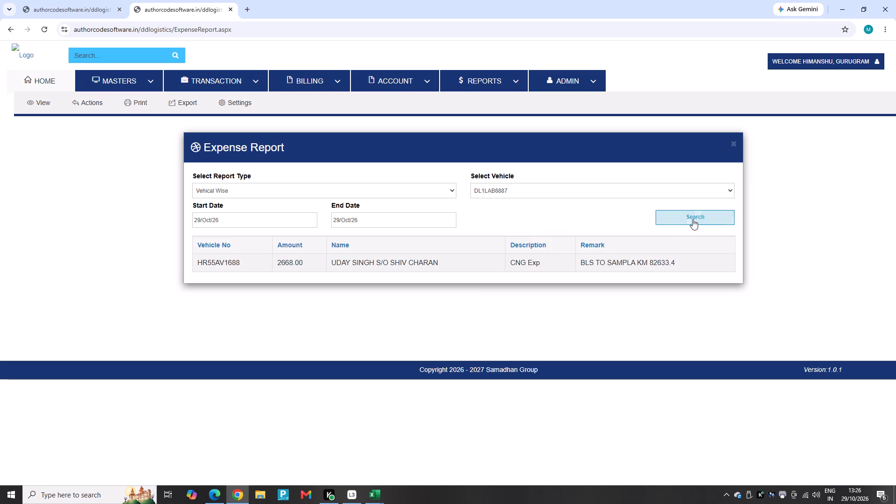
pyautogui.click(693, 219)
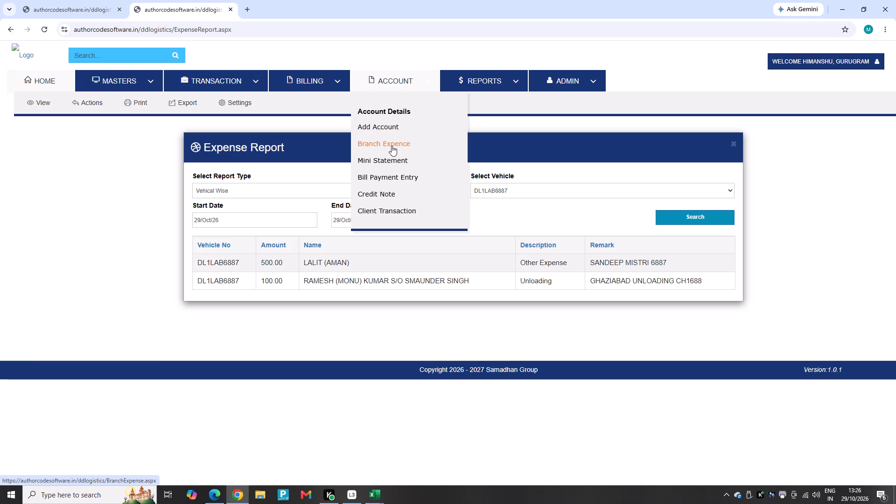
pyautogui.click(392, 146)
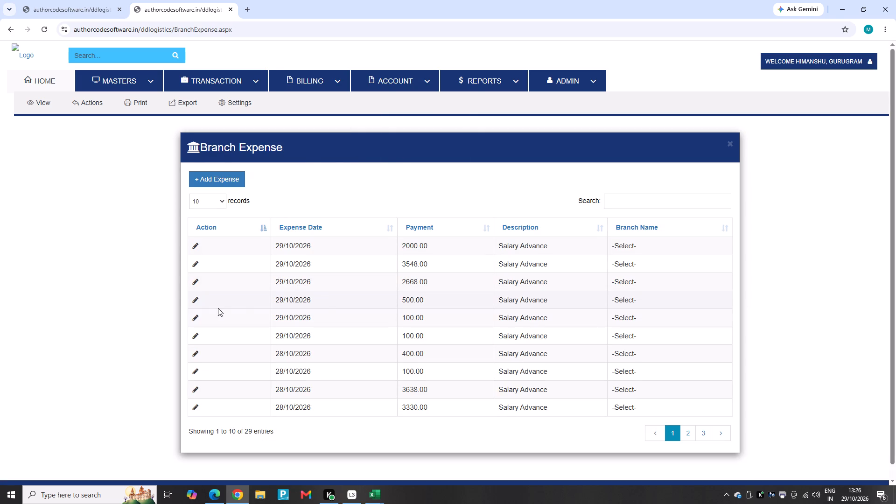
pyautogui.click(196, 319)
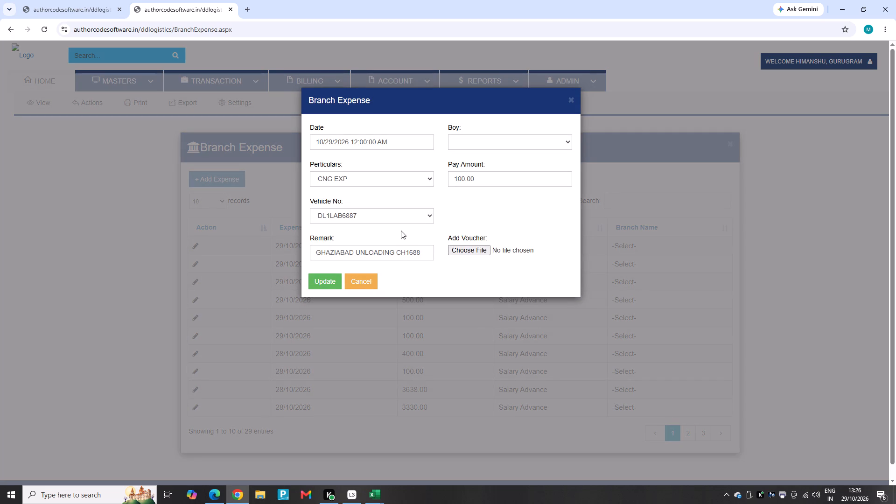
pyautogui.click(348, 215)
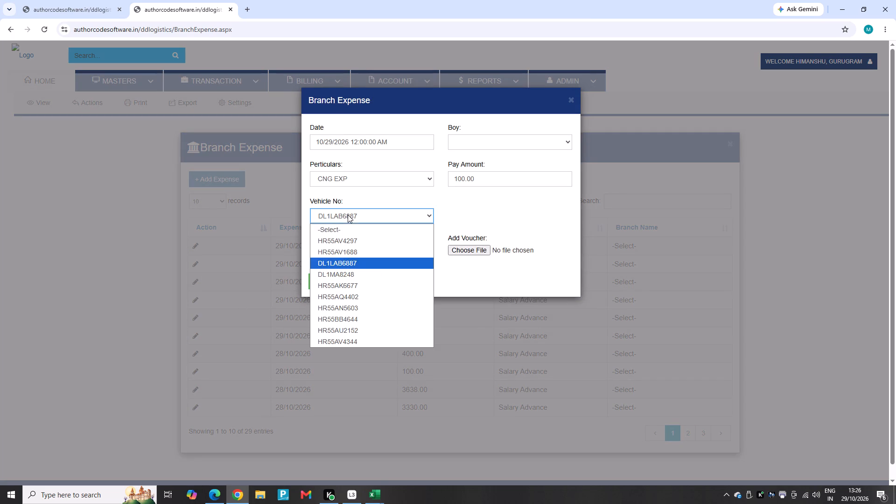
pyautogui.click(354, 252)
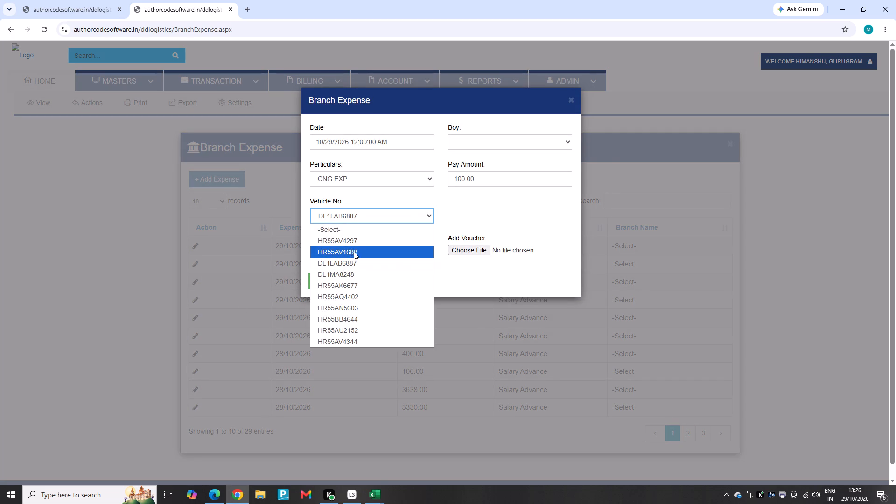
pyautogui.click(501, 141)
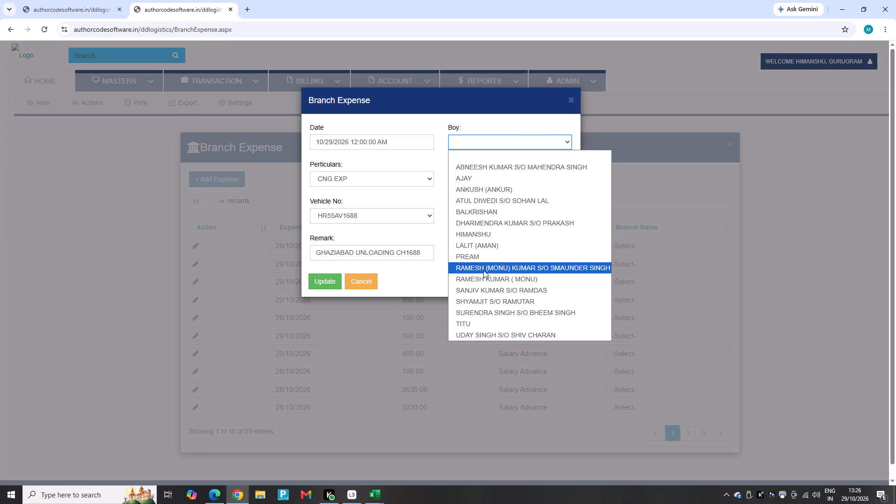
pyautogui.click(486, 335)
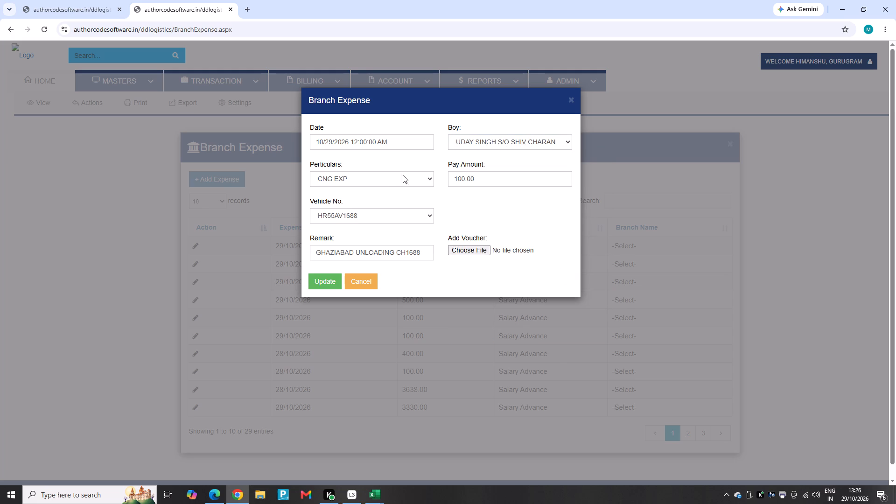
pyautogui.click(395, 179)
pyautogui.scroll(-6, 363, 384)
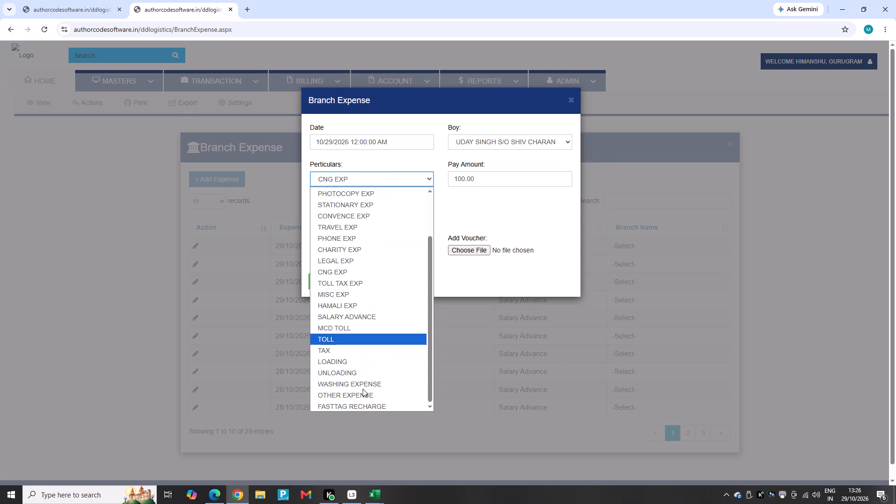
pyautogui.click(371, 368)
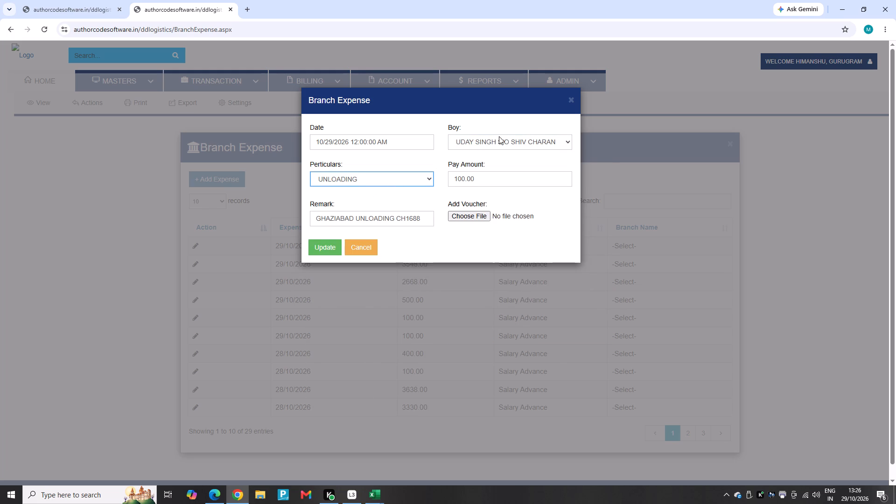
pyautogui.click(499, 136)
pyautogui.click(466, 337)
pyautogui.click(512, 134)
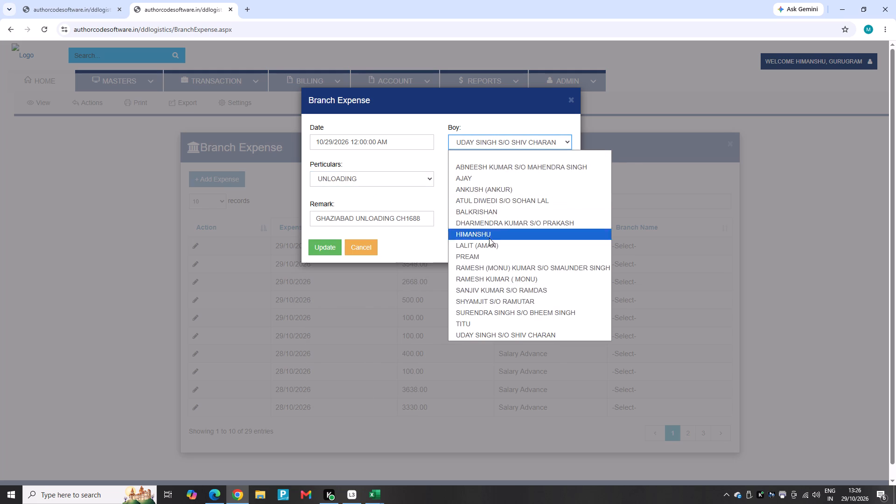
pyautogui.click(469, 300)
pyautogui.click(520, 143)
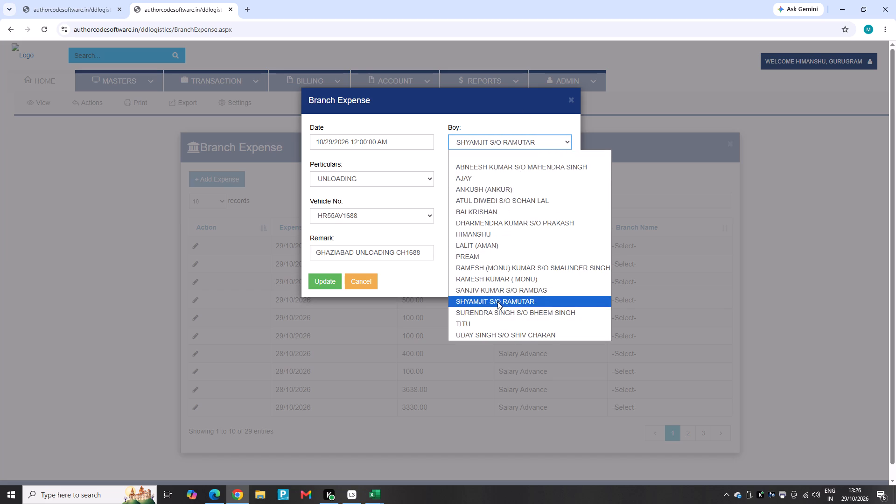
pyautogui.scroll(-4, 496, 315)
pyautogui.click(485, 335)
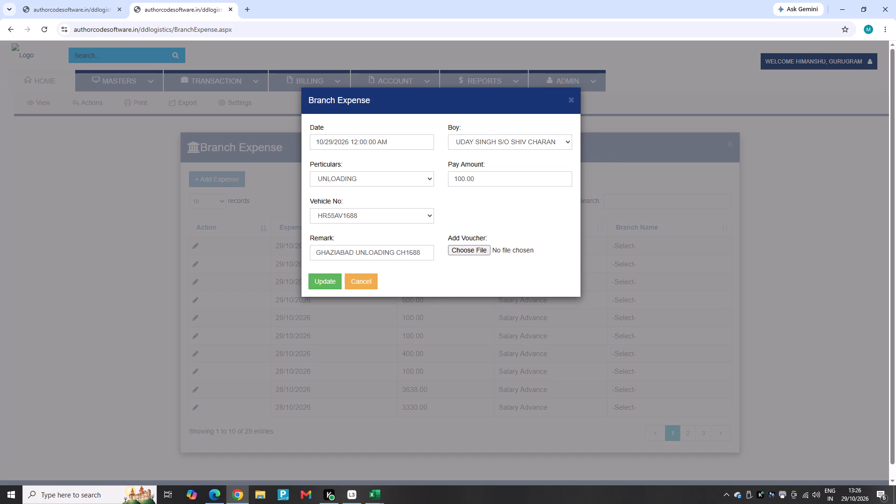
pyautogui.click(507, 166)
pyautogui.moveTo(469, 177); pyautogui.dragTo(445, 179)
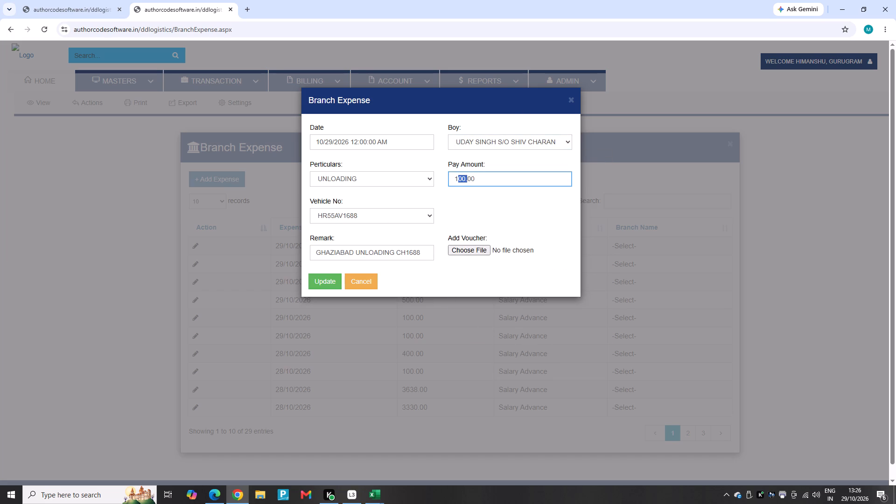
pyautogui.moveTo(455, 177); pyautogui.dragTo(503, 173)
pyautogui.moveTo(503, 173); pyautogui.dragTo(439, 180)
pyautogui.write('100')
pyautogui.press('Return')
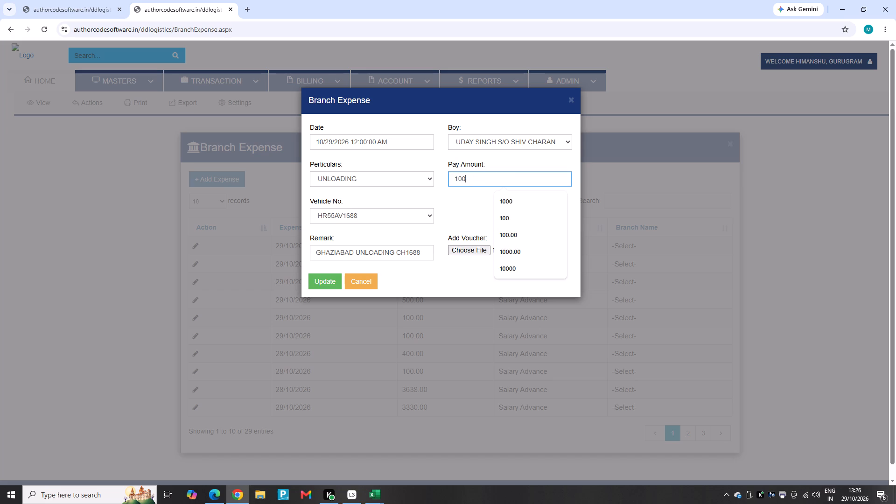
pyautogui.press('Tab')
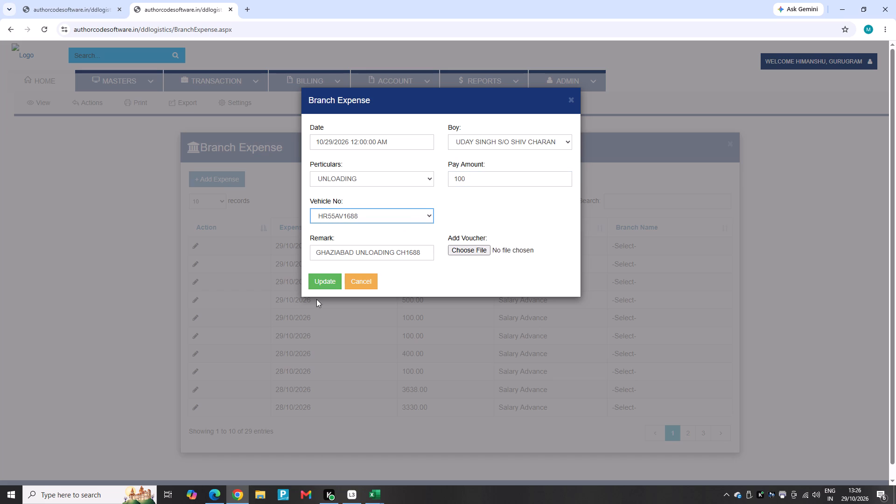
pyautogui.click(328, 280)
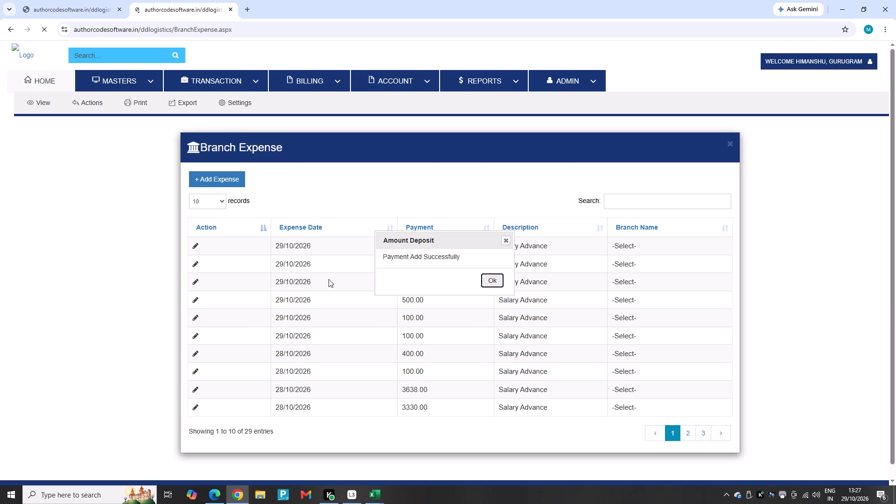
pyautogui.click(496, 277)
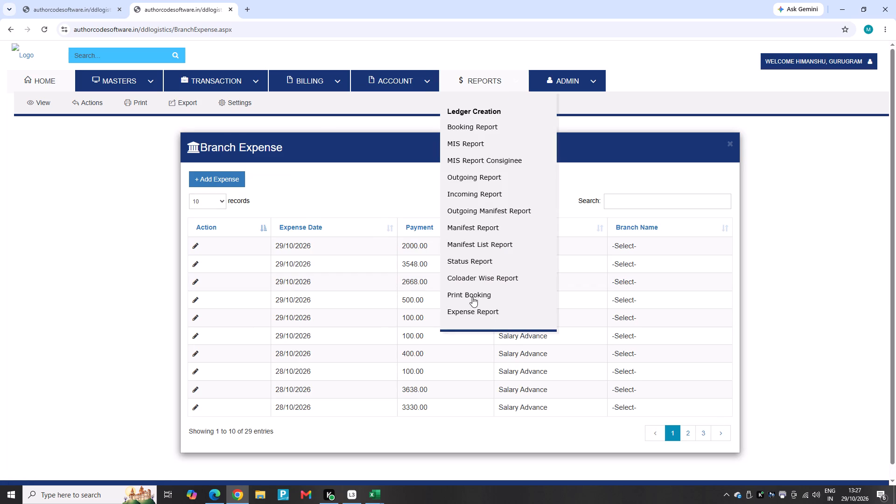
pyautogui.click(474, 313)
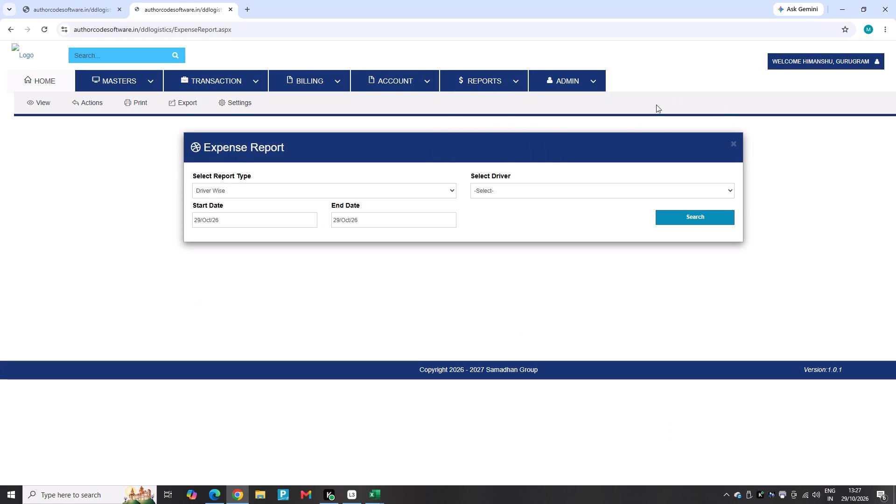
pyautogui.click(551, 182)
pyautogui.click(555, 189)
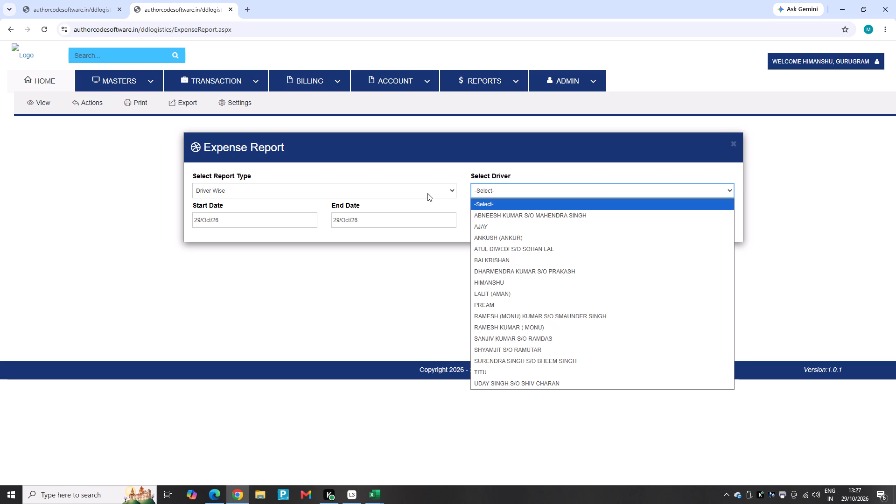
pyautogui.click(426, 193)
pyautogui.click(433, 212)
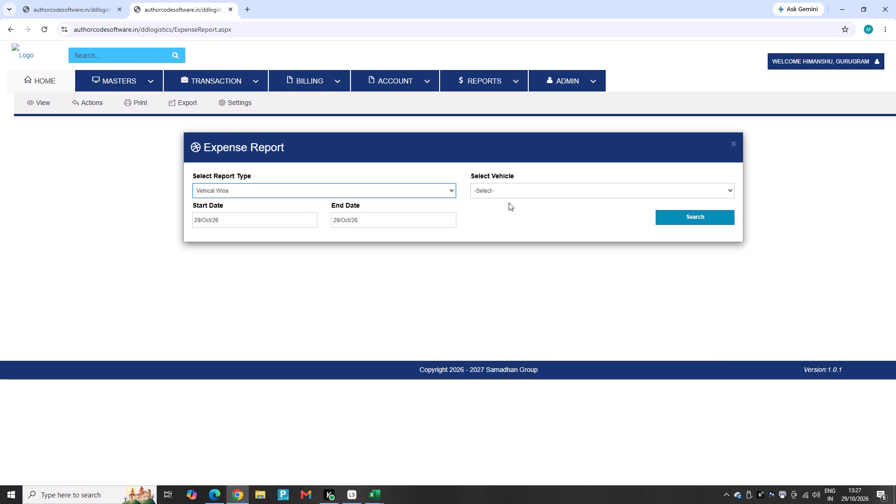
pyautogui.click(533, 196)
pyautogui.click(560, 223)
pyautogui.click(650, 221)
pyautogui.click(690, 218)
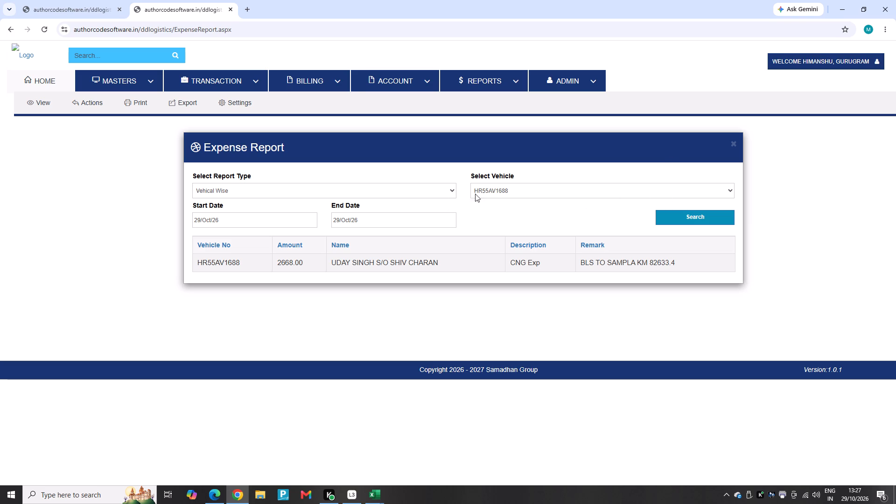
# Switch the Expense Report type to Driver Wise.
pyautogui.click(427, 195)
pyautogui.click(431, 203)
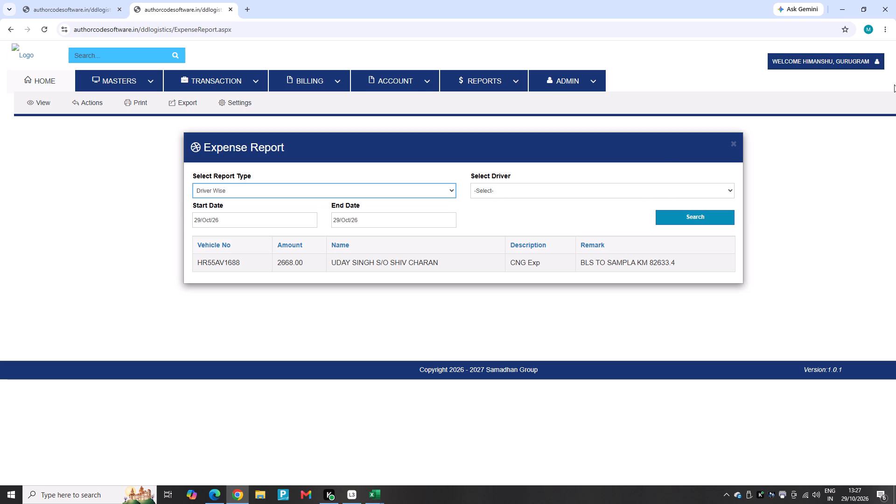
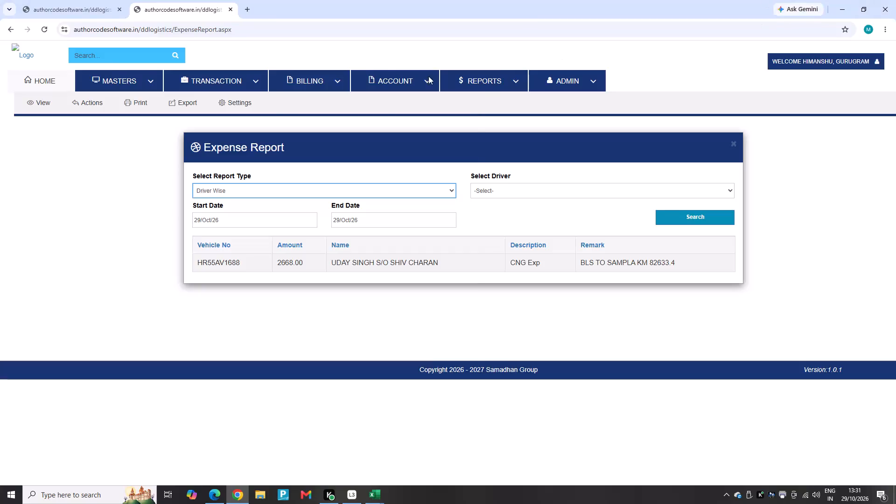
# Add a boy named KOTAK BANK in the Boy Master under the GURUGRAM branch, with phone and address left blank, and save it.
pyautogui.click(113, 80)
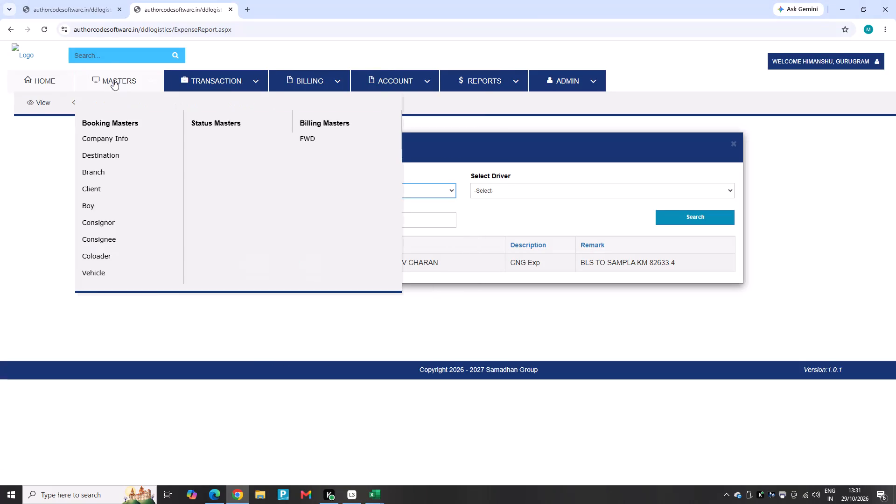
pyautogui.click(98, 203)
pyautogui.click(86, 207)
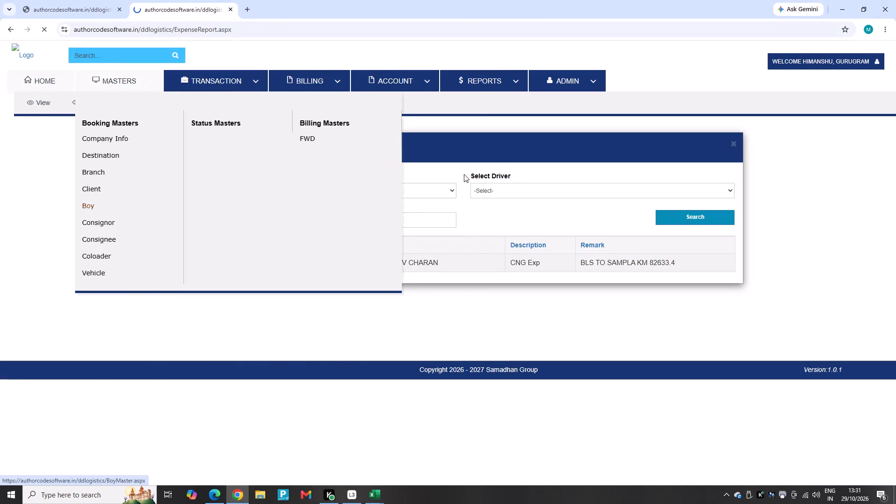
pyautogui.click(44, 173)
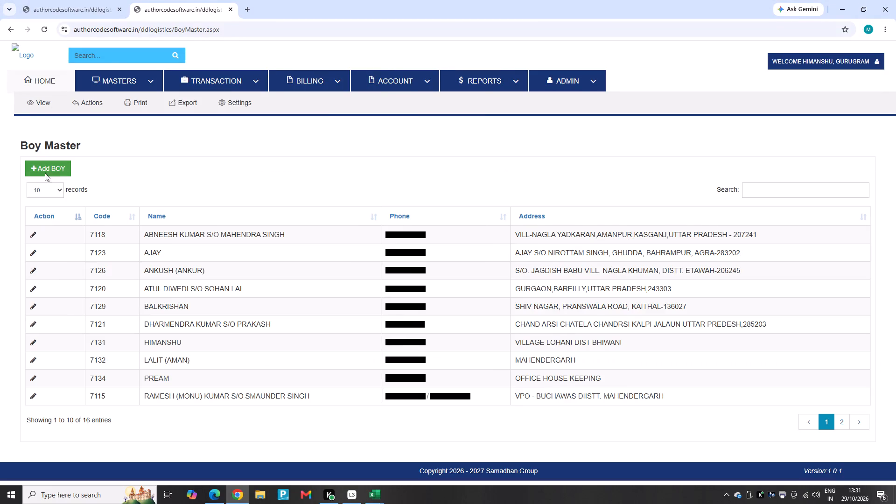
pyautogui.click(459, 140)
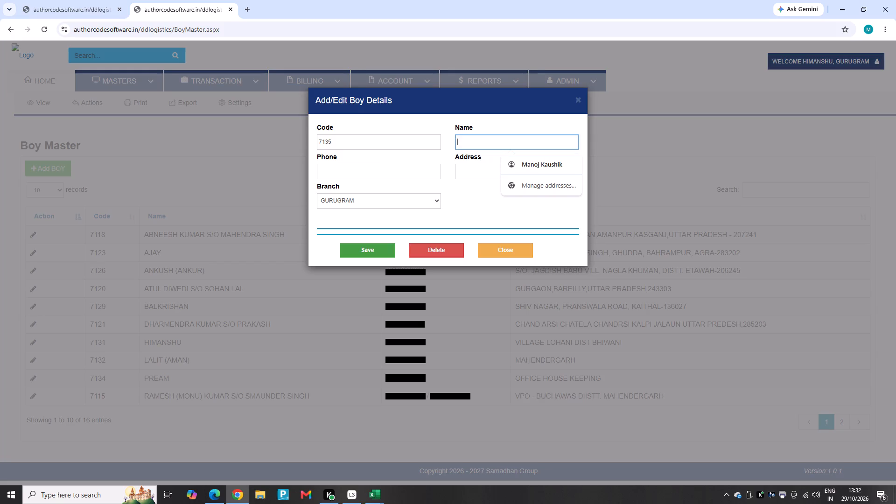
pyautogui.write('KOTAK')
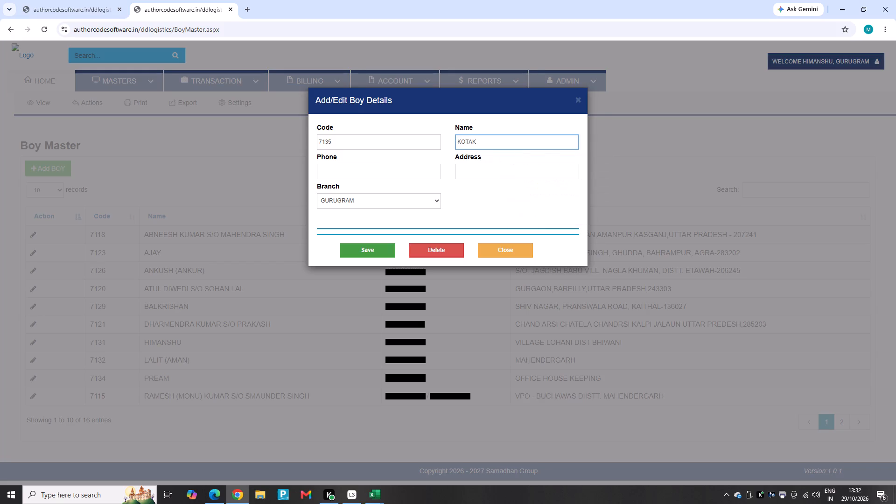
pyautogui.press('space')
pyautogui.write('BANLK')
pyautogui.press('BackSpace')
pyautogui.press('BackSpace')
pyautogui.press('k')
pyautogui.click(553, 175)
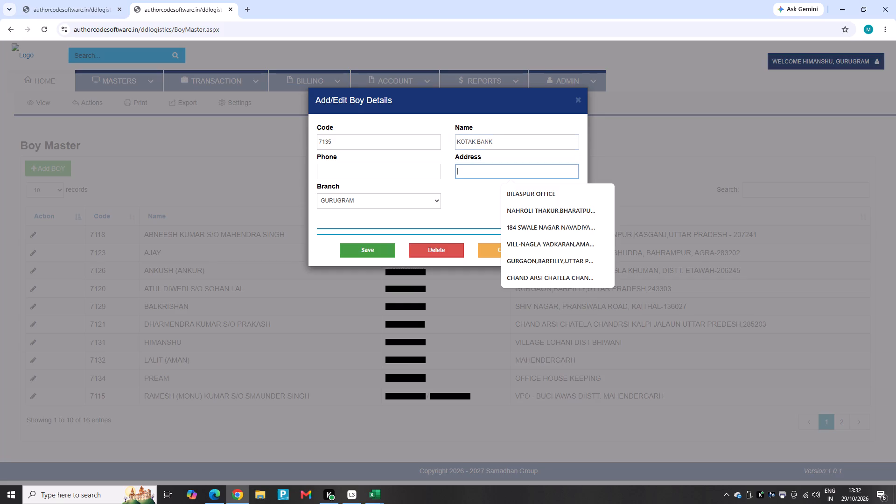
pyautogui.click(368, 204)
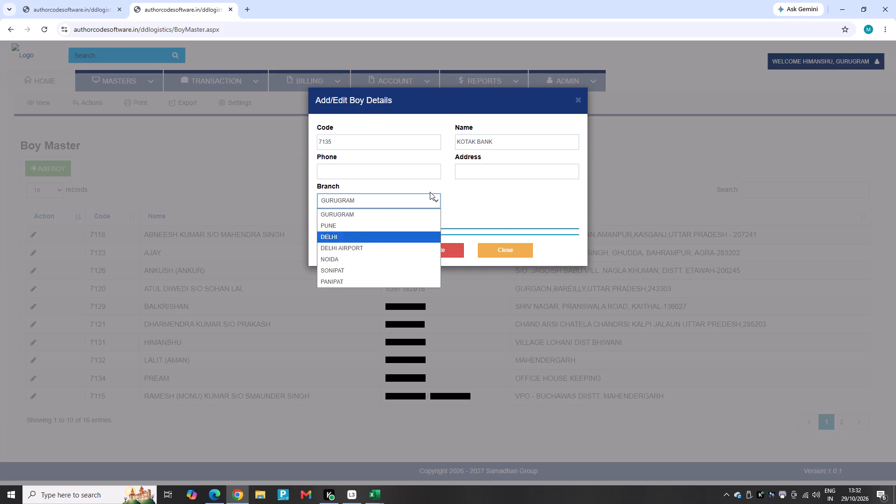
pyautogui.click(376, 191)
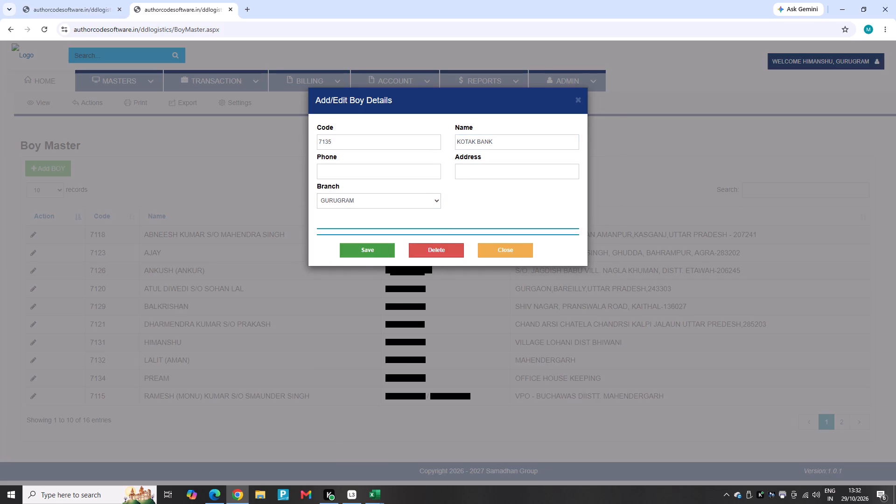
pyautogui.click(403, 178)
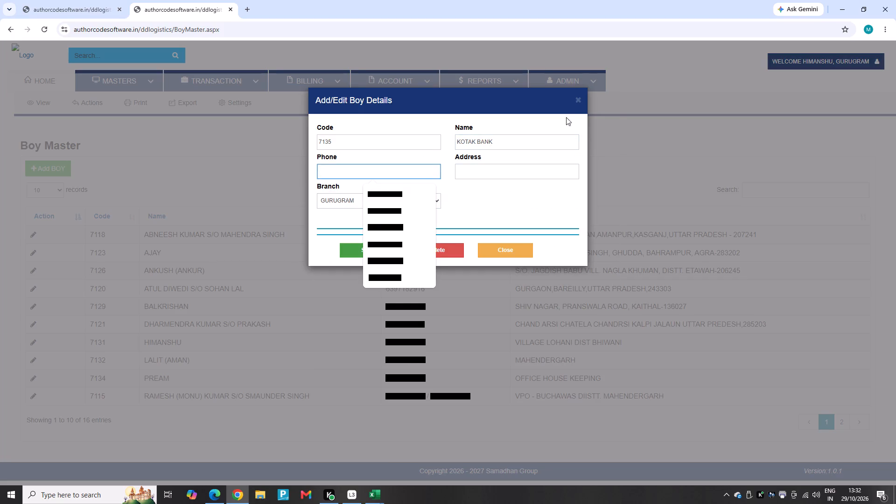
pyautogui.rightClick(506, 151)
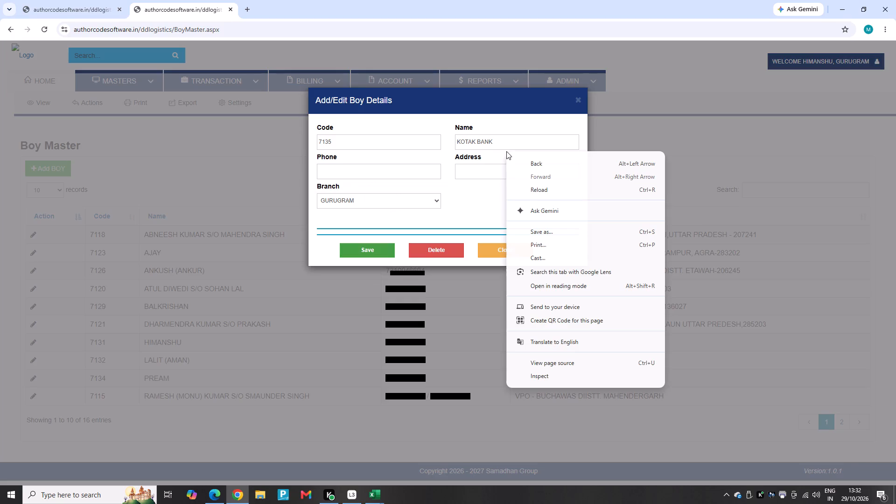
pyautogui.click(441, 178)
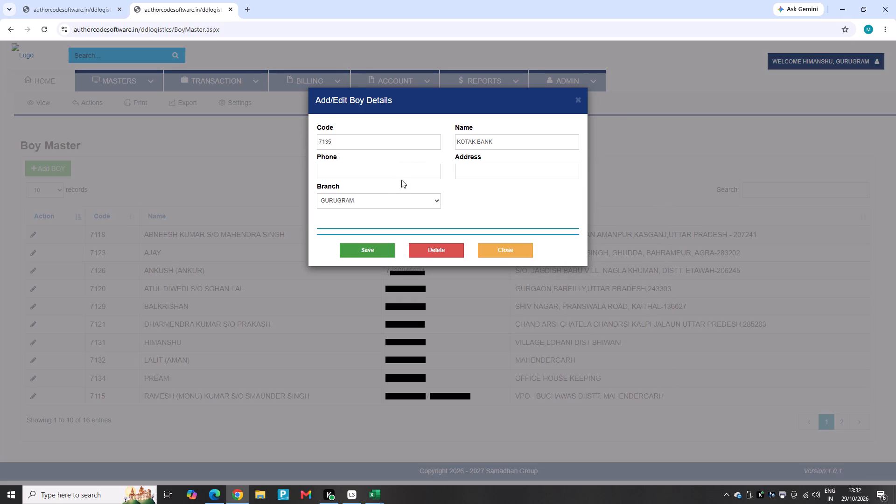
pyautogui.click(363, 250)
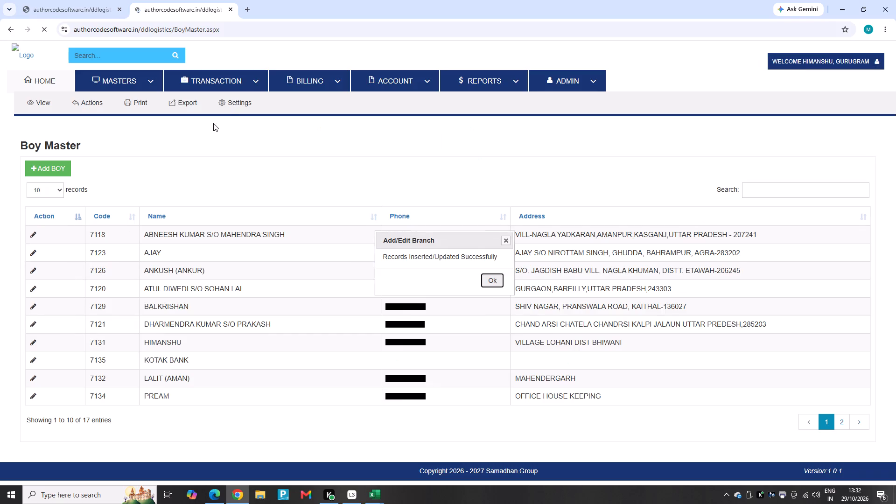
pyautogui.click(484, 285)
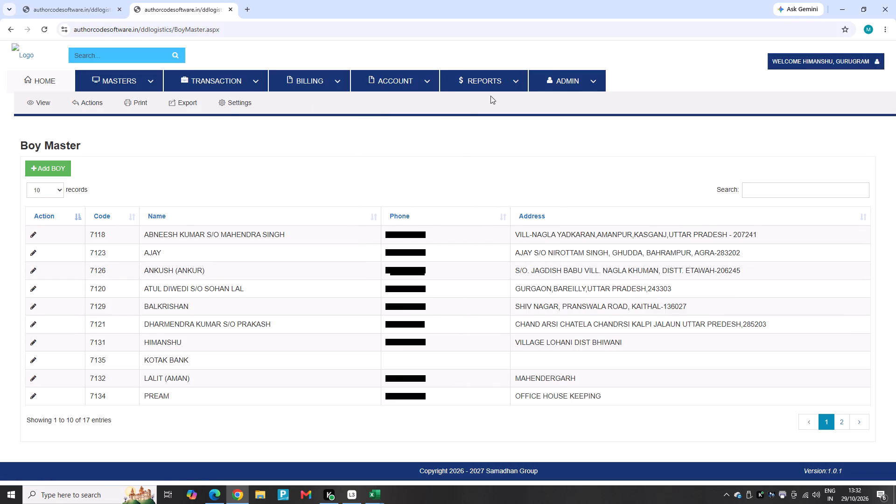
pyautogui.click(474, 312)
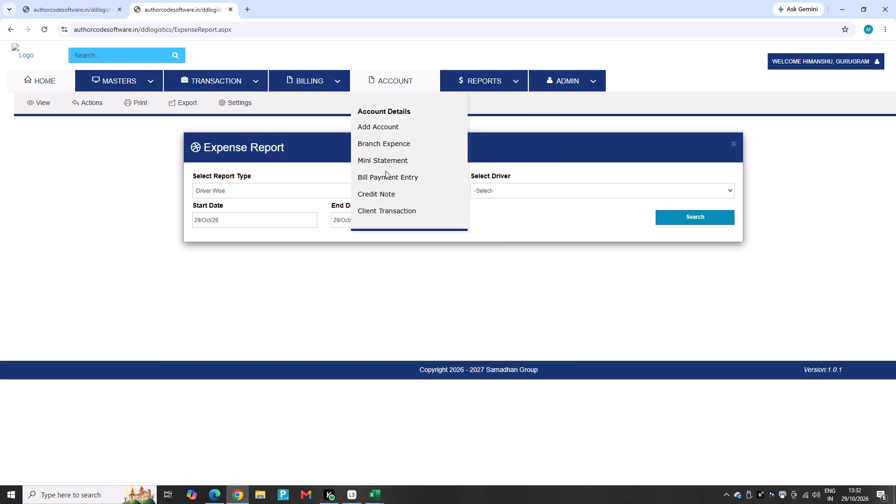
pyautogui.click(404, 147)
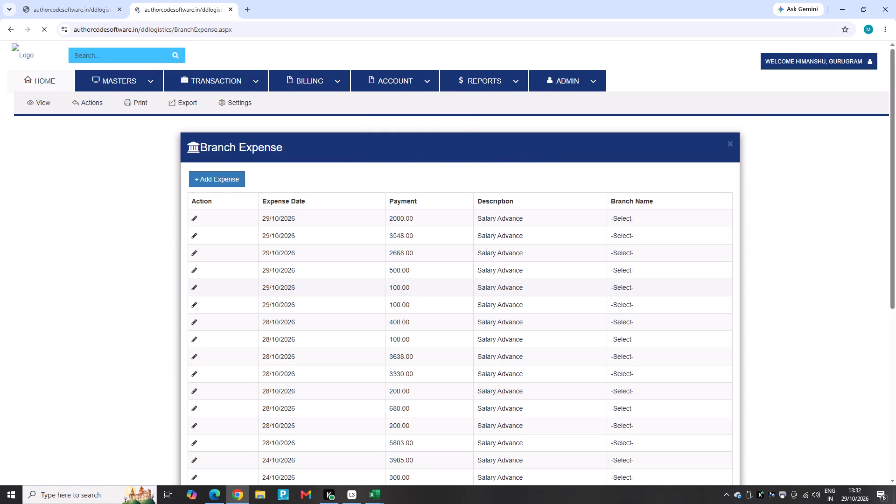
pyautogui.scroll(-5, 222, 300)
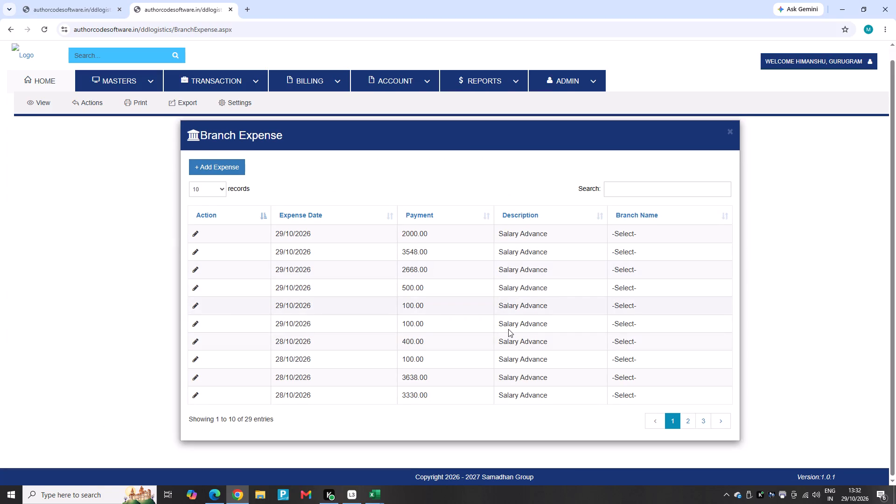
pyautogui.click(692, 423)
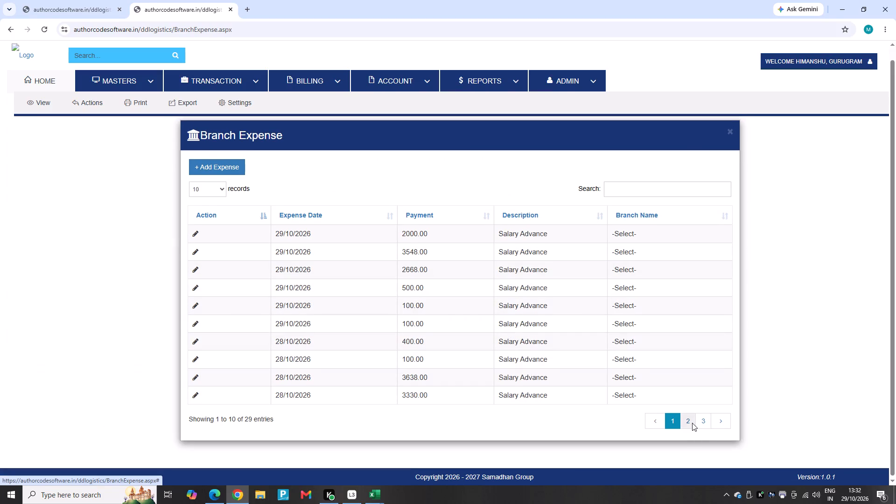
pyautogui.click(703, 424)
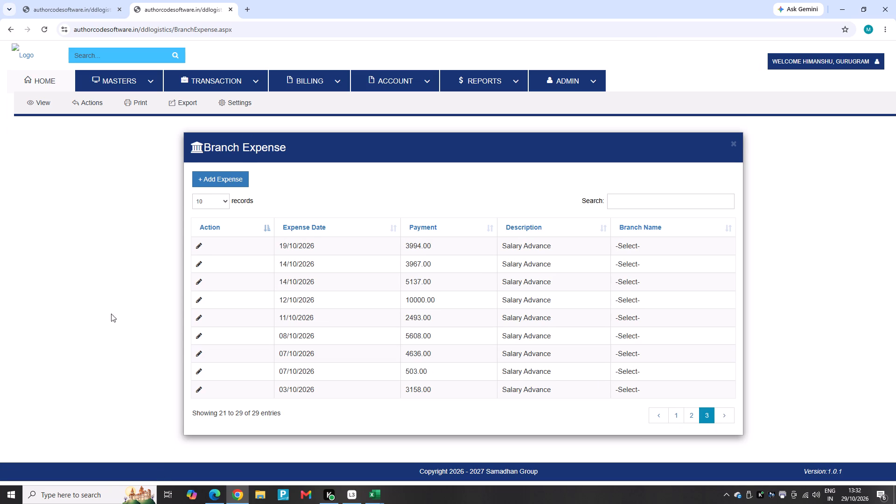
pyautogui.click(198, 303)
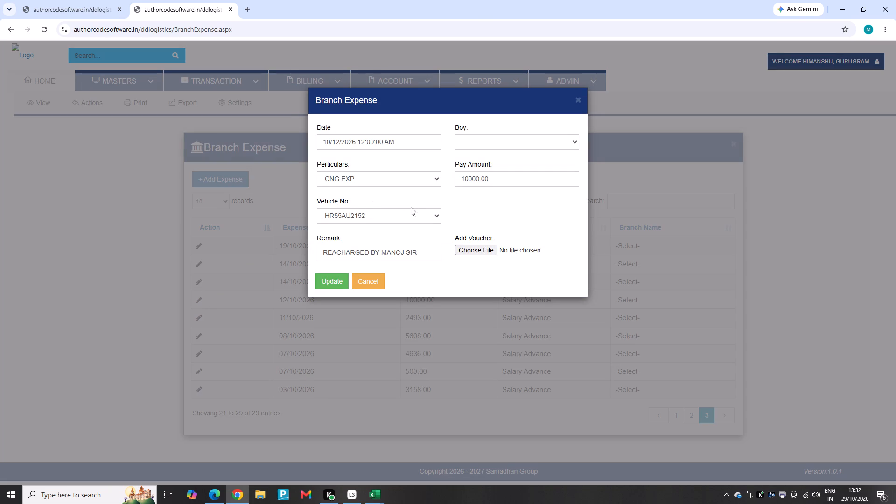
pyautogui.click(525, 146)
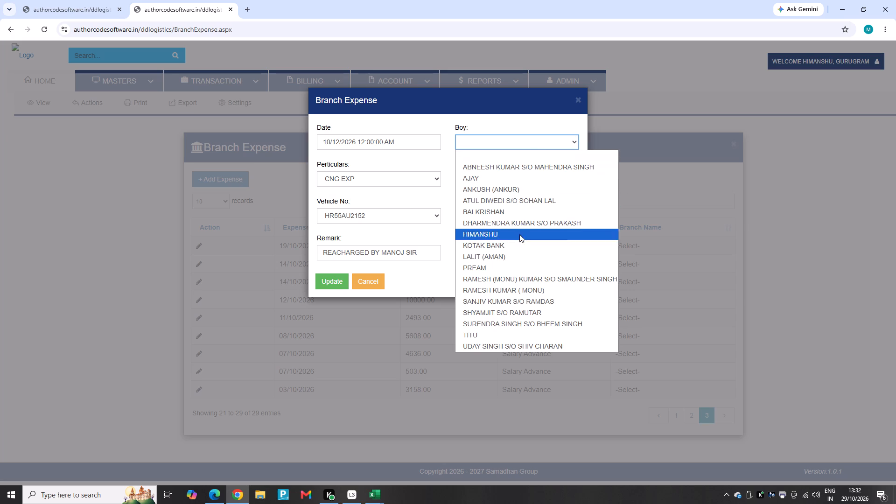
pyautogui.scroll(-5, 562, 228)
pyautogui.scroll(2, 547, 310)
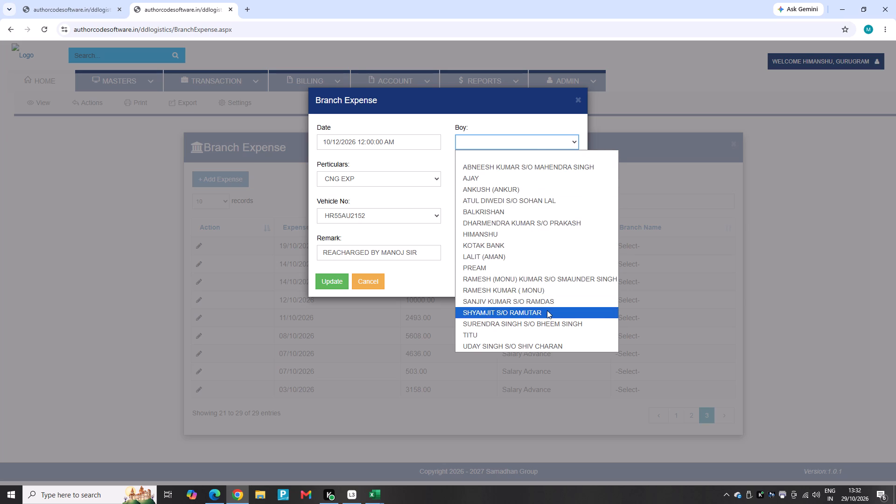
pyautogui.scroll(5, 547, 310)
pyautogui.scroll(-8, 541, 282)
pyautogui.click(528, 172)
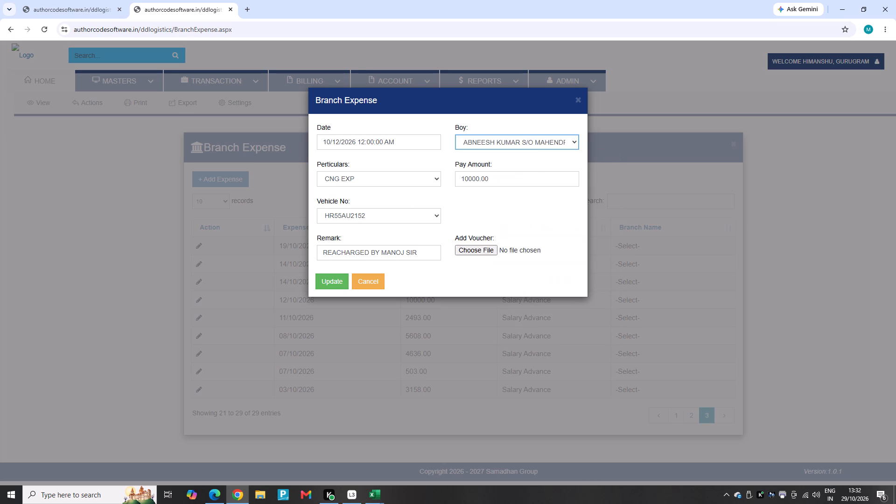
pyautogui.click(537, 148)
pyautogui.scroll(-2, 513, 304)
pyautogui.click(530, 143)
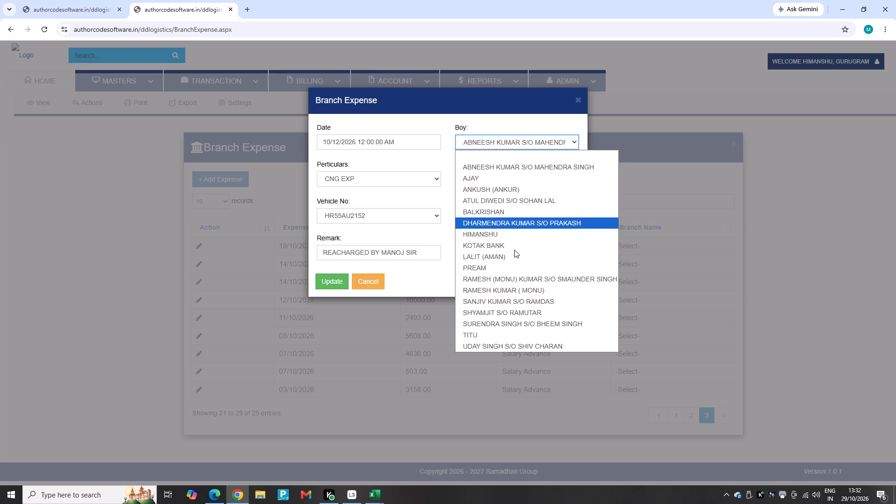
pyautogui.scroll(-1, 509, 278)
pyautogui.click(519, 245)
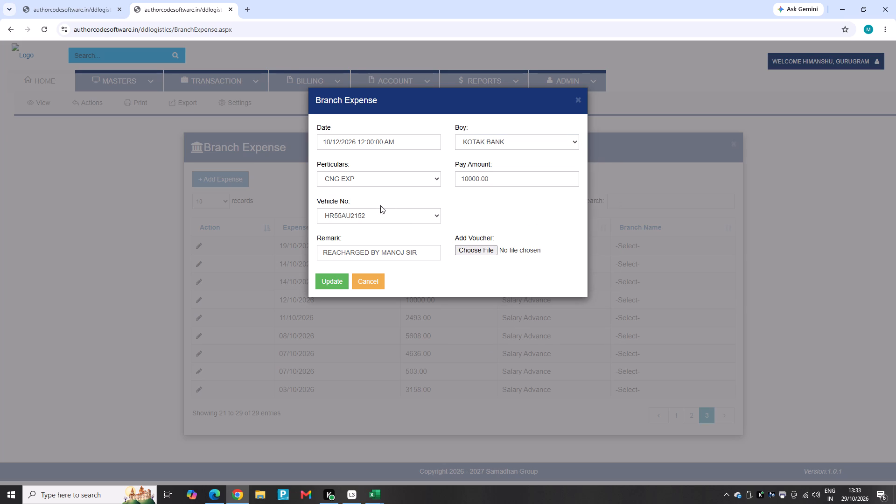
pyautogui.click(337, 280)
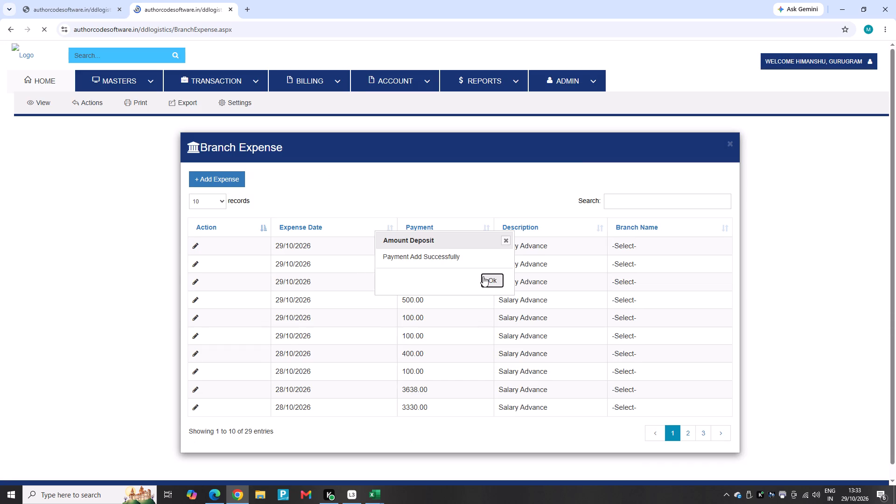
pyautogui.click(491, 277)
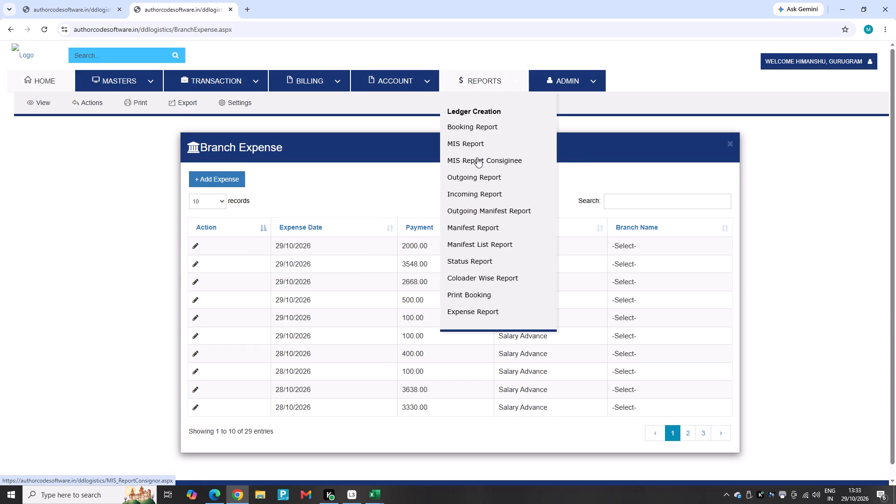
# Run the driver-wise Expense Report for KOTAK BANK for 29/Oct/26.
pyautogui.click(487, 314)
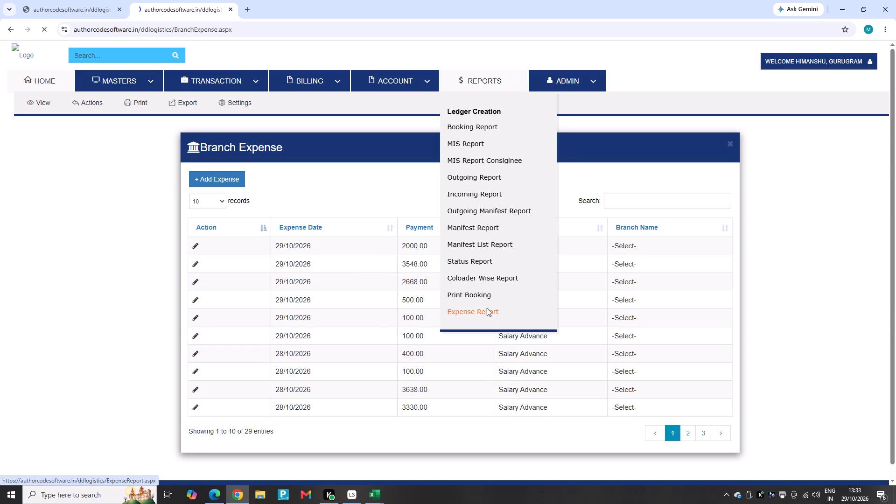
pyautogui.click(599, 189)
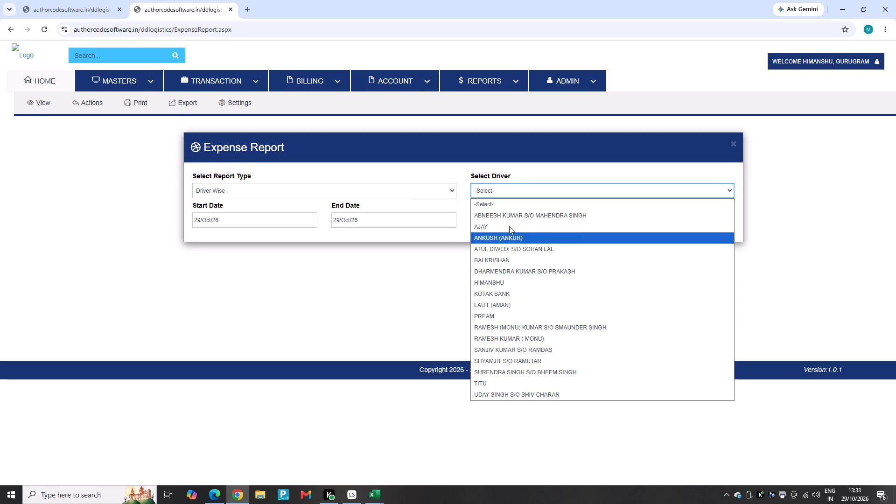
pyautogui.click(504, 290)
pyautogui.click(694, 207)
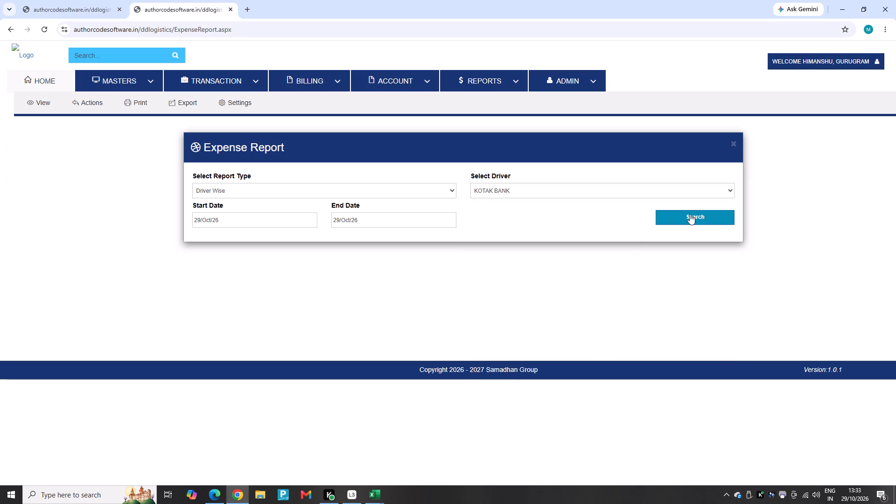
pyautogui.click(682, 229)
pyautogui.click(688, 216)
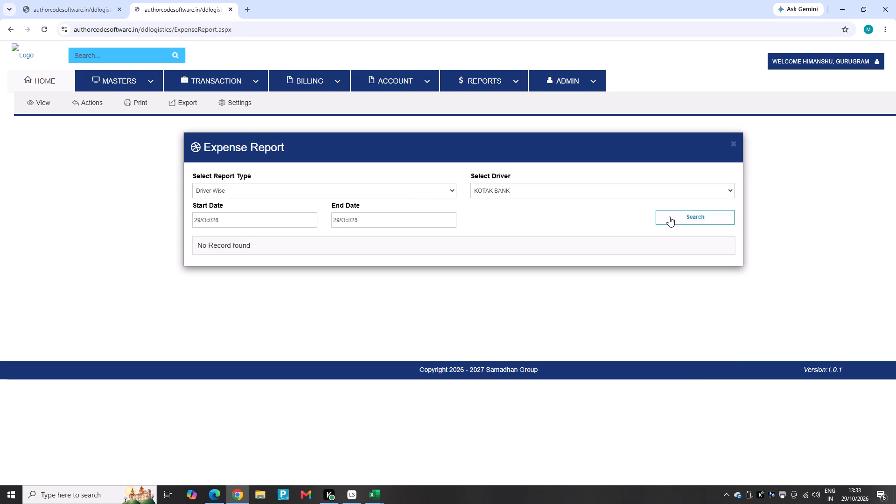
# Set the report's start date to 01/Oct/2026 and search the KOTAK BANK expenses again.
pyautogui.click(285, 222)
pyautogui.click(264, 264)
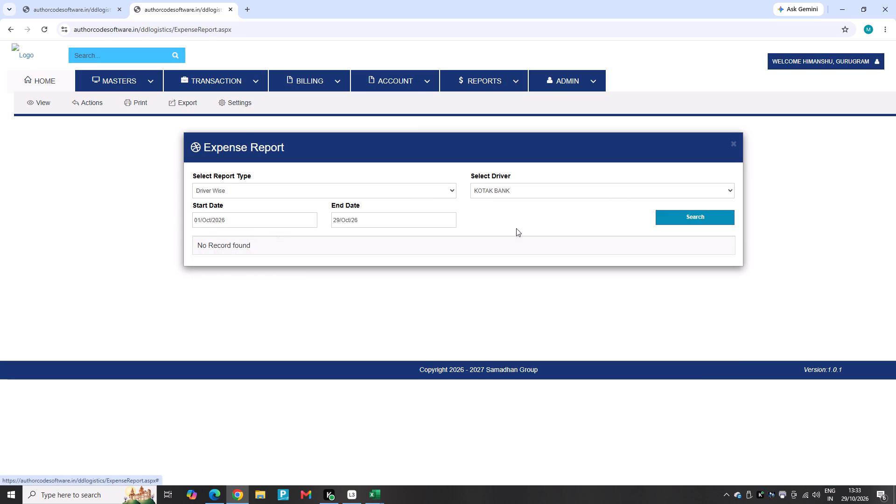
pyautogui.click(680, 222)
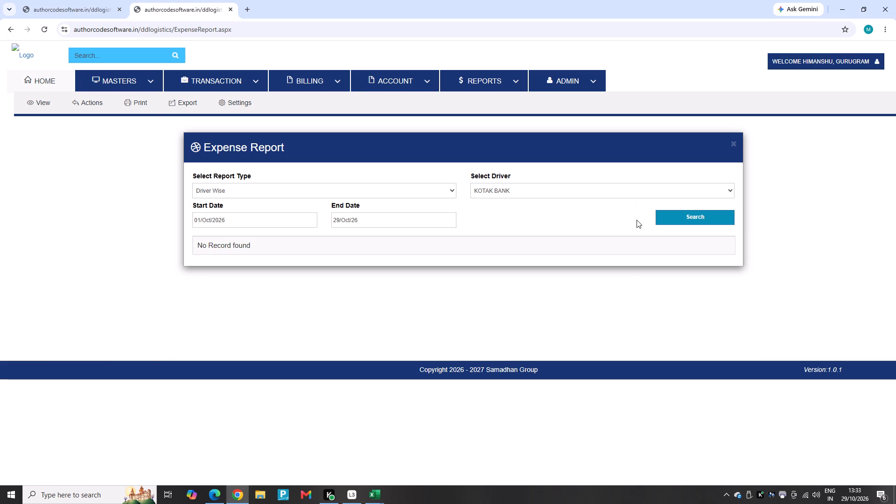